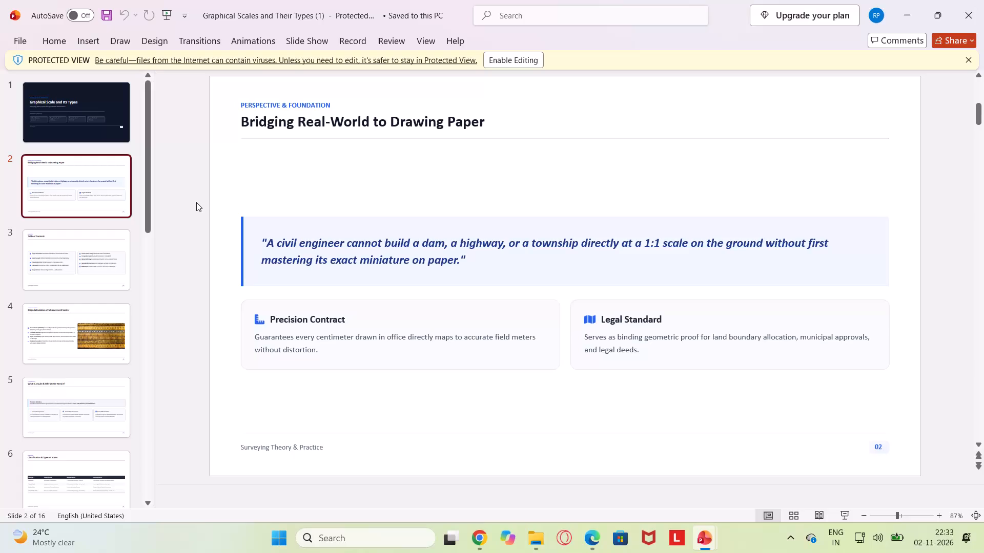
Review slide 3 of the protected copy, then switch to the editable Graphical Scales deck and look through its first three slides.
scroll(117, 200, "up", 1)
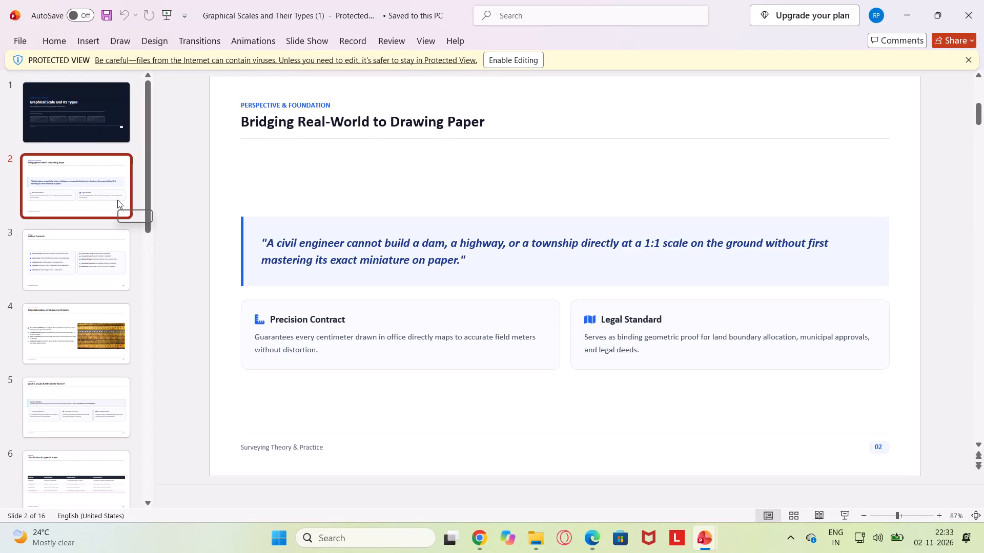
left_click(92, 262)
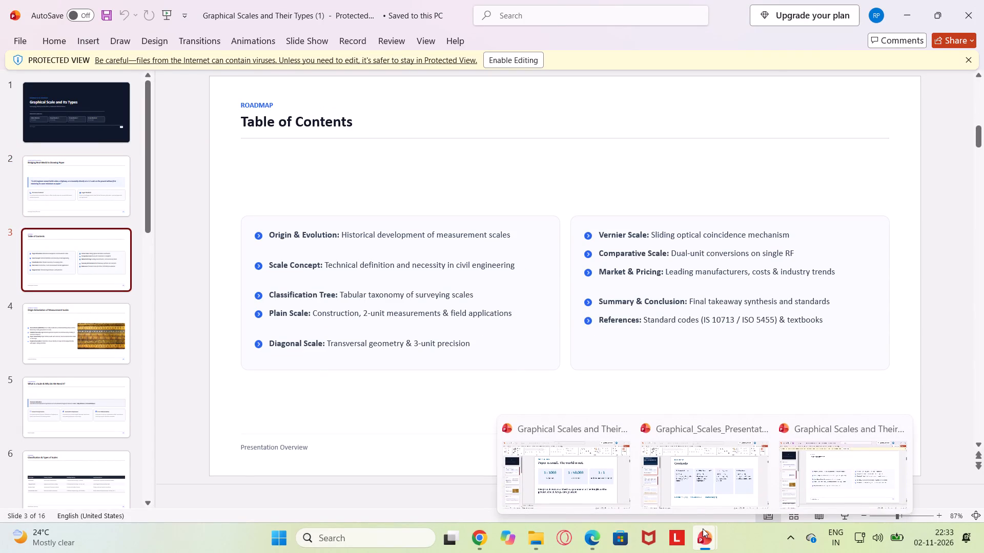
left_click(600, 477)
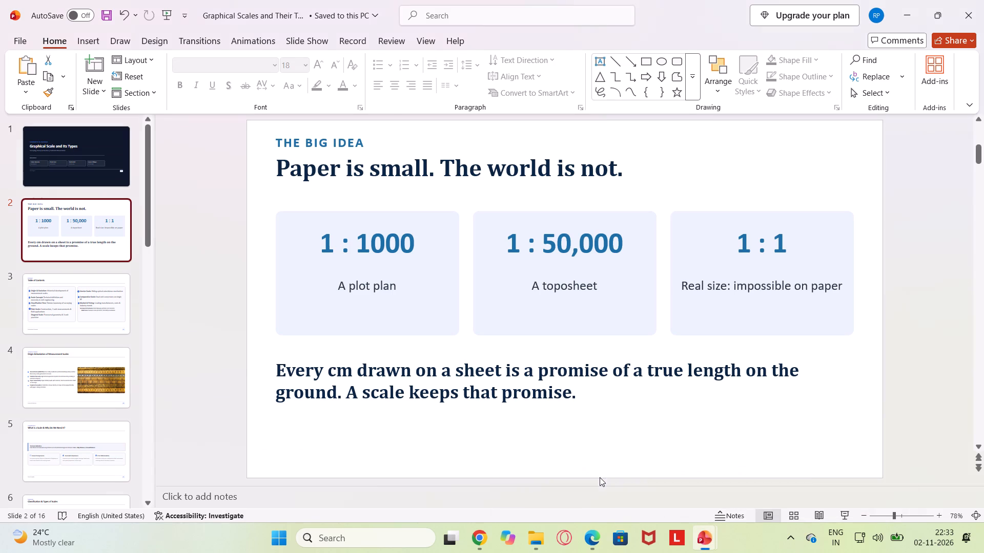
left_click(75, 308)
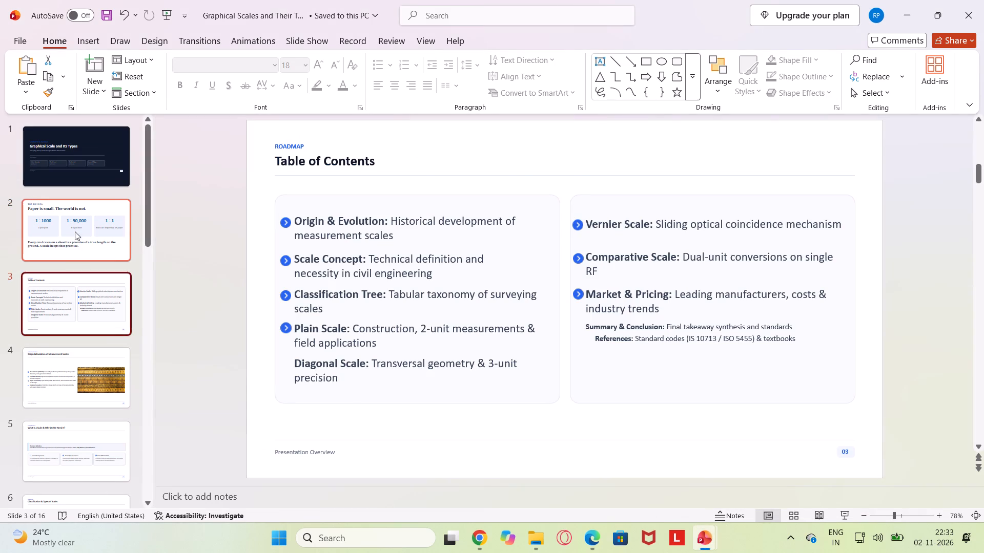
left_click(75, 223)
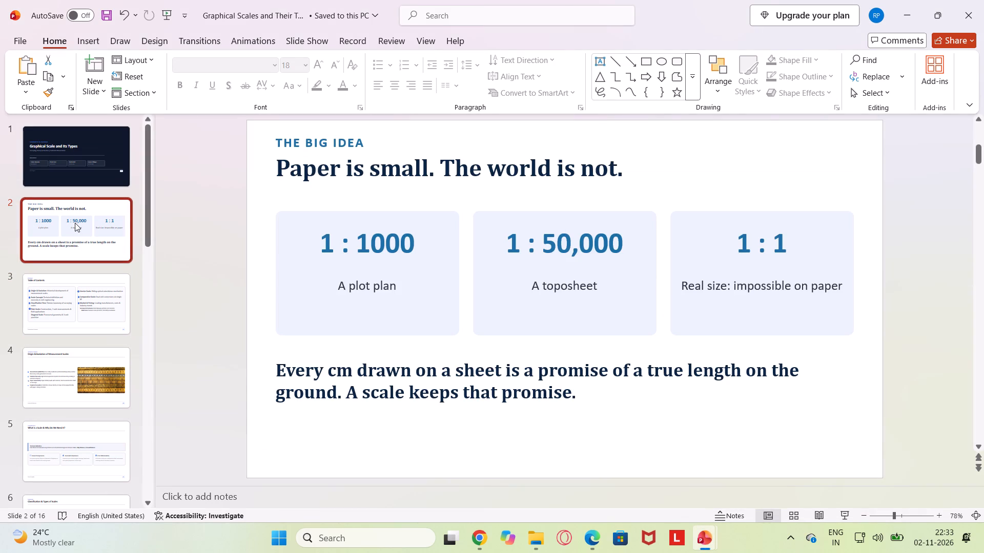
left_click(73, 165)
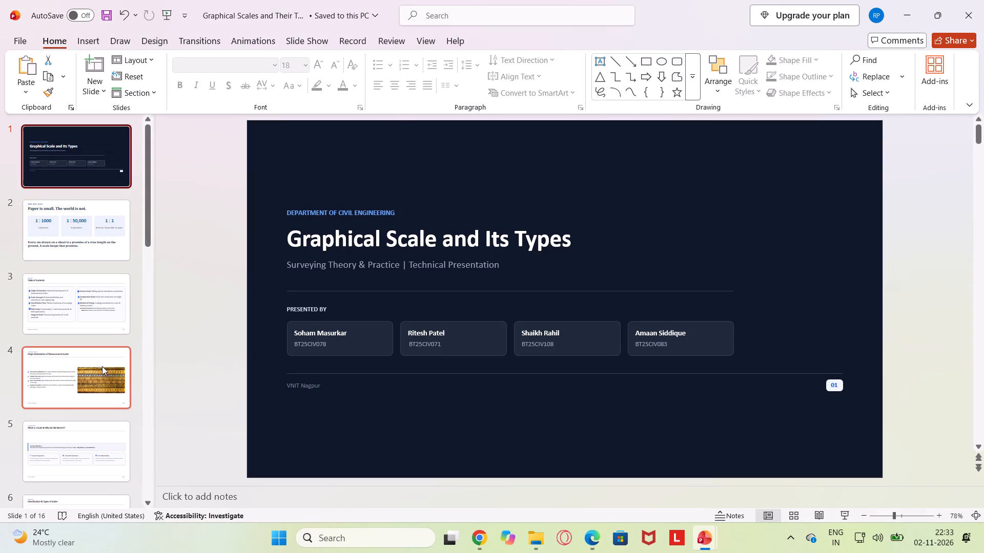
left_click(92, 308)
On slide 4, move the ruler picture up toward the title line, keeping it aligned with the sides of its frame.
left_click(98, 375)
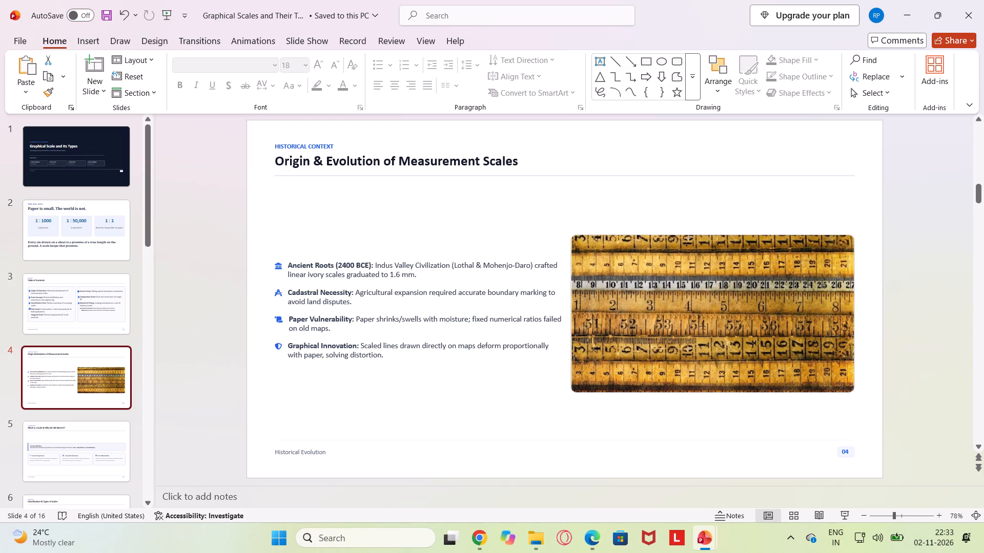
left_click_drag(599, 259, 596, 239)
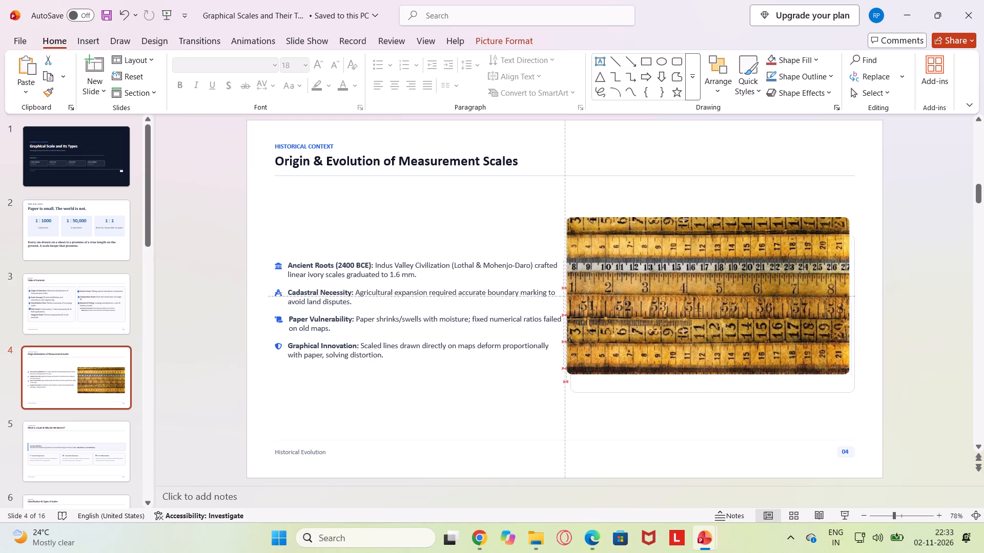
left_click_drag(596, 239, 601, 235)
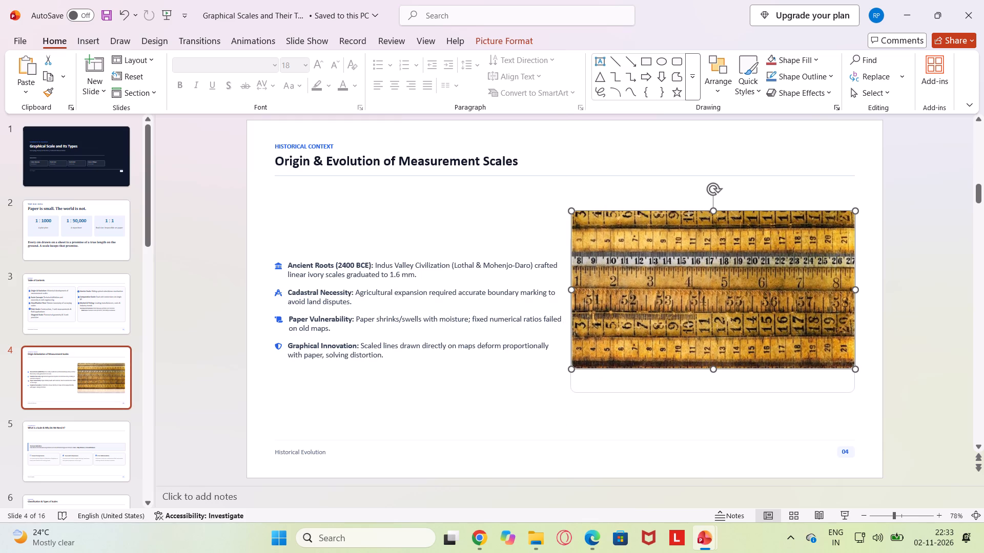
left_click(467, 402)
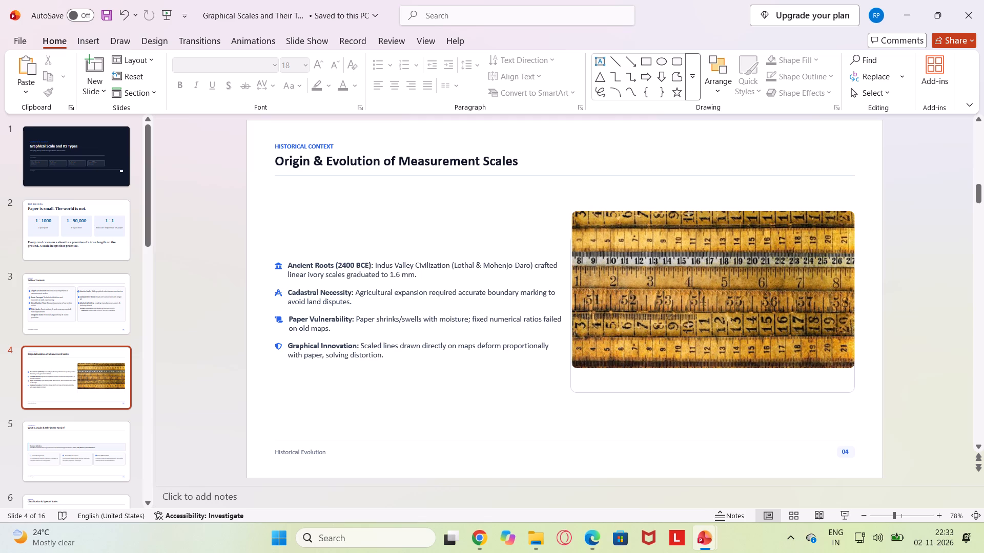
Extend the Ancient Roots text box up and slightly left so its text starts level with the ruler picture's top edge.
left_click(298, 265)
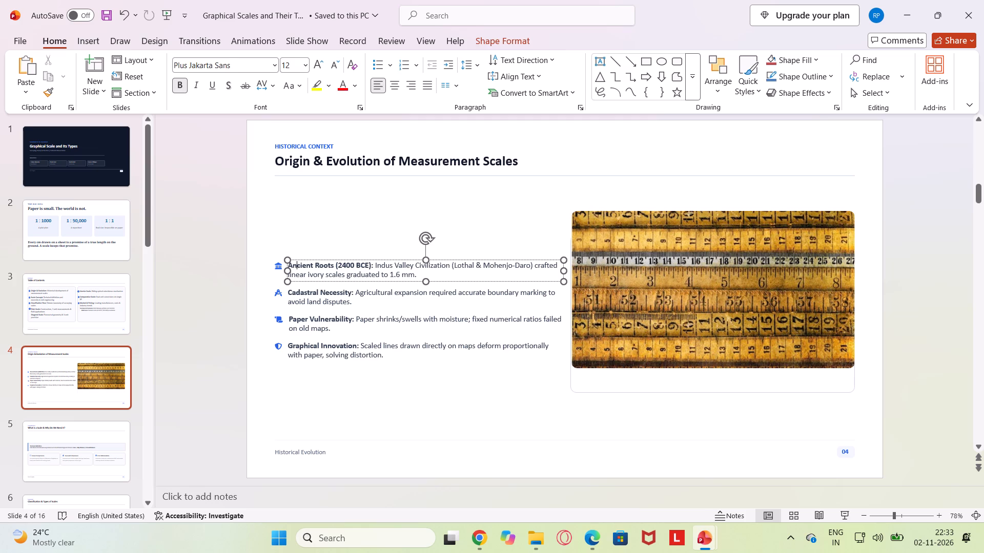
left_click_drag(290, 259, 280, 221)
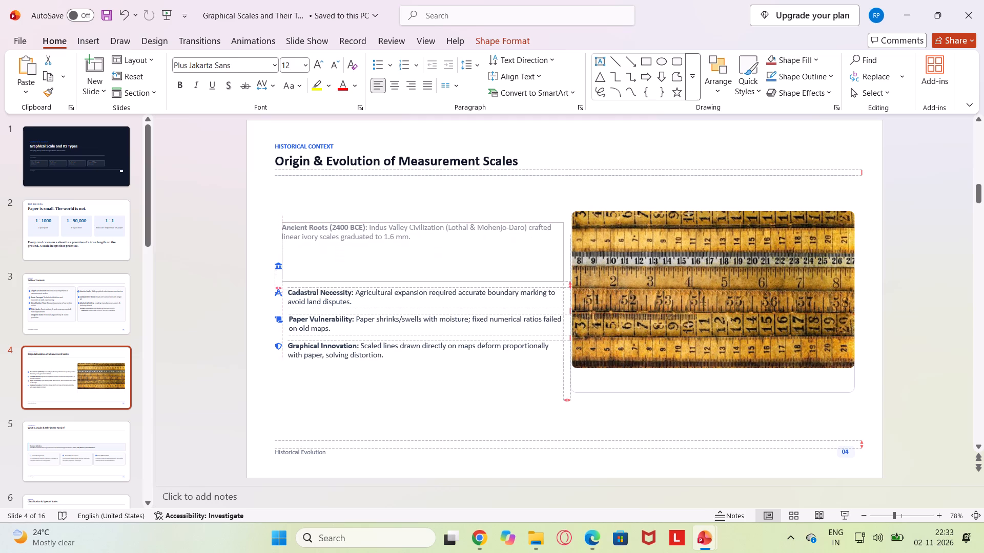
left_click_drag(280, 221, 281, 202)
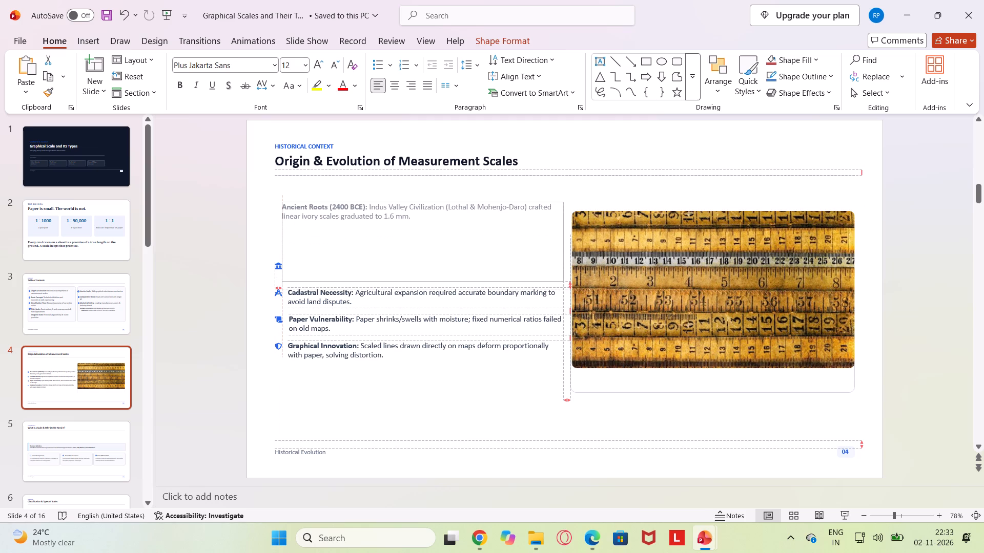
left_click_drag(281, 202, 282, 208)
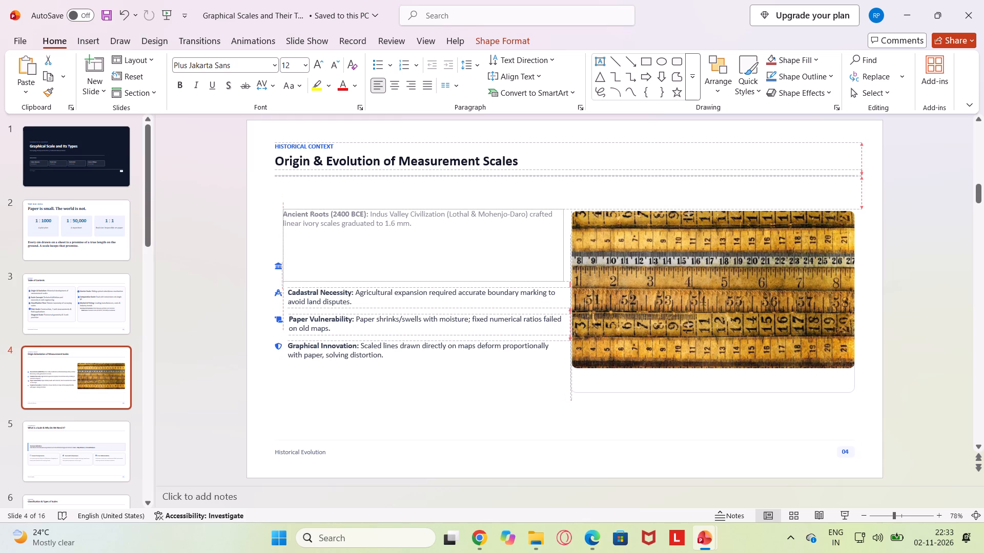
left_click_drag(282, 208, 282, 208)
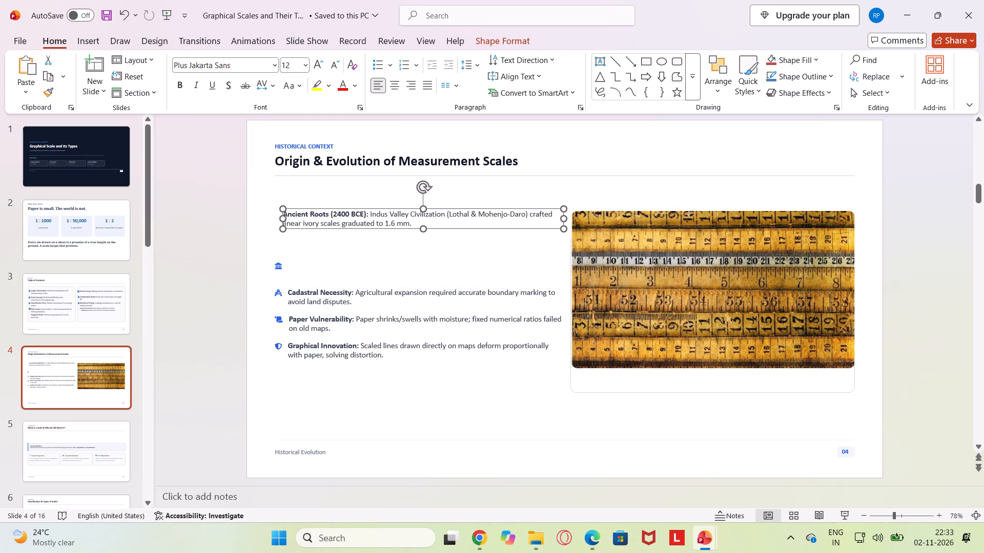
Set all the text in the Ancient Roots box to font size 18.
left_click(340, 221)
key("ctrl+a")
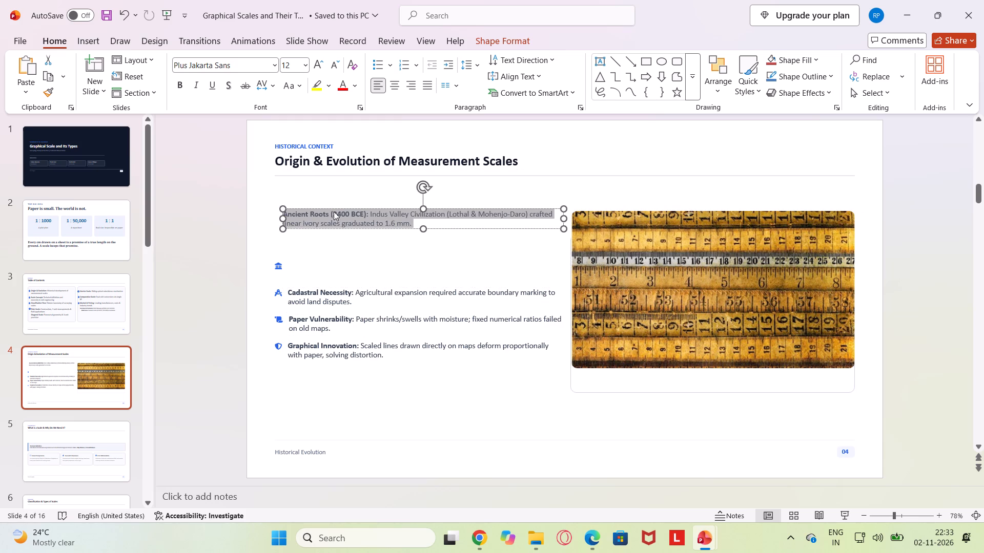
left_click(303, 67)
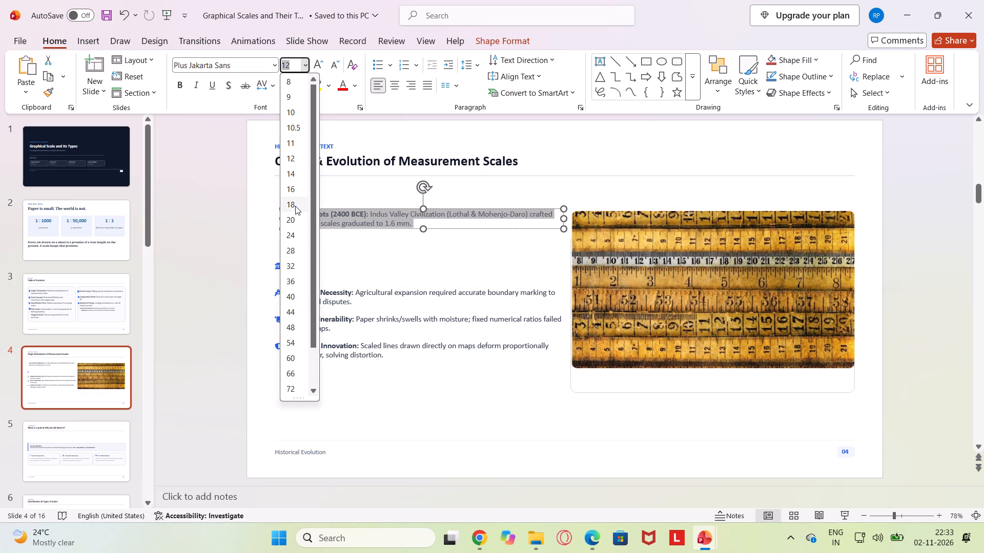
left_click(295, 207)
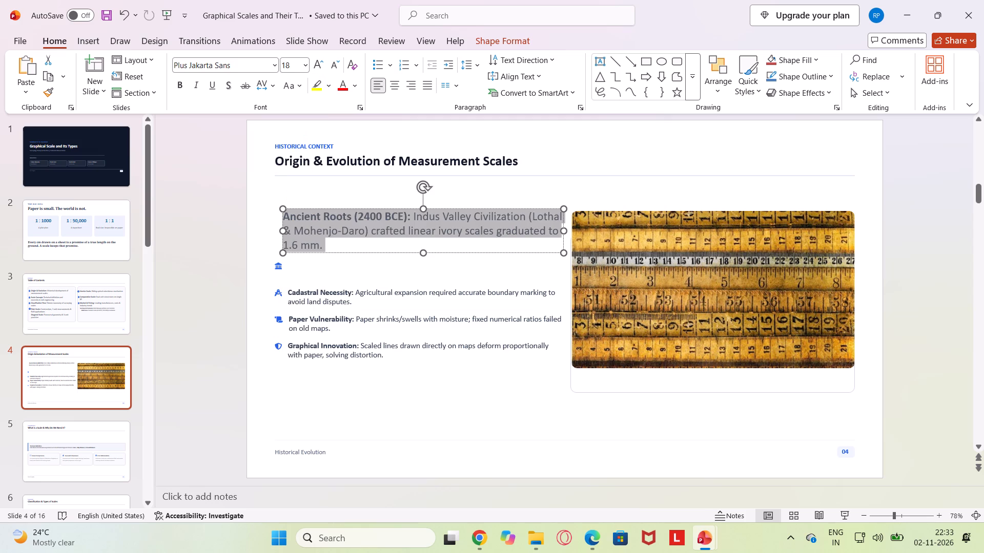
Enlarge the blue museum icon slightly and place it just left of the Ancient Roots heading's first line.
left_click(279, 264)
left_click_drag(279, 264, 279, 252)
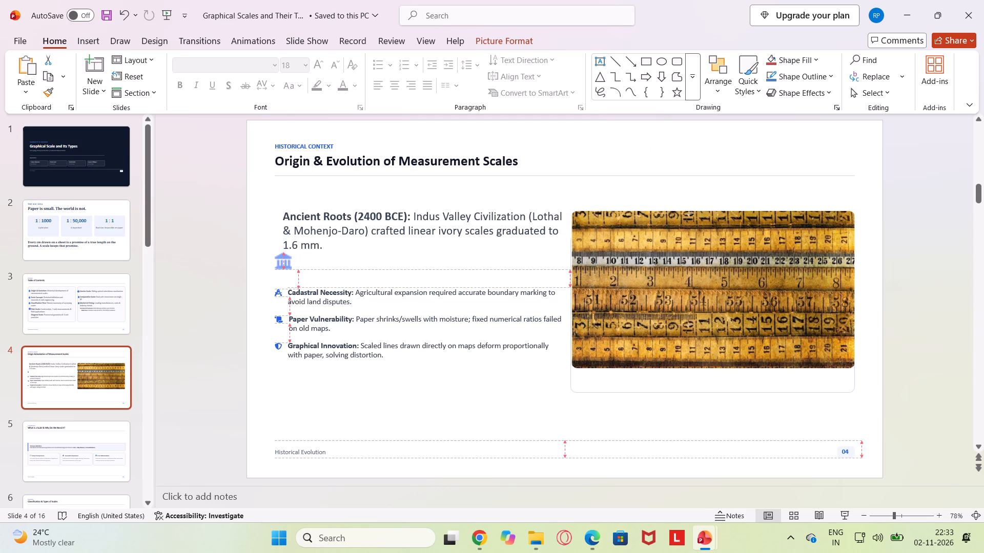
left_click_drag(279, 252, 279, 257)
left_click_drag(281, 261, 271, 224)
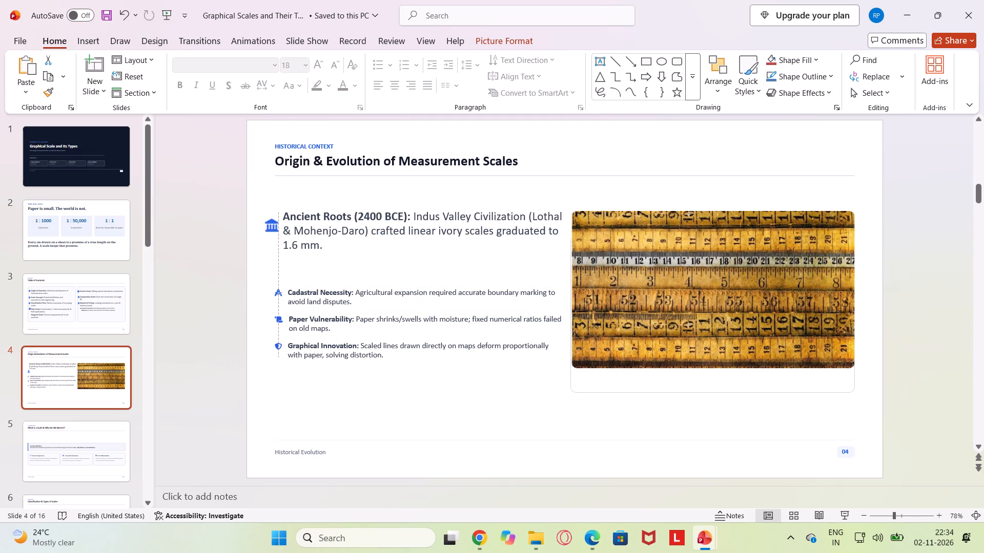
left_click_drag(271, 224, 272, 216)
left_click_drag(272, 216, 273, 217)
left_click(340, 261)
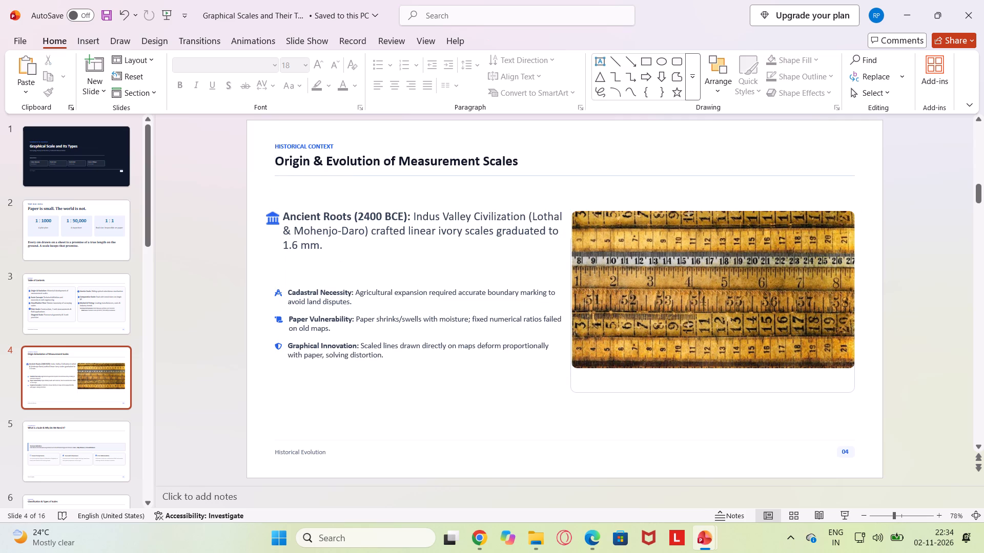
left_click(274, 221)
left_click_drag(280, 223, 276, 221)
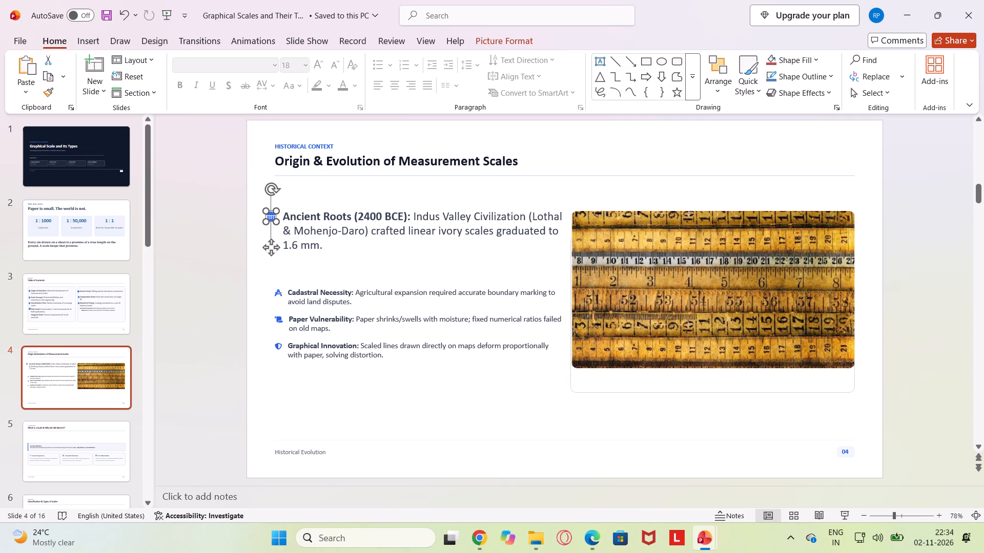
left_click(272, 218)
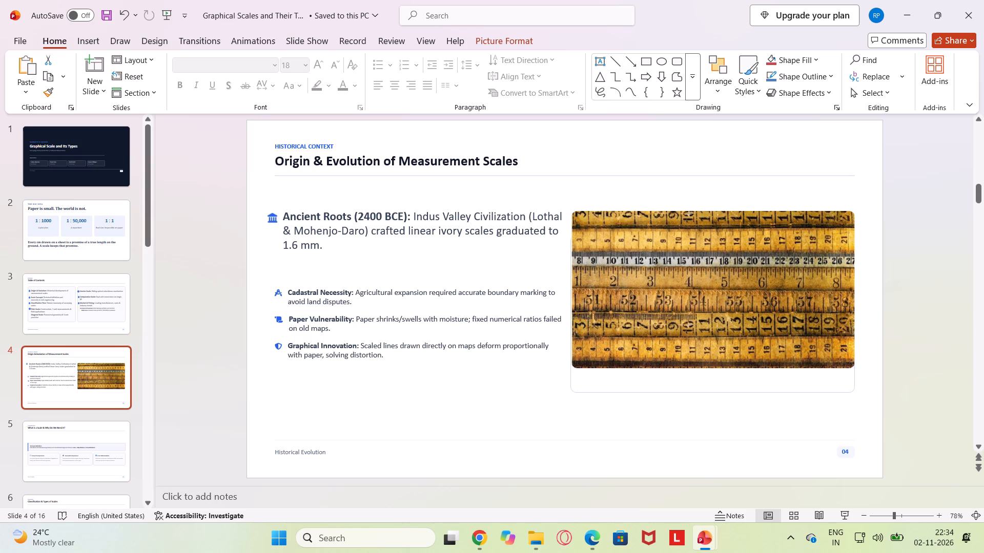
left_click(336, 264)
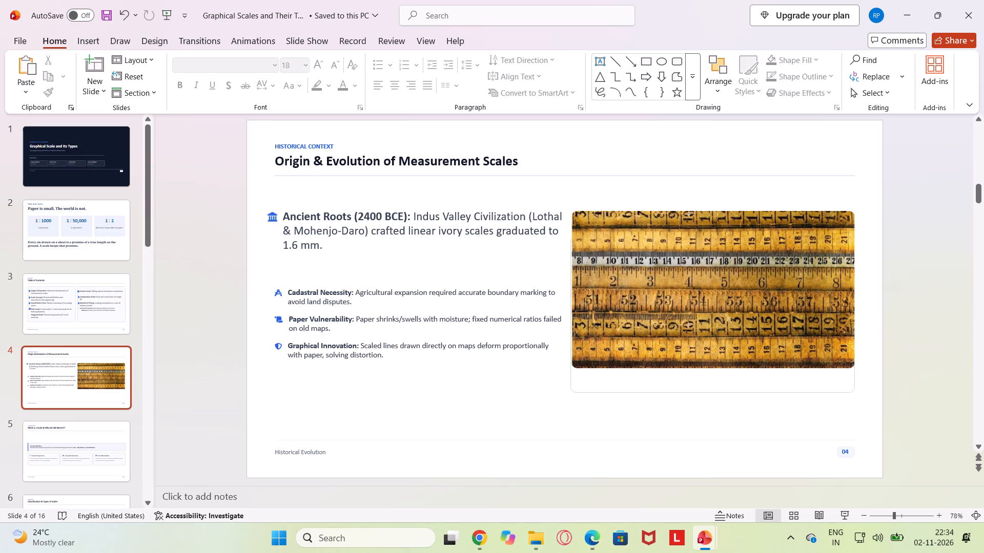
Bring the Cadastral Necessity text up just below the Ancient Roots paragraph, with their left edges aligned.
left_click(356, 294)
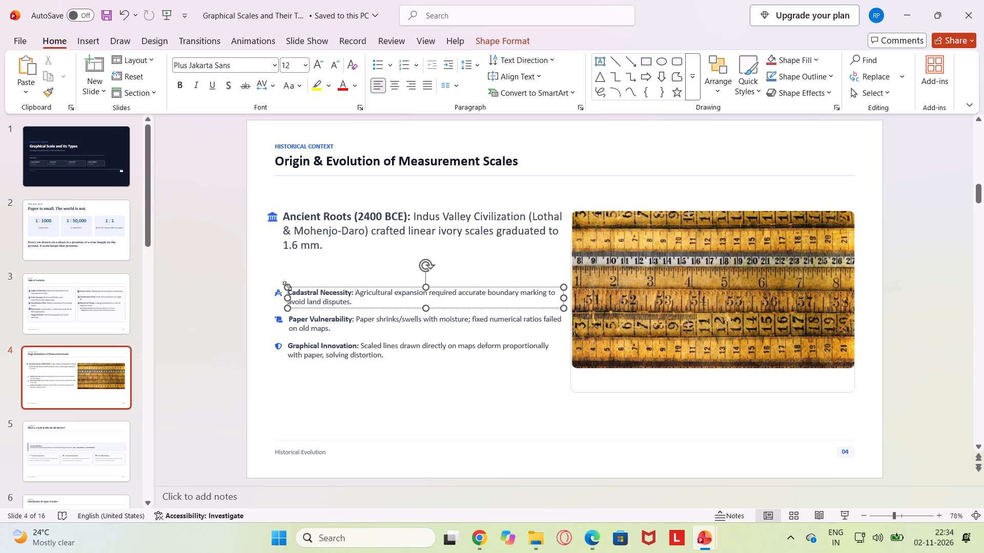
left_click_drag(287, 286, 277, 261)
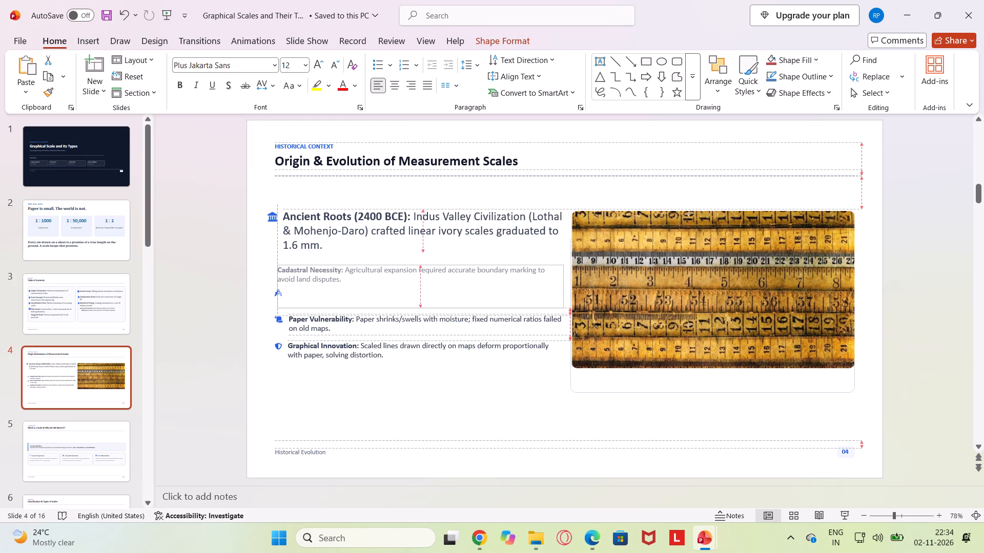
left_click_drag(277, 261, 284, 265)
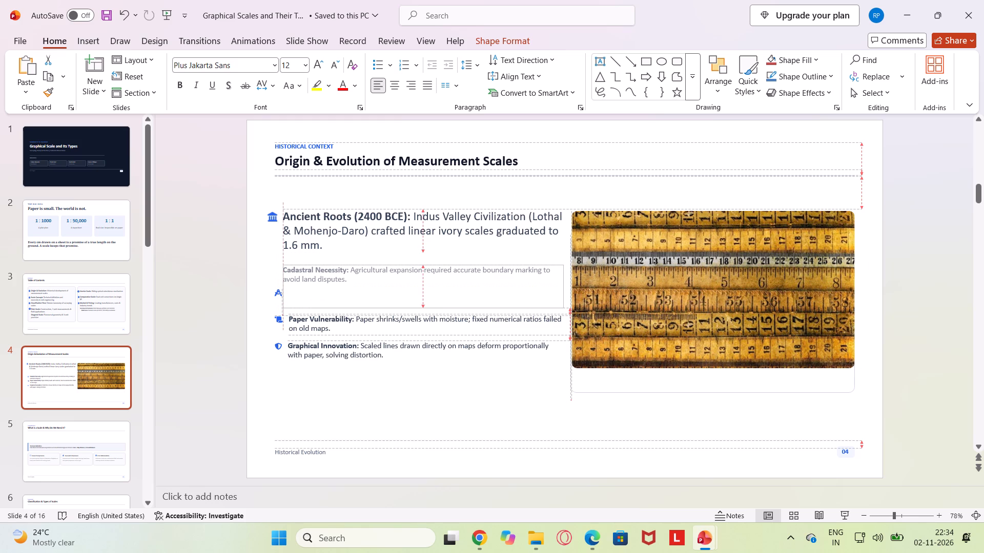
left_click_drag(284, 265, 282, 262)
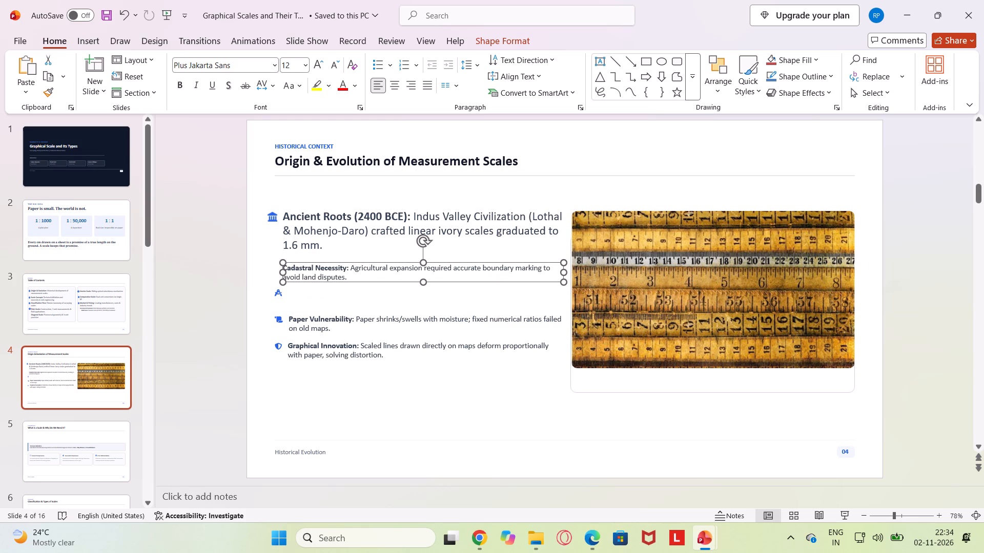
Set all the text in the Cadastral Necessity box to font size 18.
left_click(344, 277)
key("ctrl+a")
left_click(298, 65)
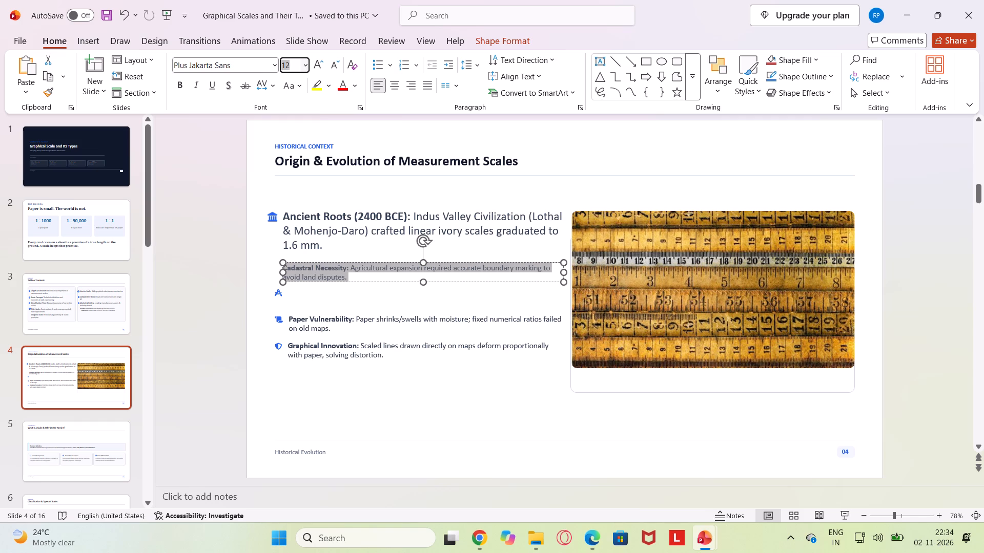
left_click(301, 70)
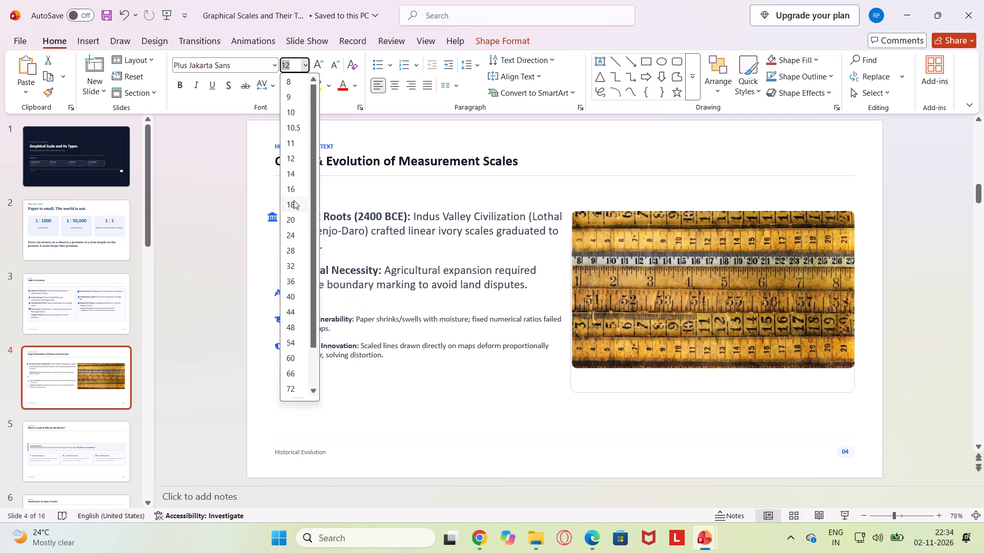
left_click(290, 204)
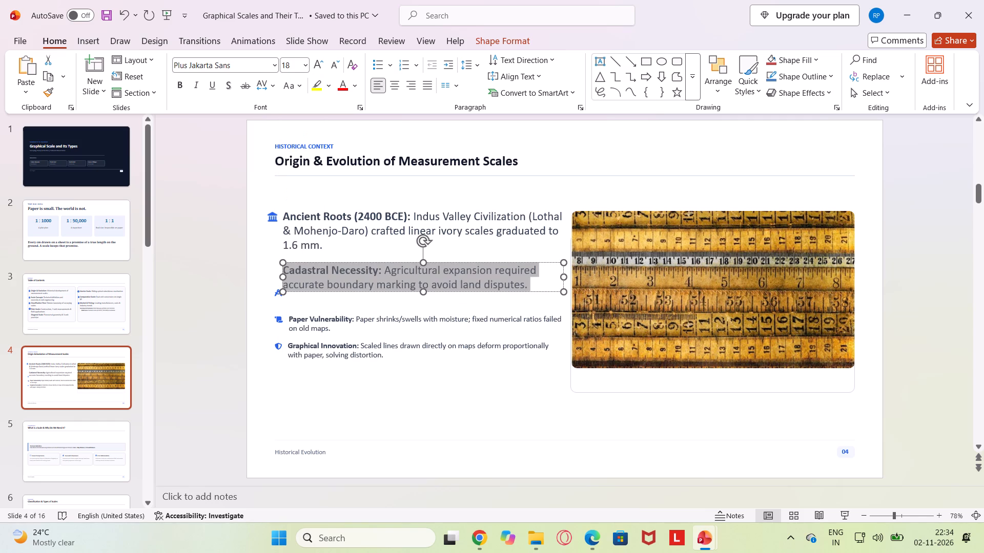
left_click(307, 303)
Delete the three small blue icons beside the Cadastral Necessity, Paper Vulnerability and Graphical Innovation paragraphs.
left_click_drag(277, 293, 272, 272)
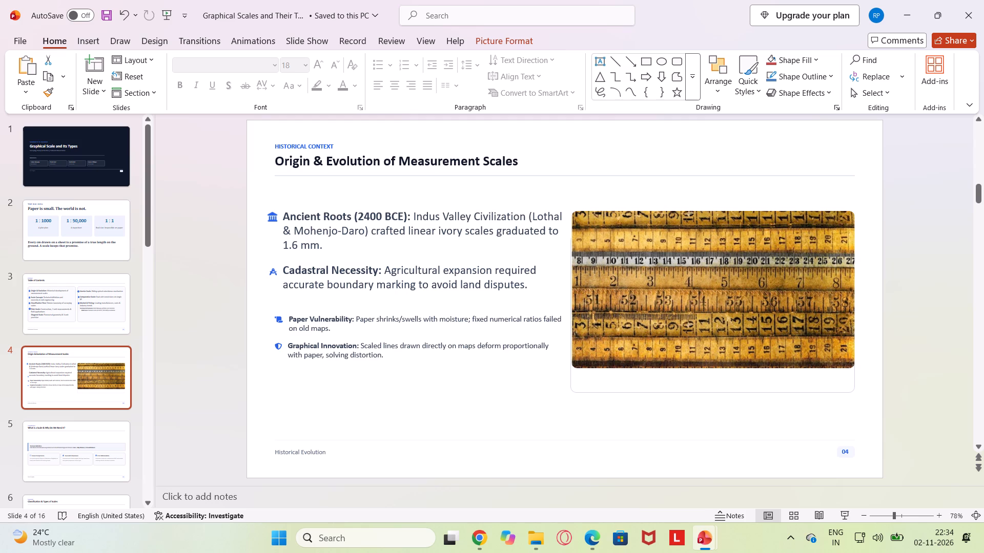
left_click_drag(272, 272, 272, 273)
key("Delete")
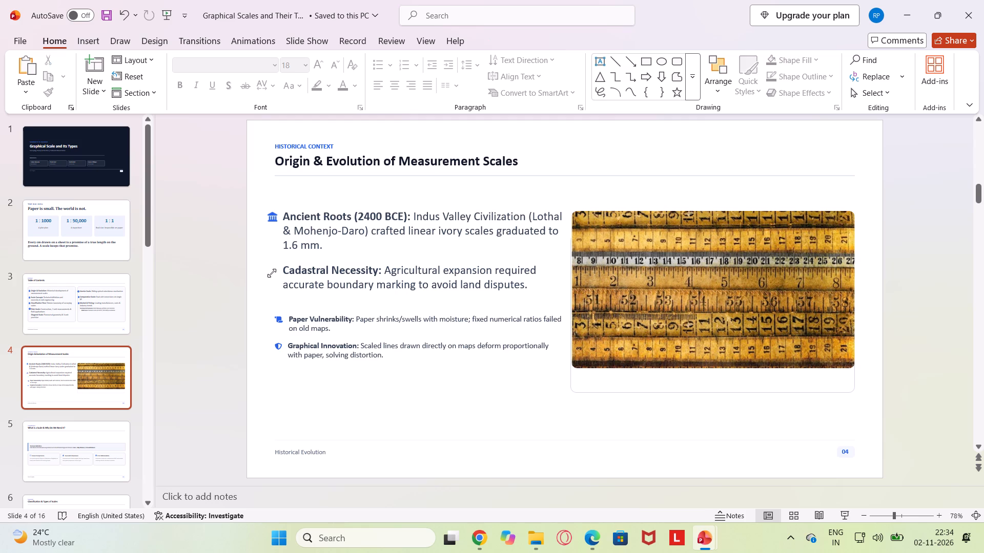
left_click(278, 319)
key("Delete")
key("Delete")
left_click(278, 344)
key("Delete")
Duplicate the museum icon and place the copy beside the Cadastral Necessity heading, vertically in line with the icon above.
left_click(272, 219)
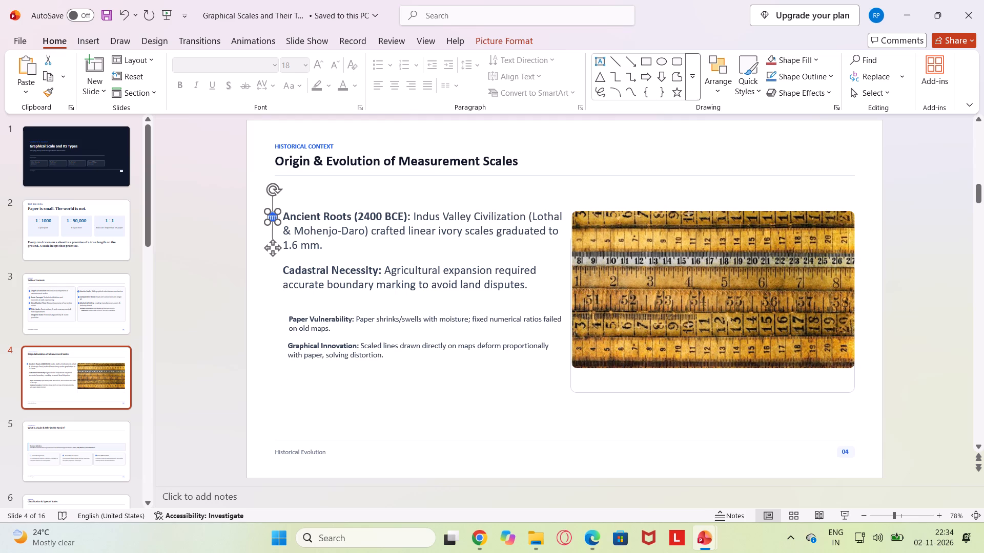
key("ctrl+c")
left_click(265, 282)
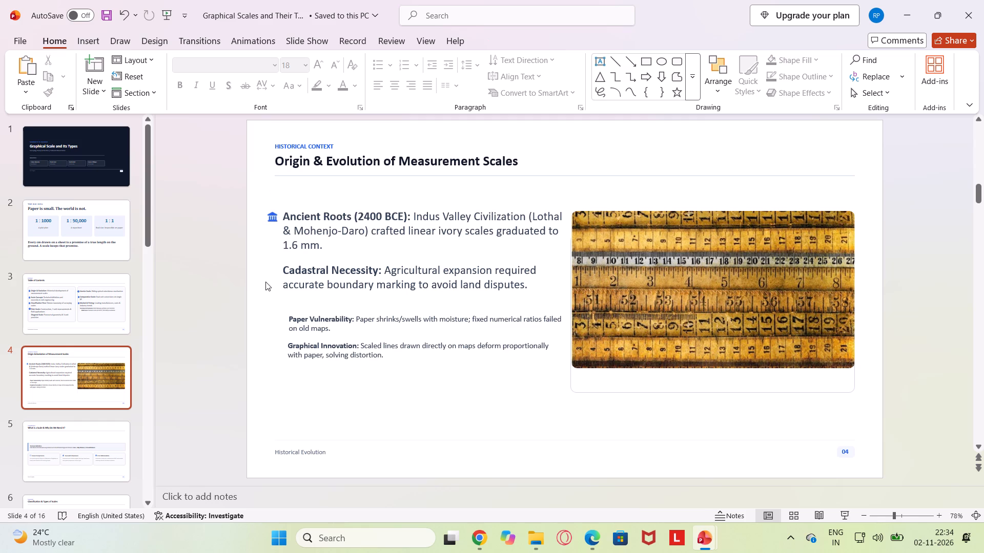
key("ctrl+v")
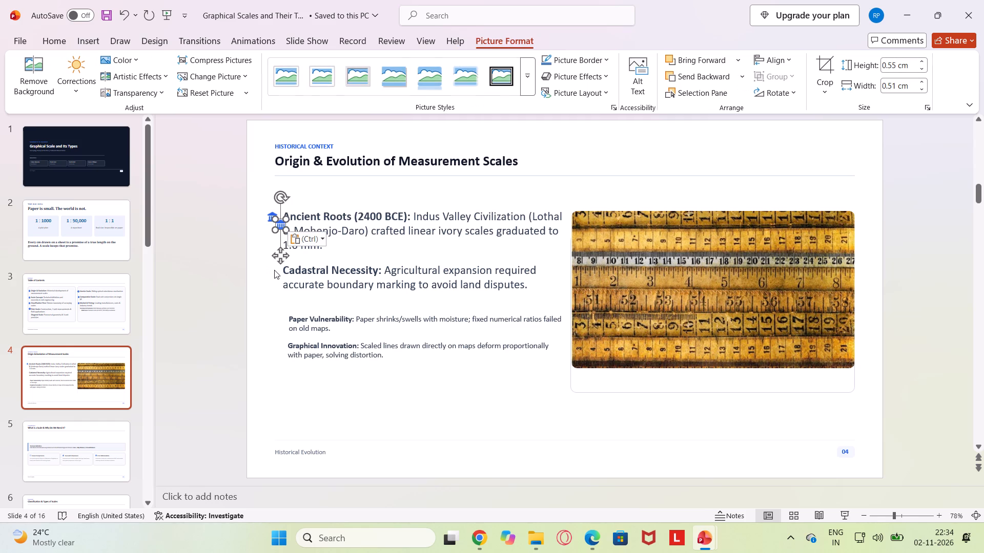
left_click_drag(280, 226, 273, 271)
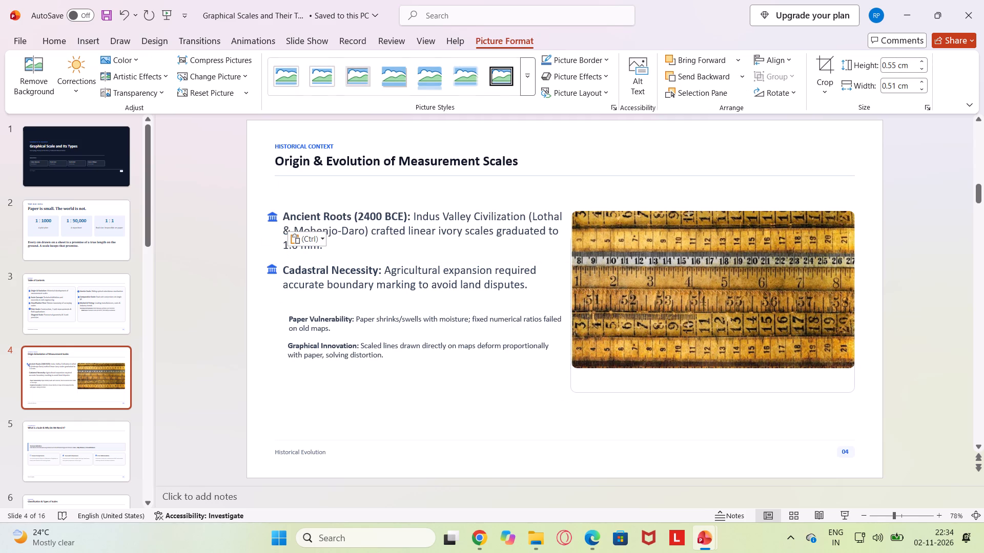
left_click_drag(273, 271, 275, 273)
left_click_drag(275, 273, 273, 273)
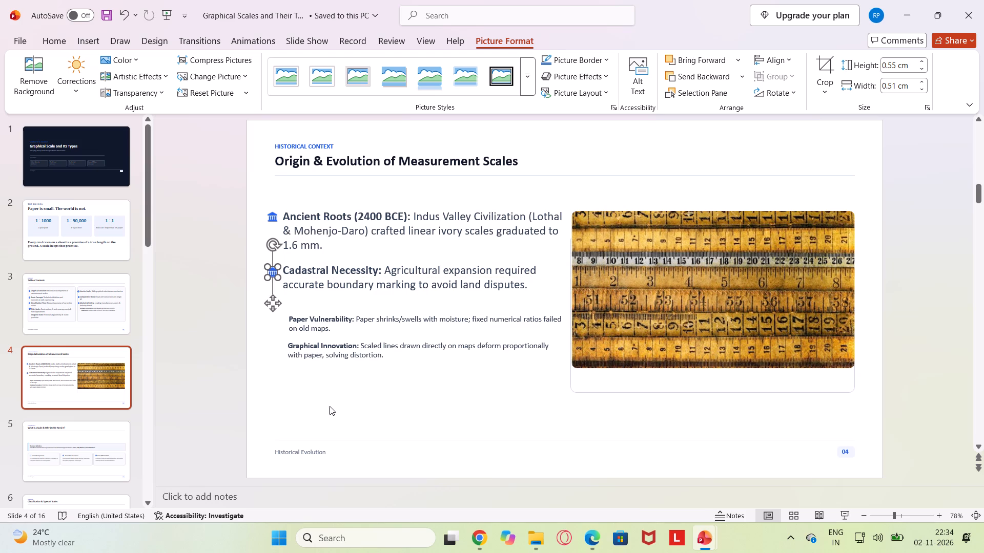
left_click(330, 406)
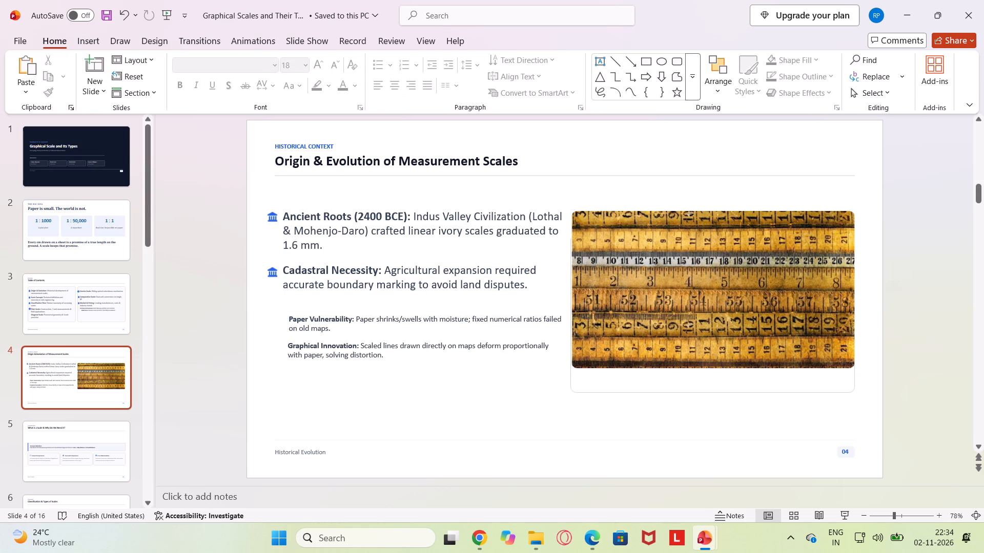
left_click(273, 275)
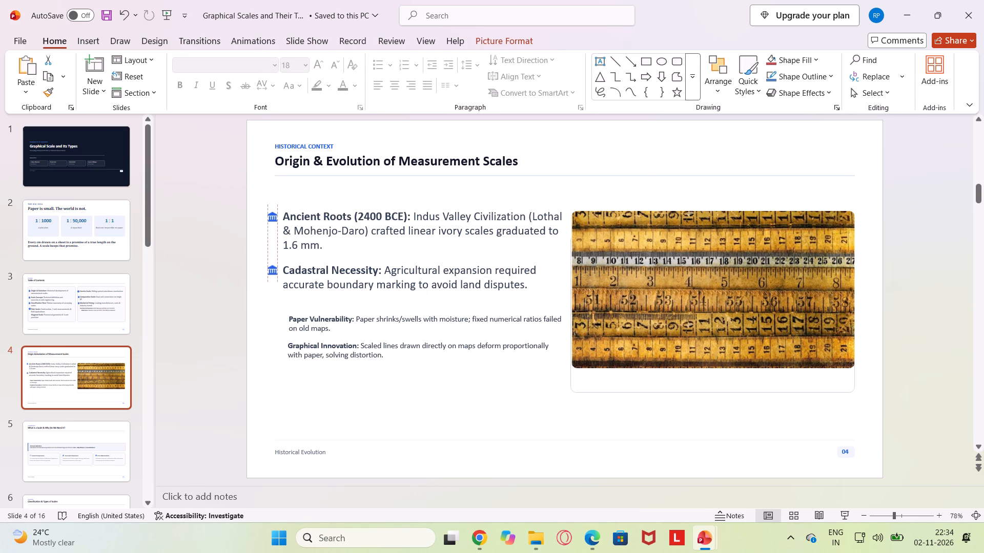
left_click(317, 380)
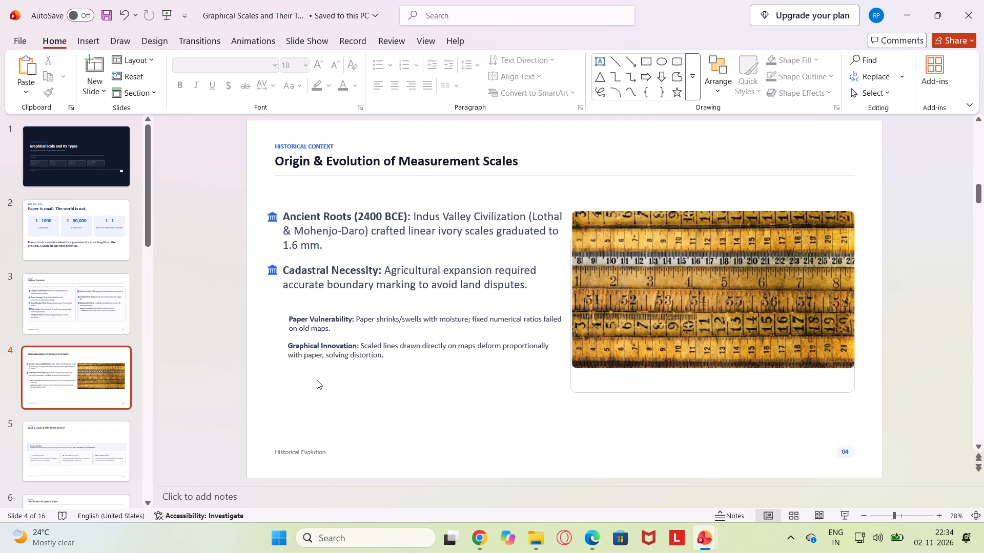
Shift the Paper Vulnerability text box up slightly and align its left edge with the Cadastral Necessity text.
left_click(309, 321)
left_click_drag(289, 313, 284, 307)
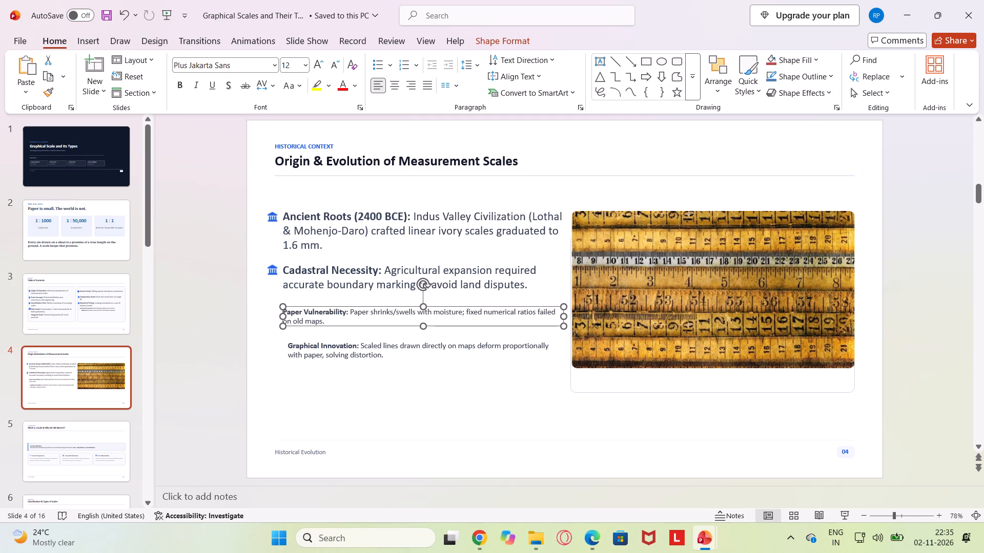
Set all the text in the Paper Vulnerability box to font size 18.
left_click(336, 320)
key("ctrl+a")
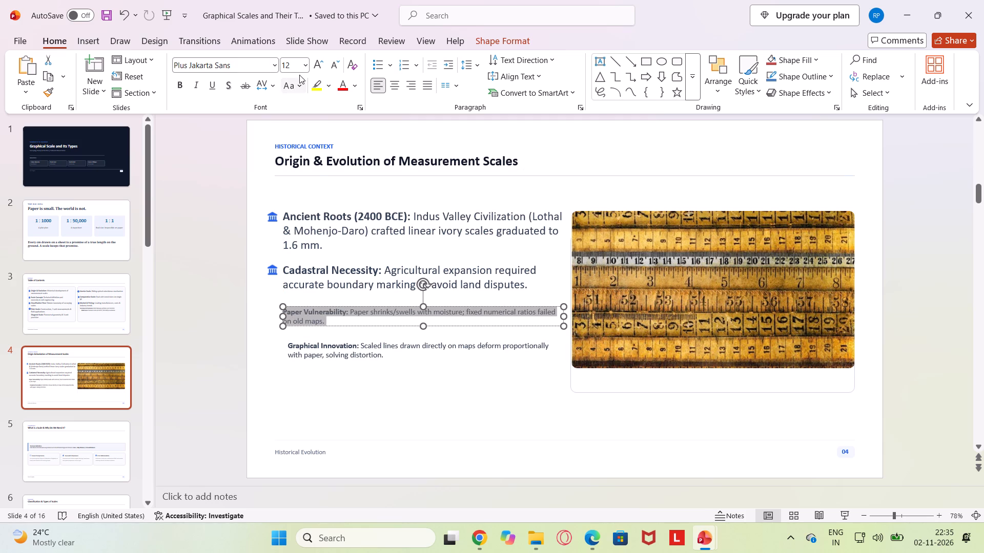
left_click(306, 67)
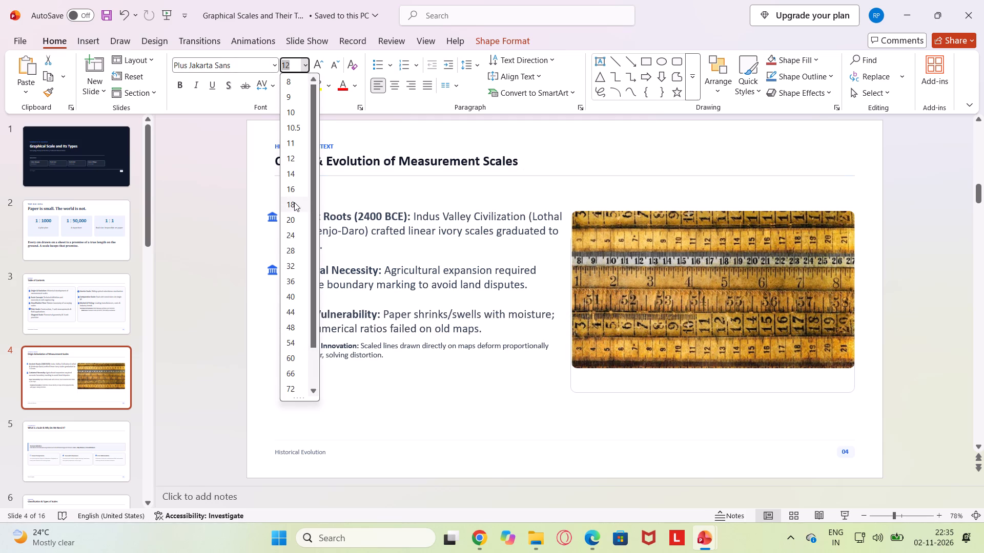
left_click(294, 202)
left_click(312, 391)
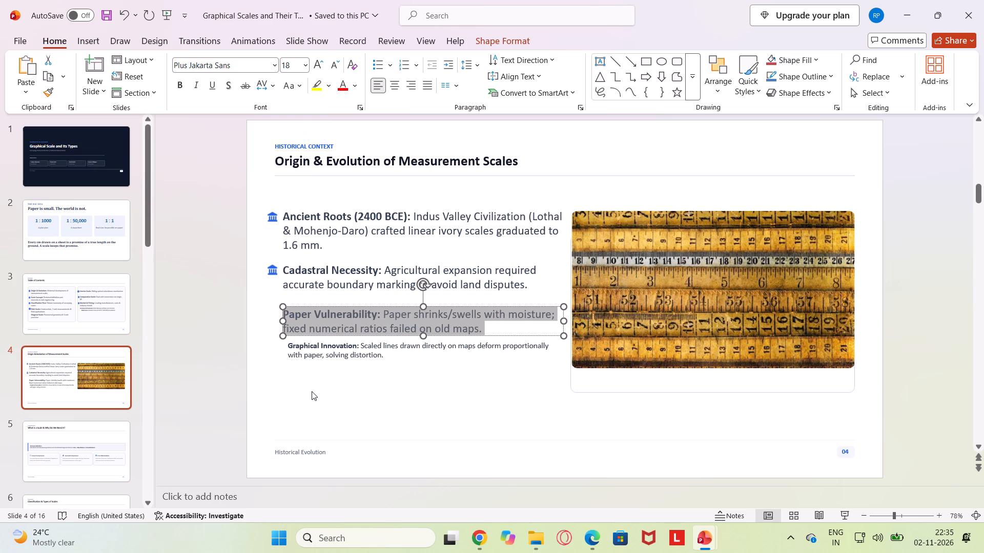
Paste another museum icon and place it beside the Paper Vulnerability heading, in line with the icons above.
key("ctrl+v")
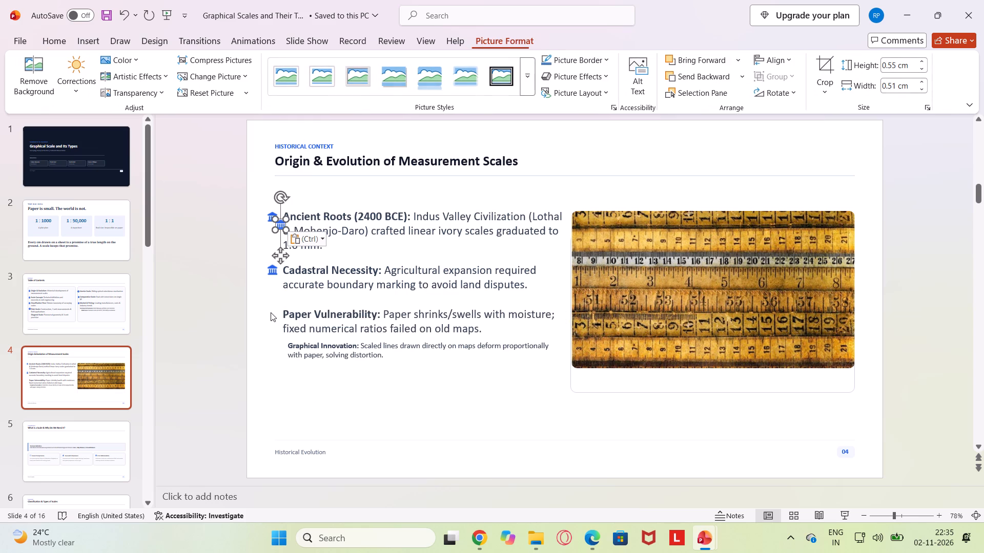
left_click_drag(282, 224, 279, 315)
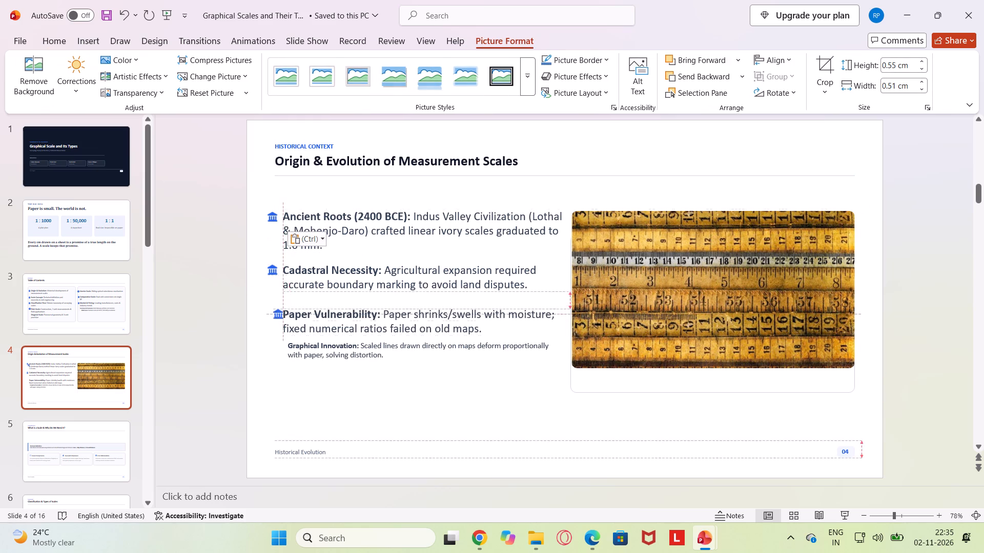
left_click_drag(279, 315, 275, 316)
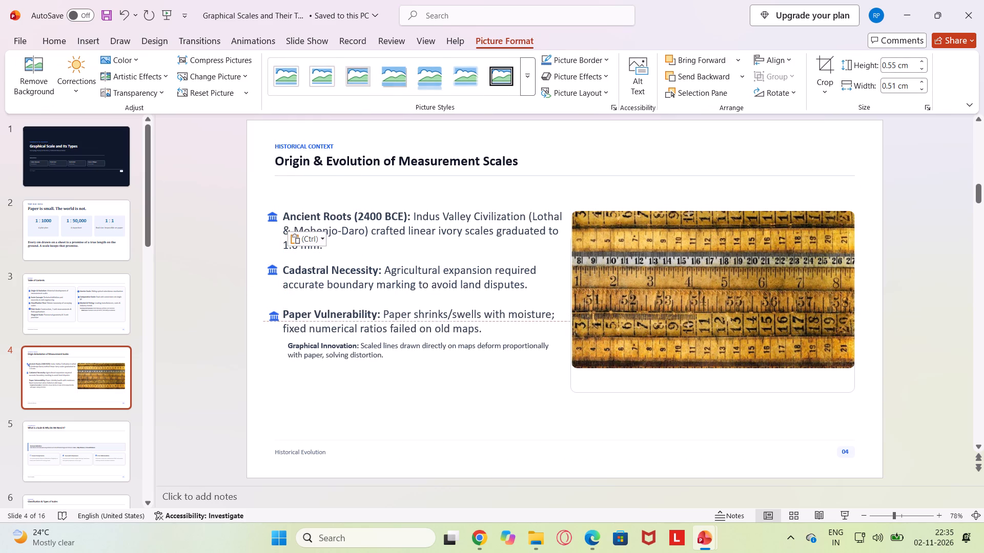
left_click_drag(275, 316, 273, 314)
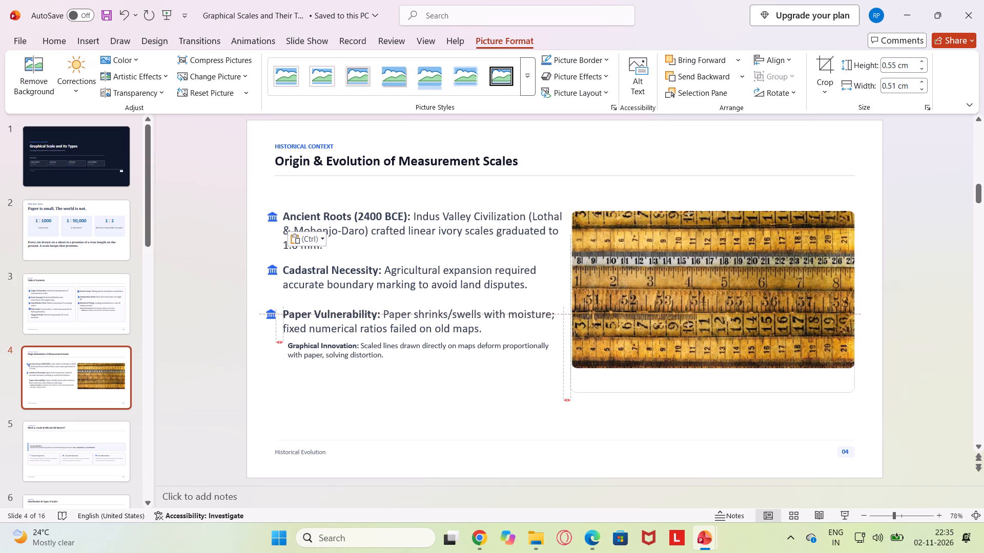
left_click_drag(273, 314, 274, 315)
left_click(323, 377)
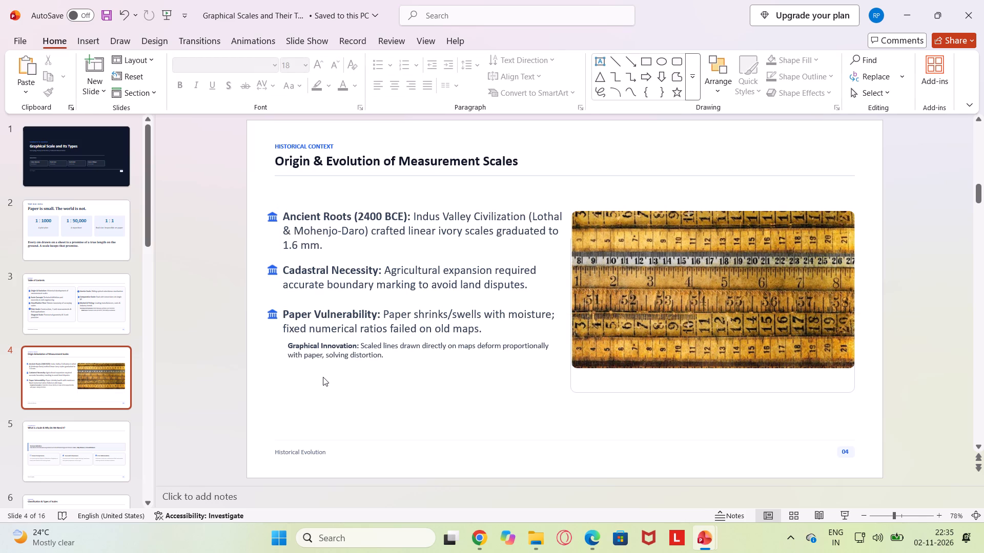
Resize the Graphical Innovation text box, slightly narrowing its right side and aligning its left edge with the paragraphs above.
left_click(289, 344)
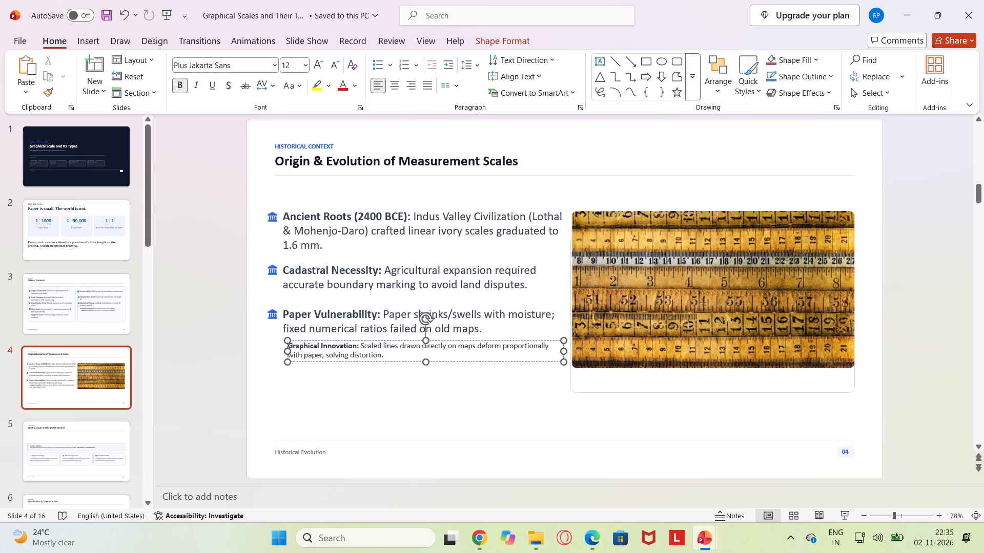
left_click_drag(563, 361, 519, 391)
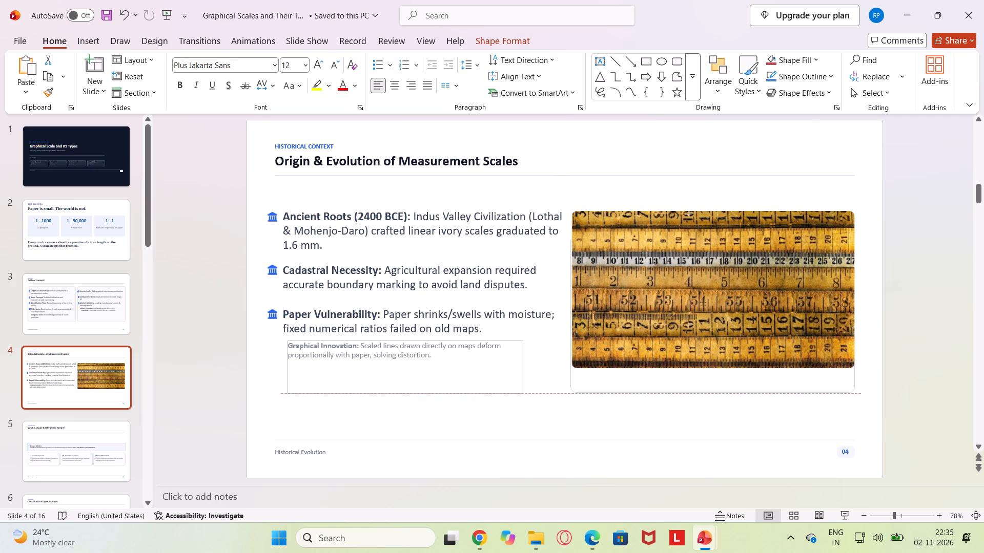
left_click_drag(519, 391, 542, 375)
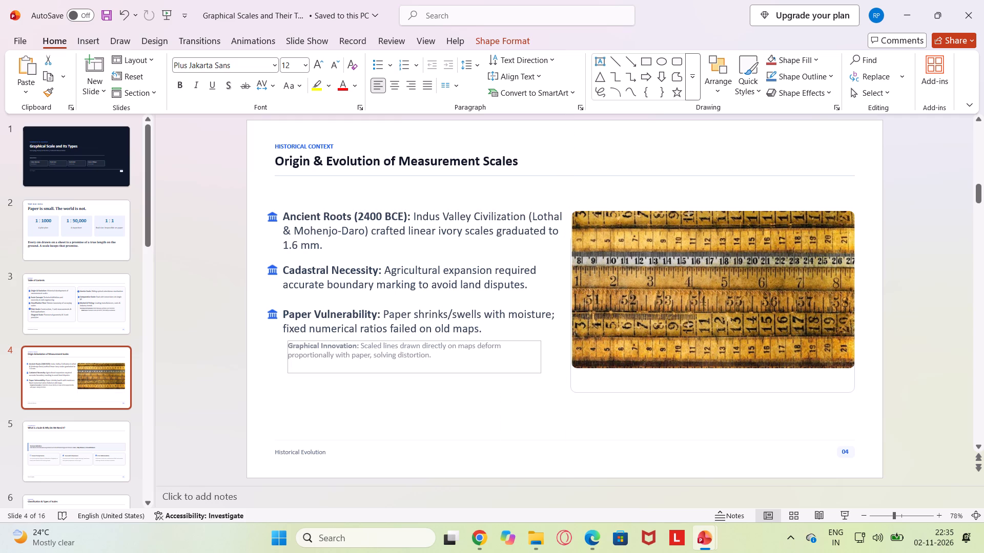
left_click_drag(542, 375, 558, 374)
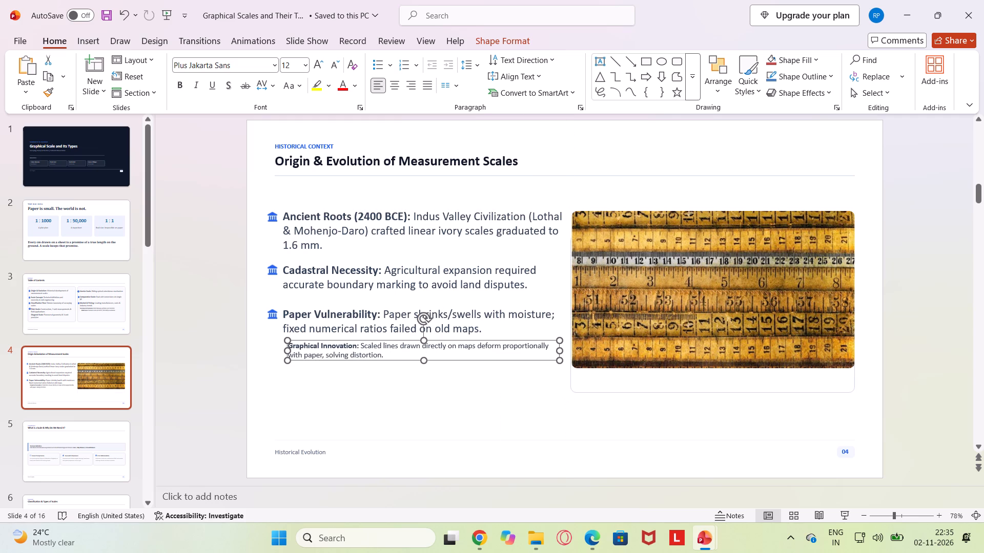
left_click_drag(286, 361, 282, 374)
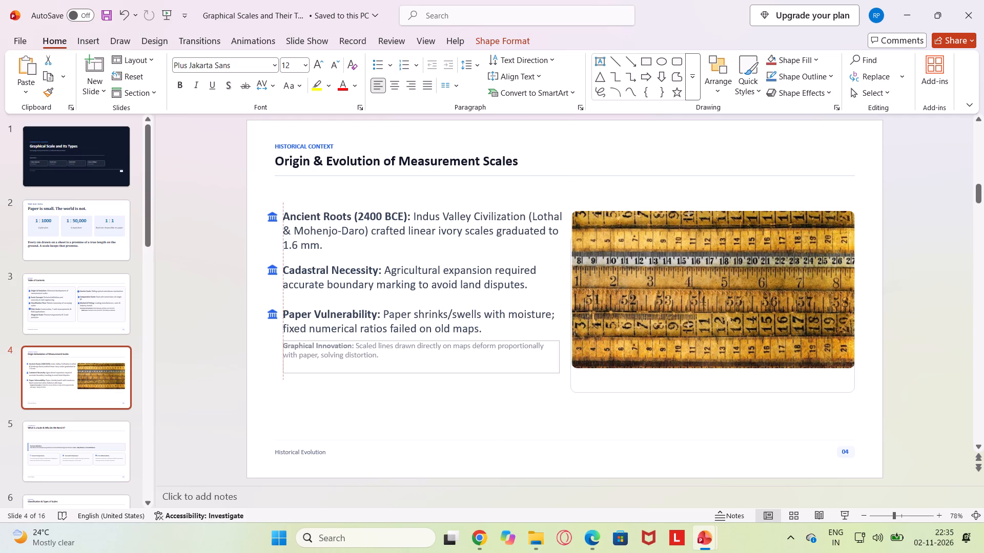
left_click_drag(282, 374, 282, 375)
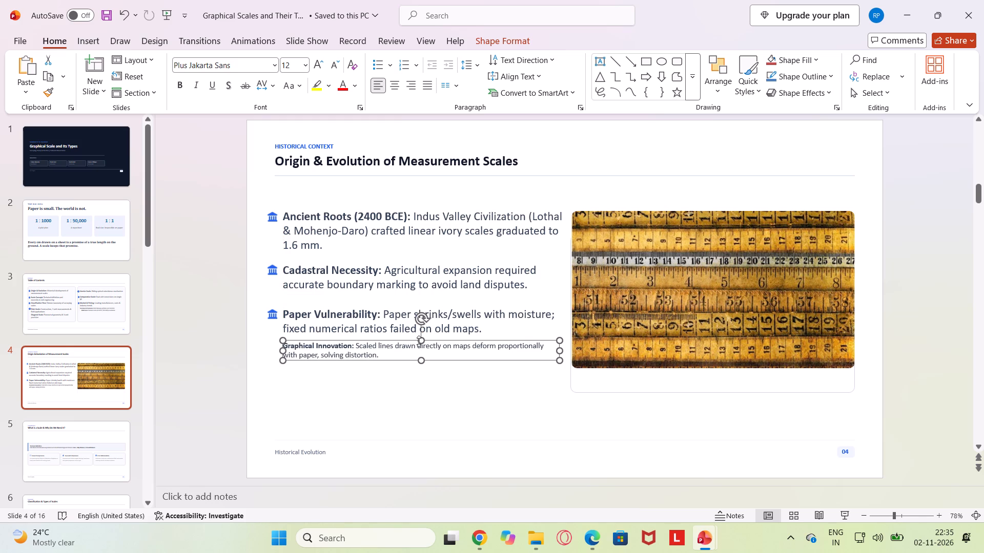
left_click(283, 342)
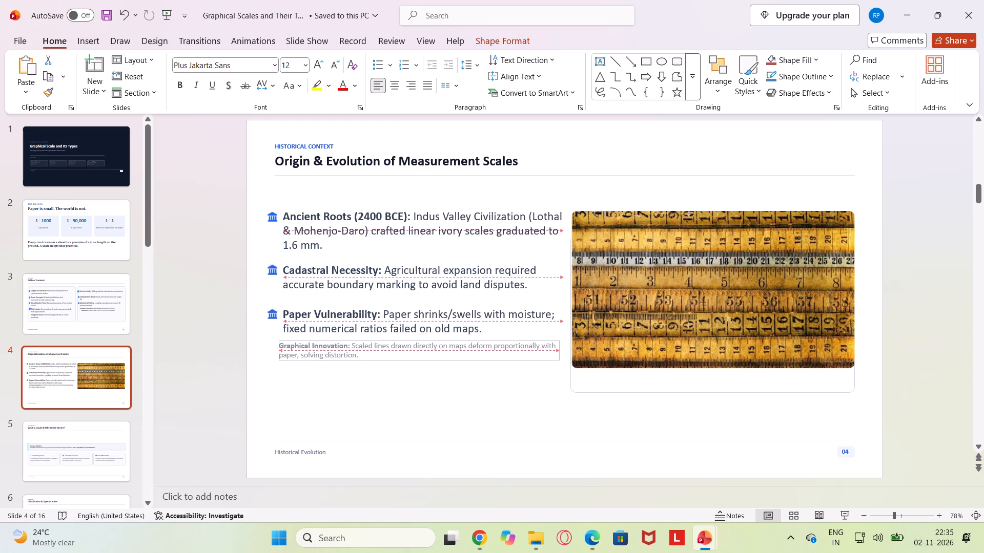
Cut all the Graphical Innovation text and paste it into a new text box lower down, below the Paper Vulnerability paragraph.
double_click(382, 352)
key("ctrl+a")
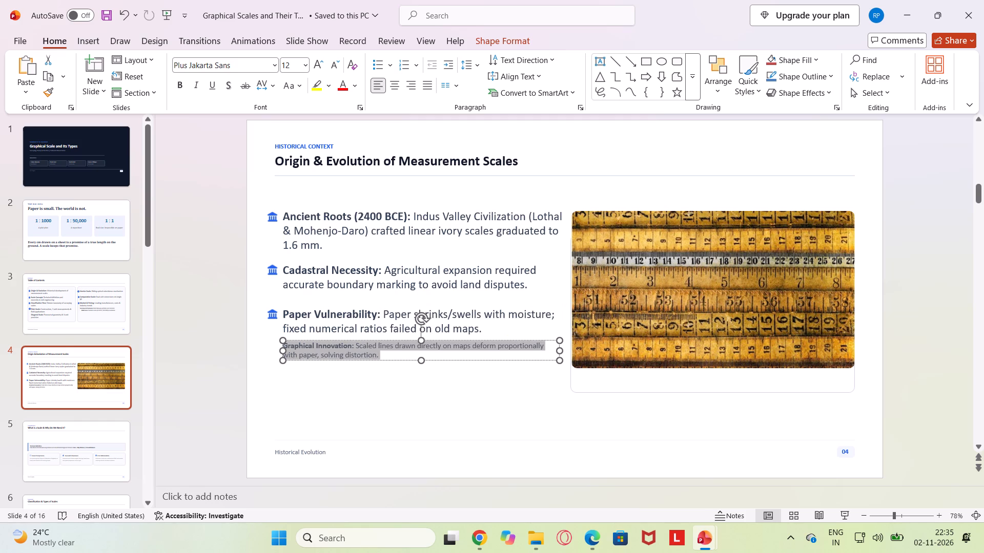
key("ctrl+x")
left_click(364, 371)
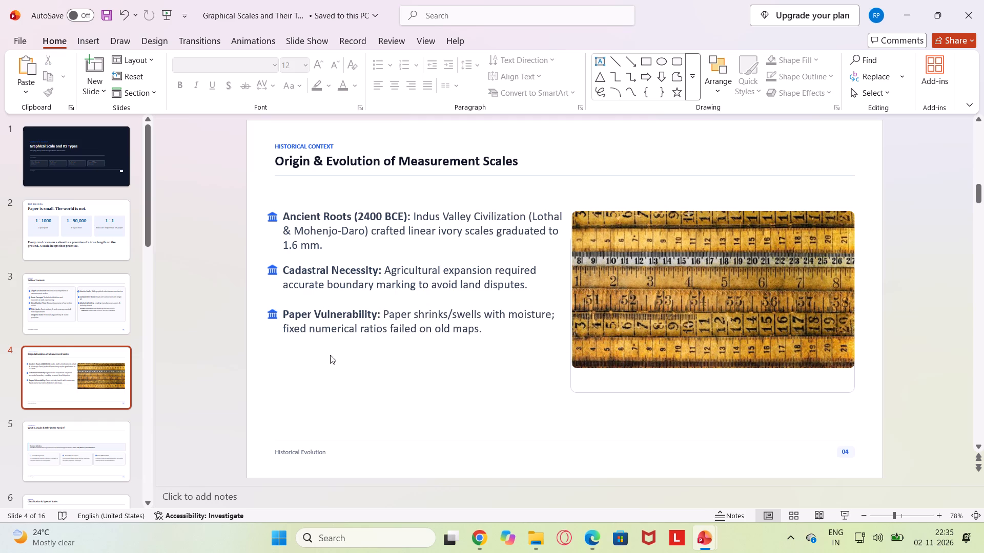
left_click(294, 343)
left_click(489, 332)
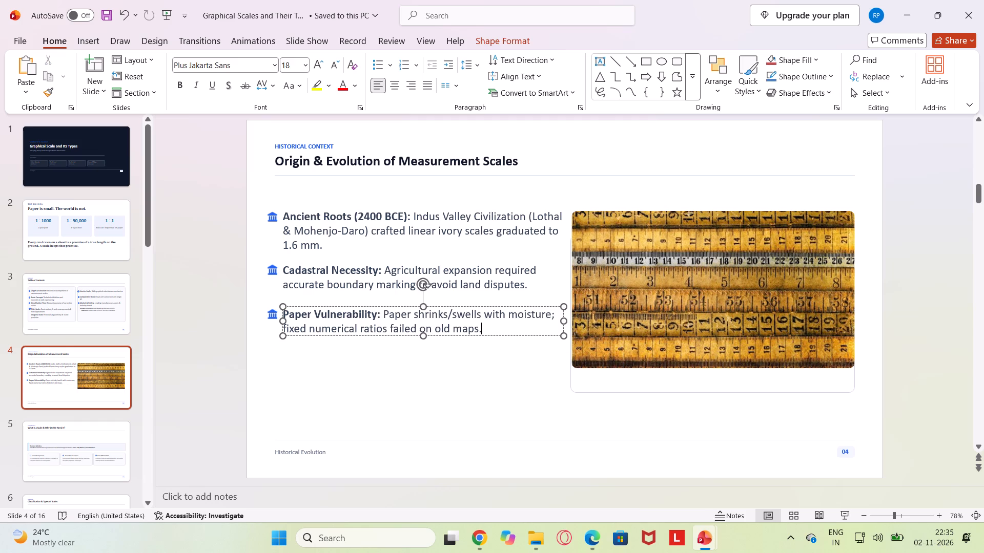
double_click(297, 364)
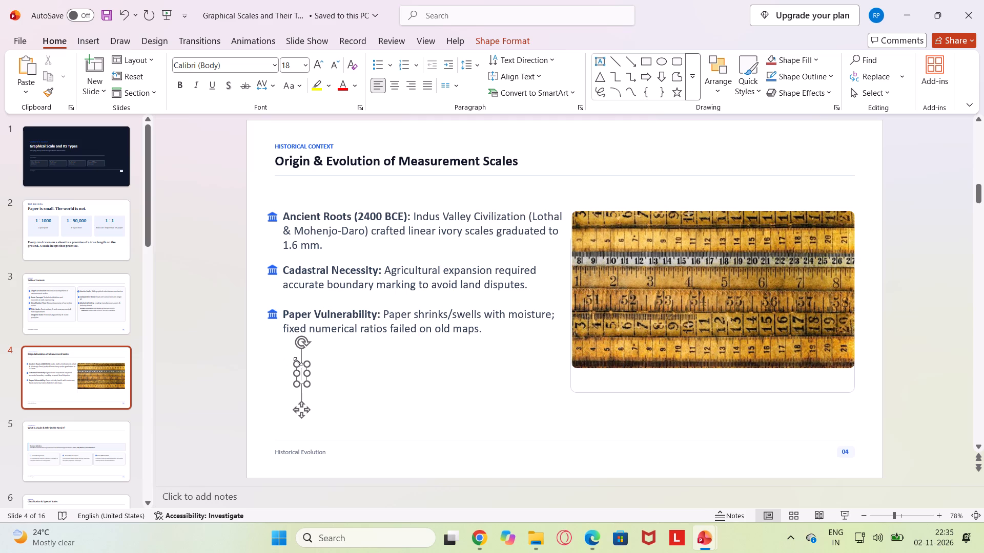
key("ctrl+v")
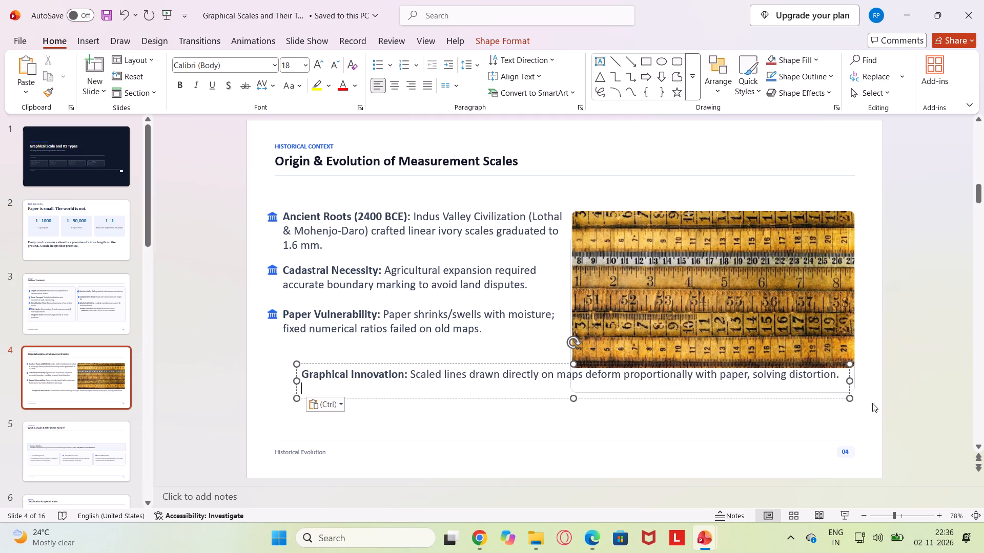
Narrow the new Graphical Innovation text box to fit beside the ruler picture and extend its upper-left corner toward the paragraphs above.
left_click_drag(848, 397, 580, 397)
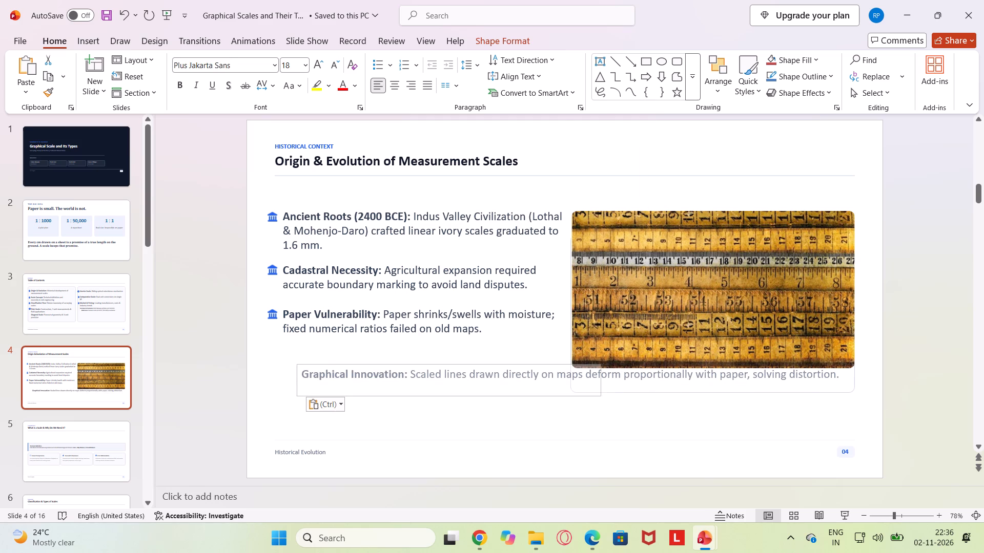
left_click_drag(580, 397, 586, 398)
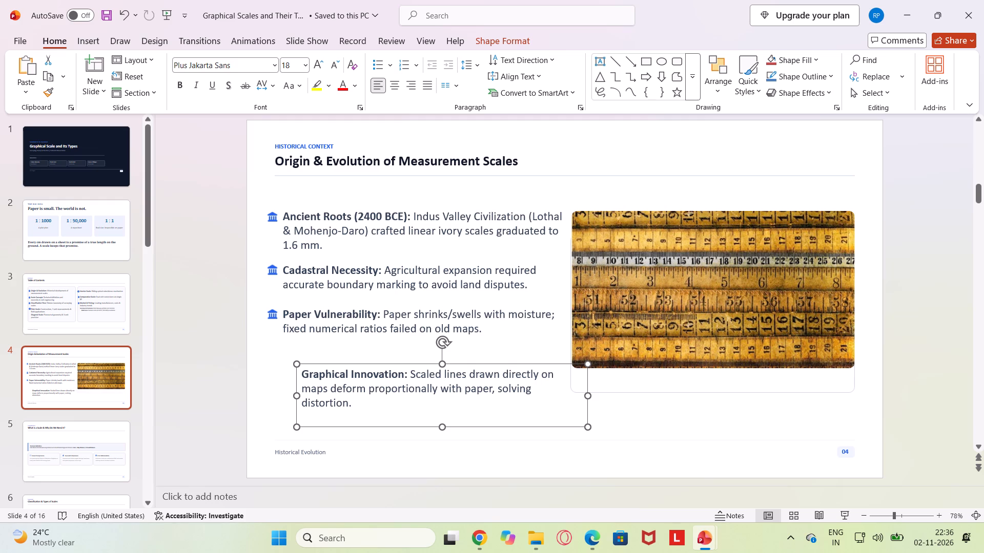
left_click_drag(298, 366, 286, 355)
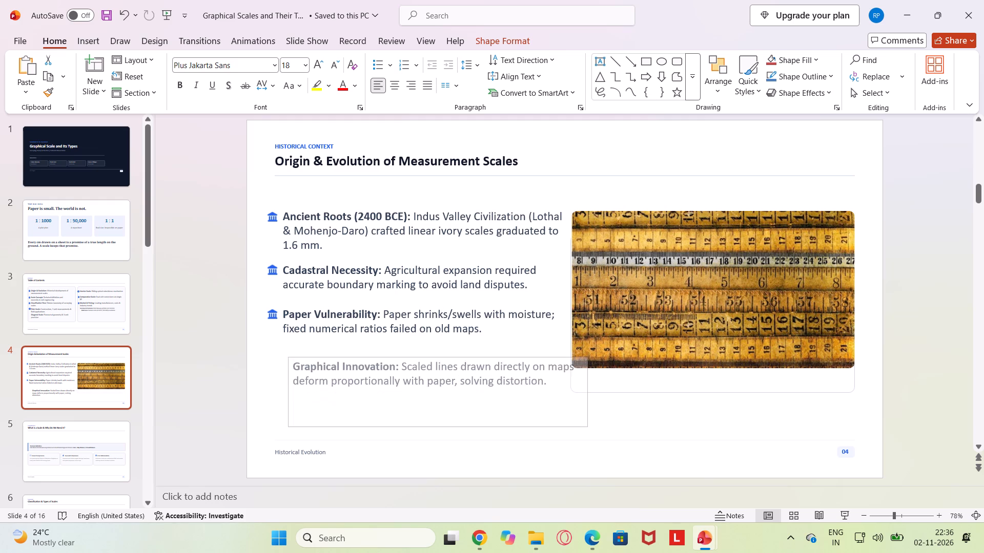
left_click_drag(286, 355, 282, 351)
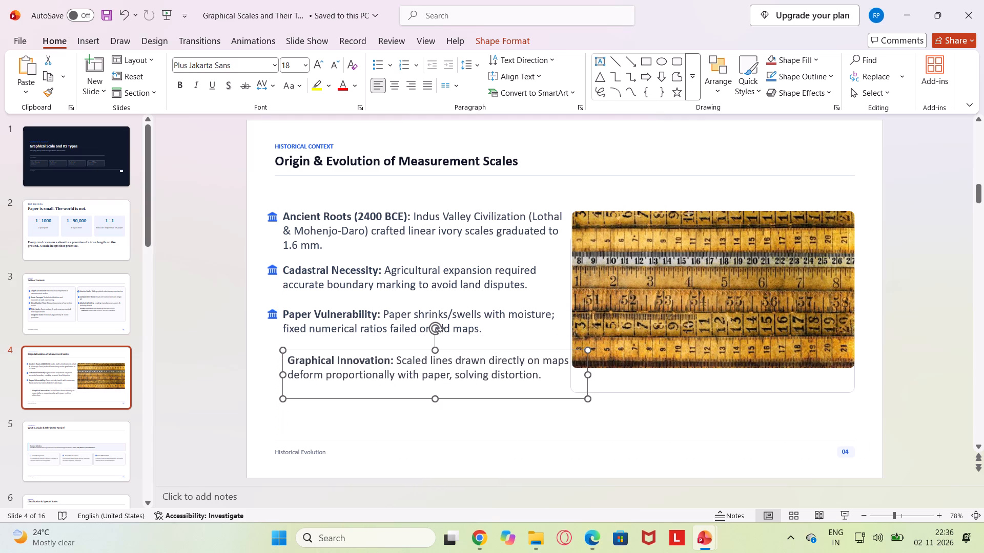
left_click_drag(587, 401, 557, 399)
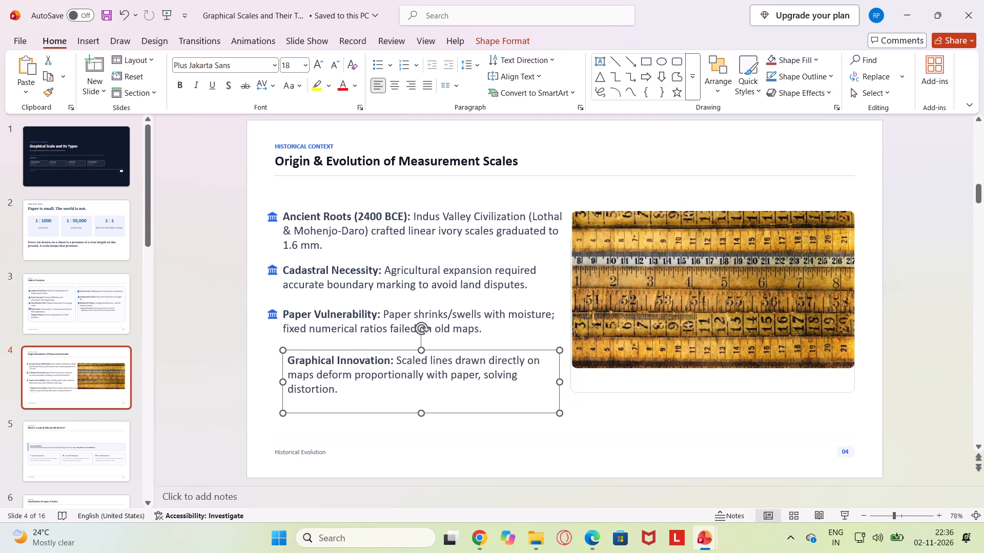
left_click(652, 439)
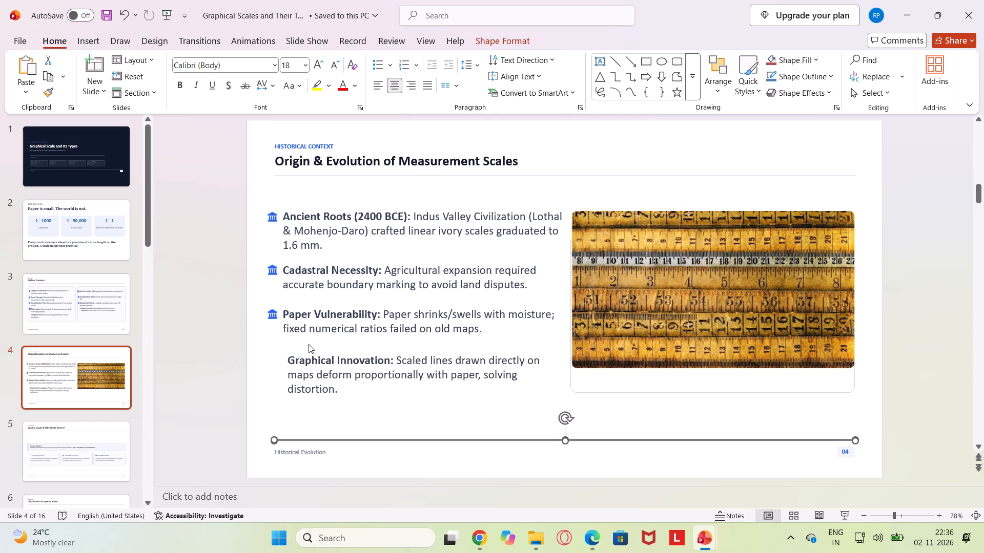
Copy the museum icon beside Cadastral Necessity and place the copy beside the Graphical Innovation heading, below the other icons.
left_click(273, 274)
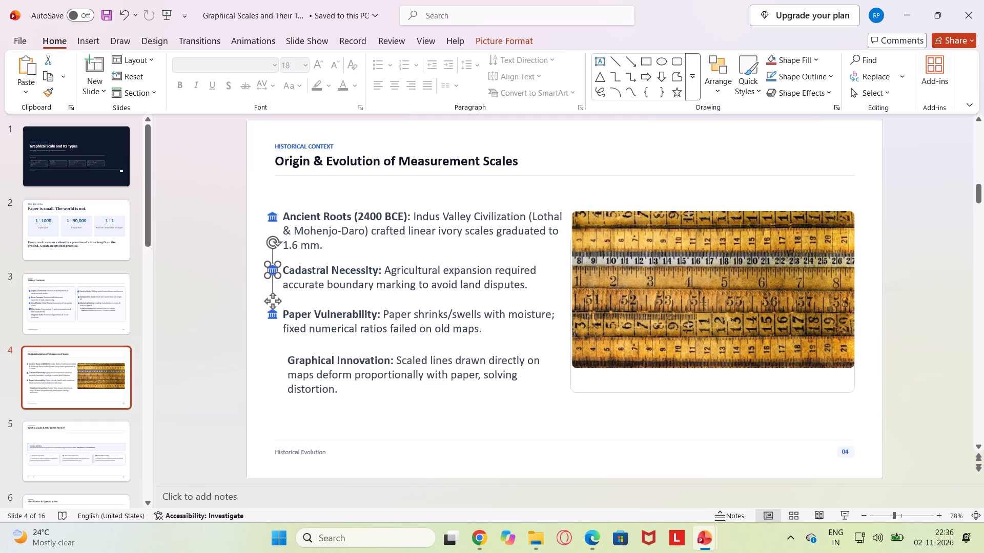
key("ctrl+c")
left_click(274, 360)
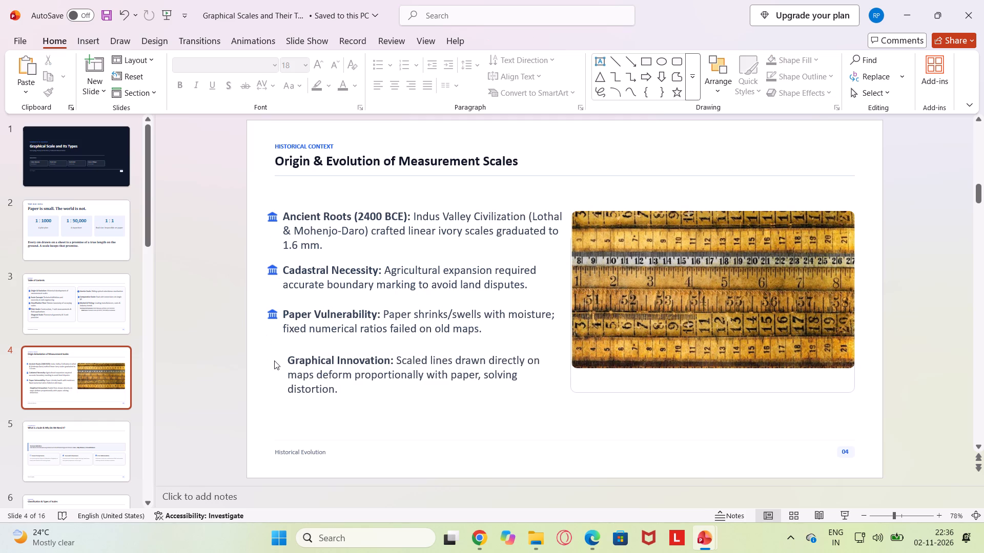
key("ctrl+v")
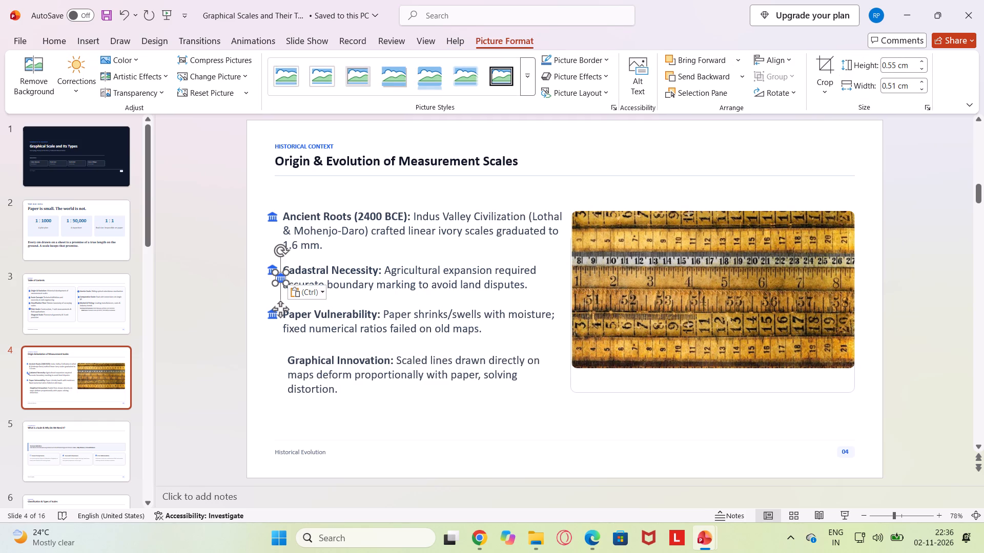
left_click_drag(279, 278, 273, 364)
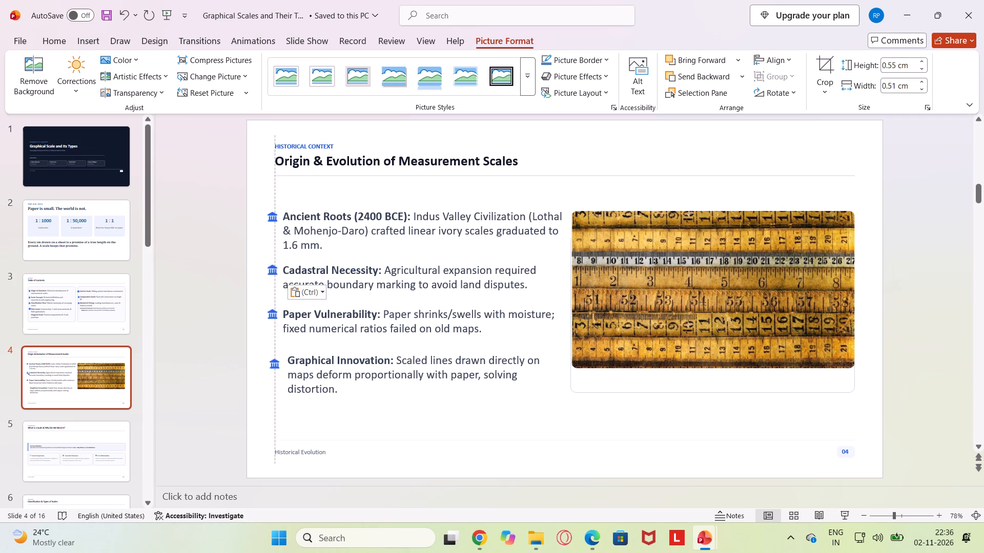
left_click_drag(273, 364, 271, 359)
left_click(358, 410)
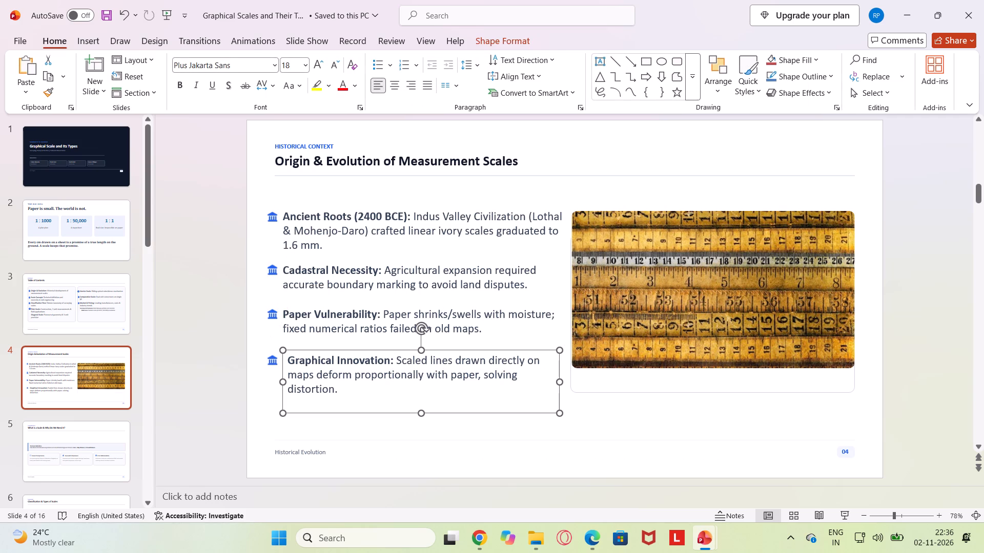
left_click(274, 360)
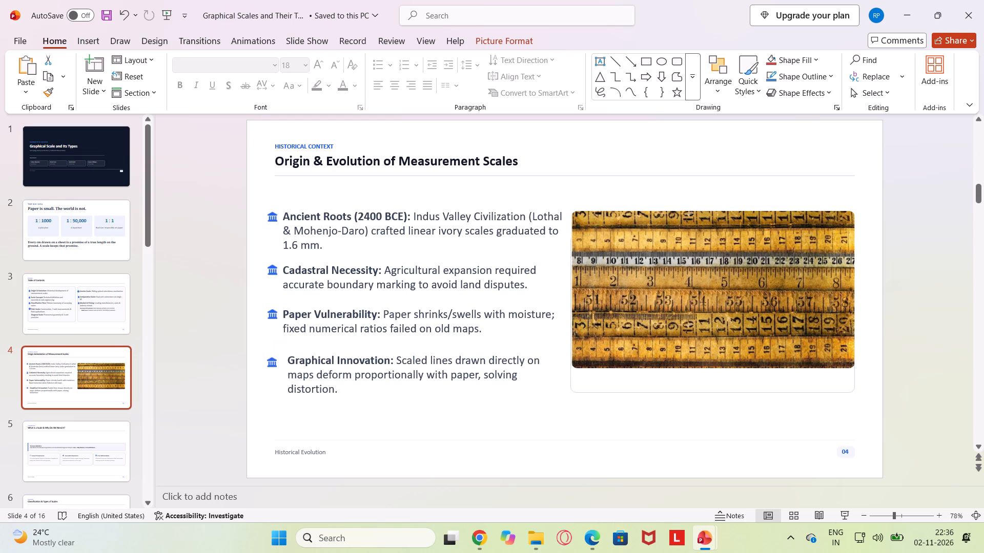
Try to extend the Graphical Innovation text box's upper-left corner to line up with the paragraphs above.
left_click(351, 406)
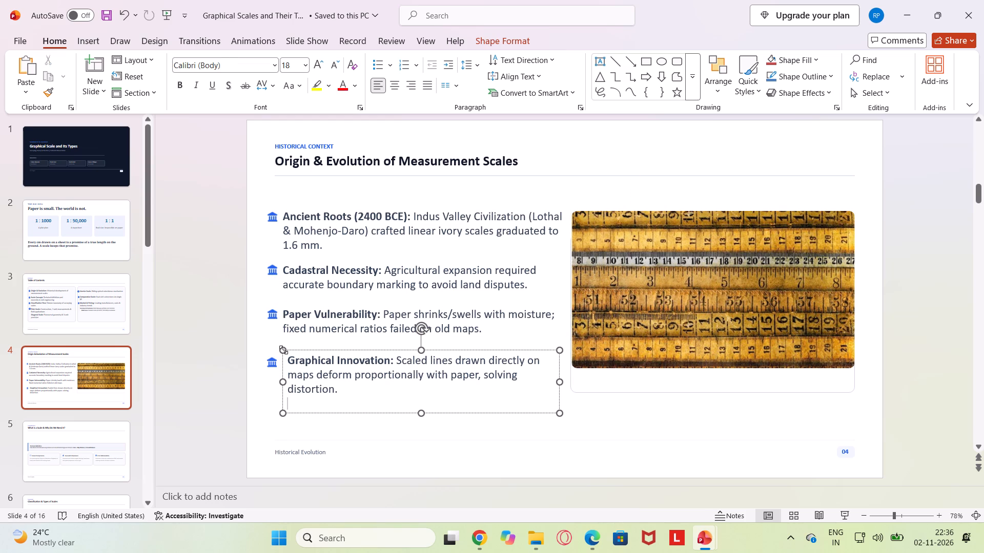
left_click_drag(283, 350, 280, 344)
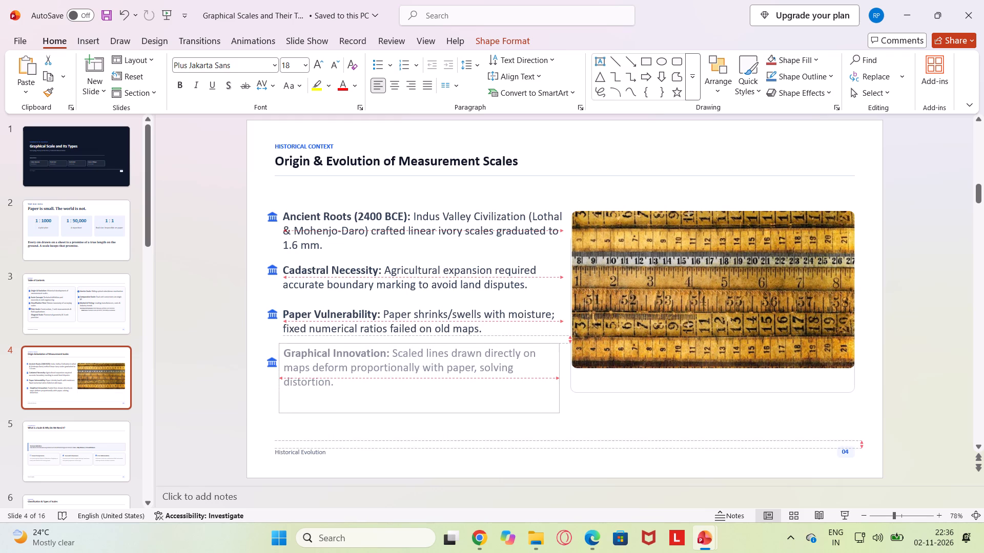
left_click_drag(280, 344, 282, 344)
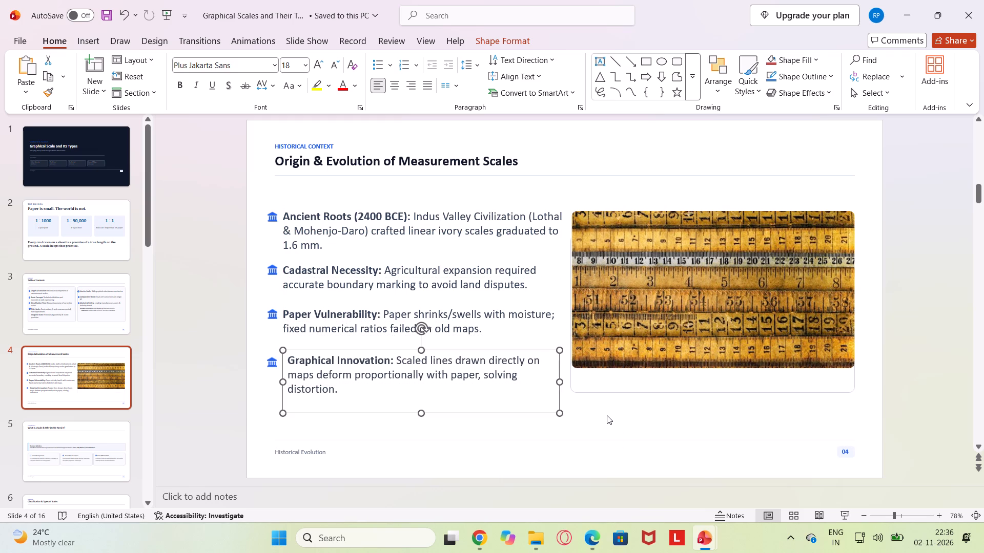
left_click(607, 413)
Nudge the museum icon beside Graphical Innovation into line with the icons above and level with its heading.
left_click(272, 365)
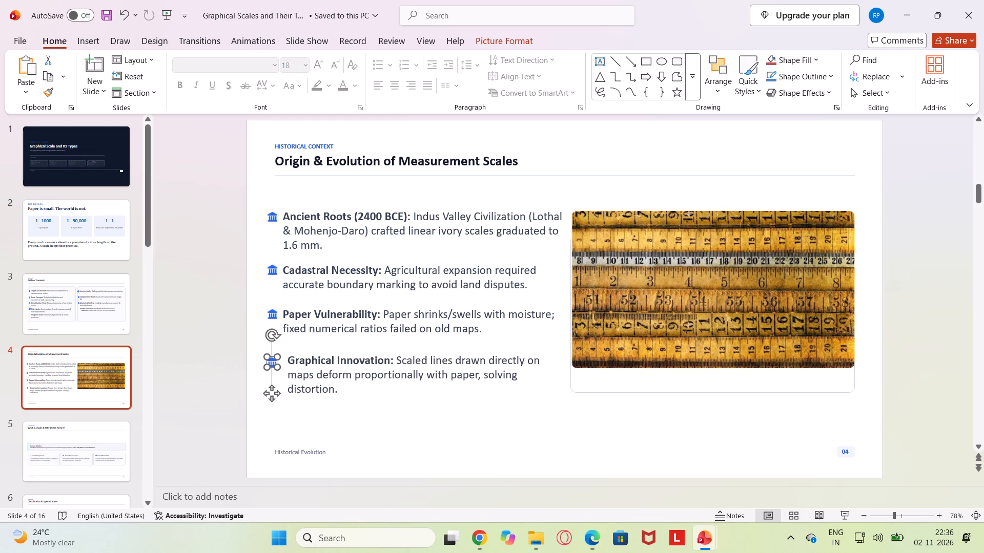
left_click(489, 415)
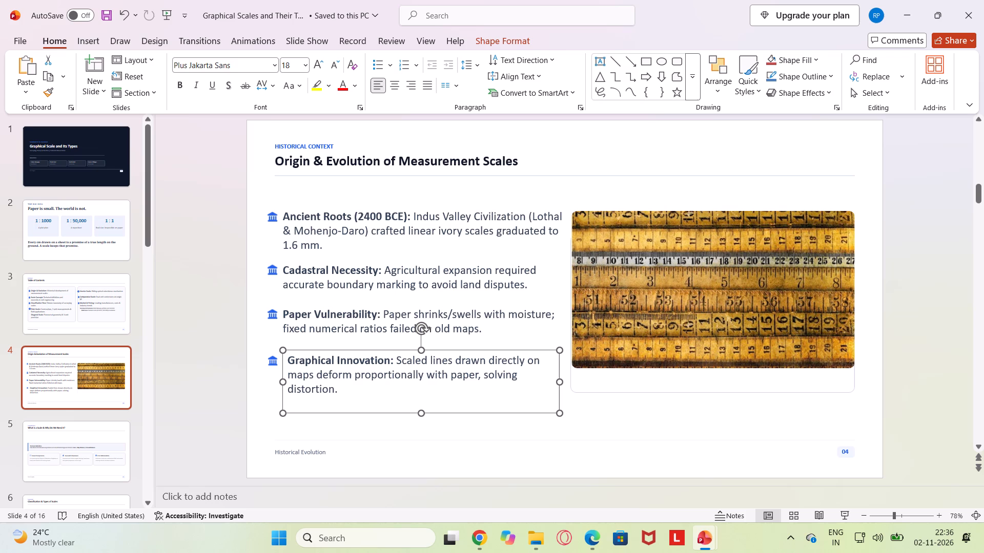
left_click(620, 432)
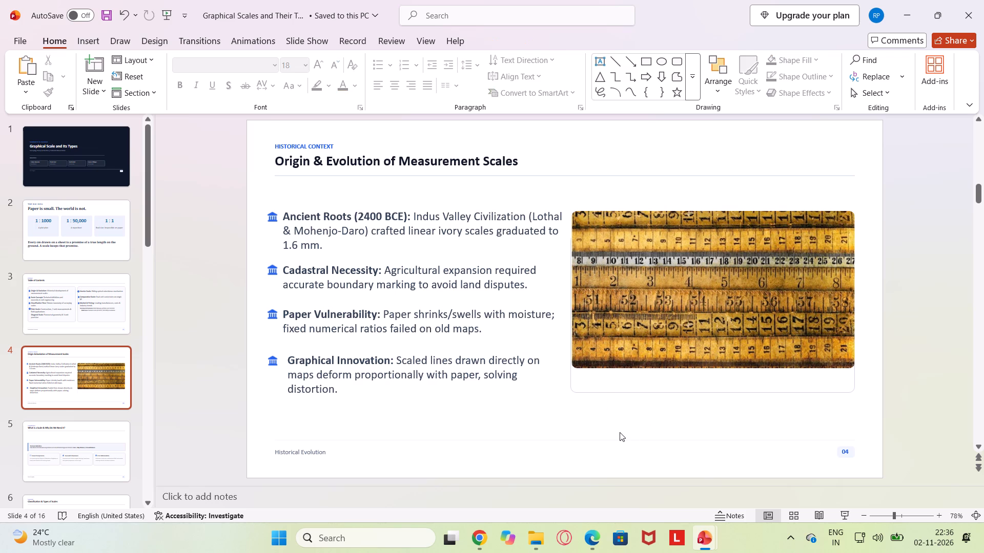
Extend the Graphical Innovation text box's left edge slightly so its text lines up with the paragraphs above.
left_click(291, 361)
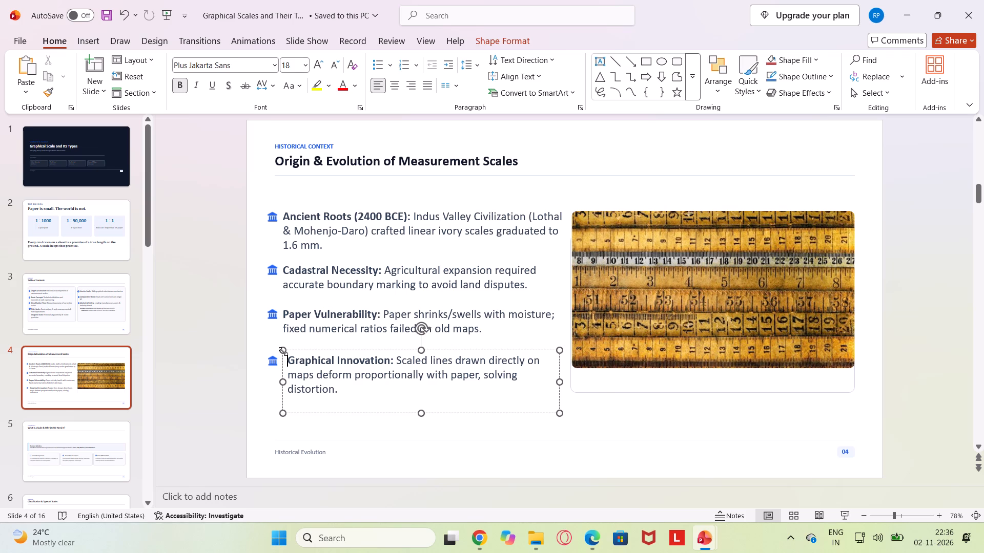
left_click(283, 351)
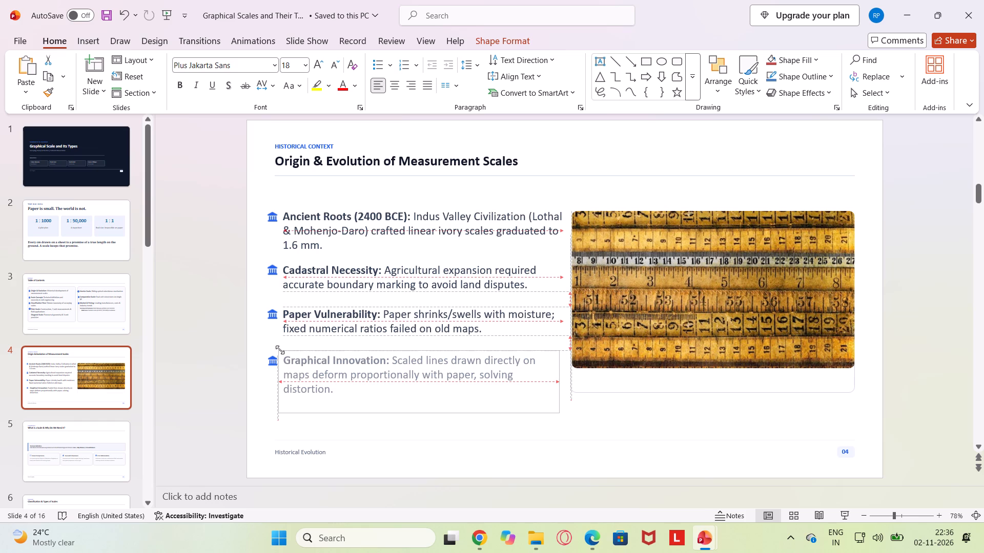
left_click(630, 423)
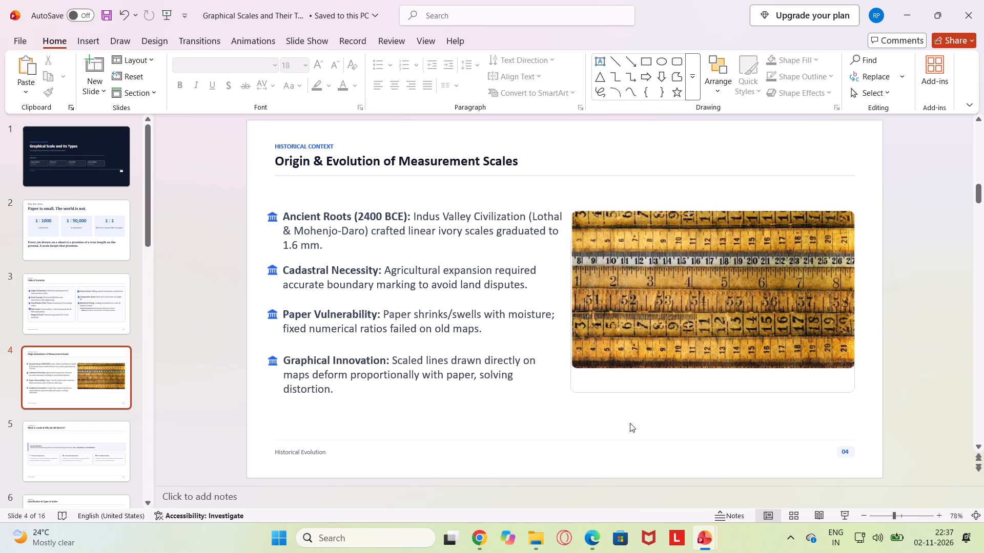
Move the ruler picture down beside the four paragraphs, keeping it nearly flush with the slide's right margin.
left_click(805, 376)
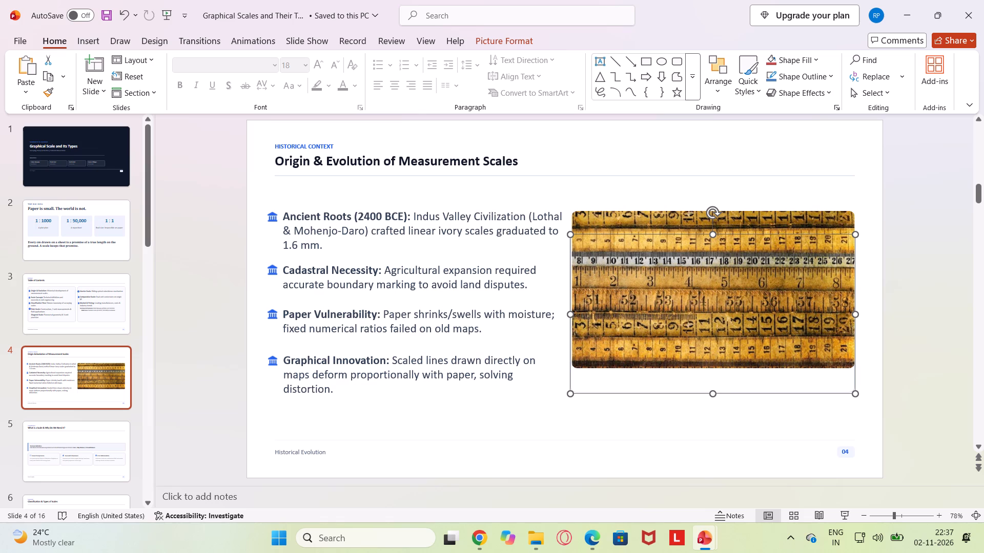
left_click_drag(724, 268, 721, 291)
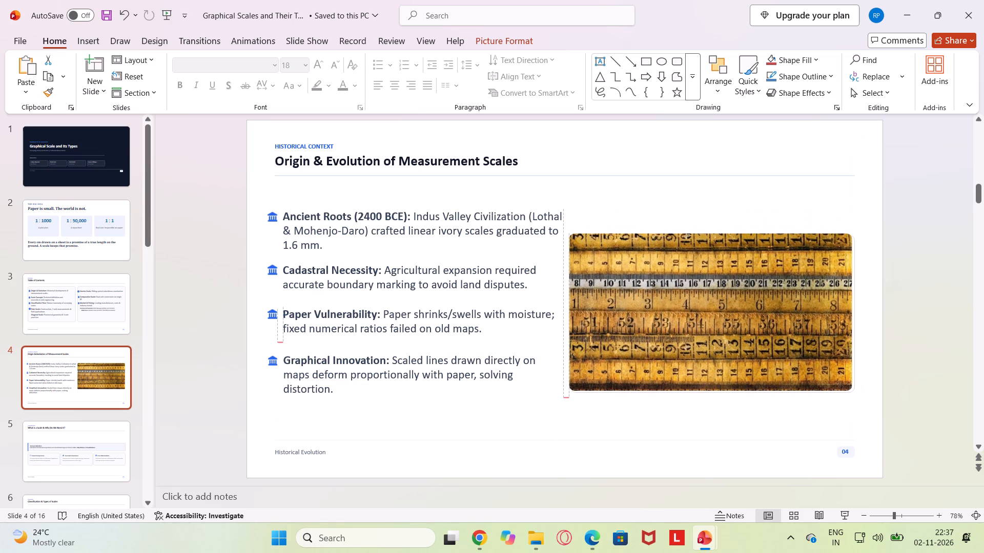
left_click_drag(721, 291, 721, 291)
left_click_drag(721, 291, 724, 290)
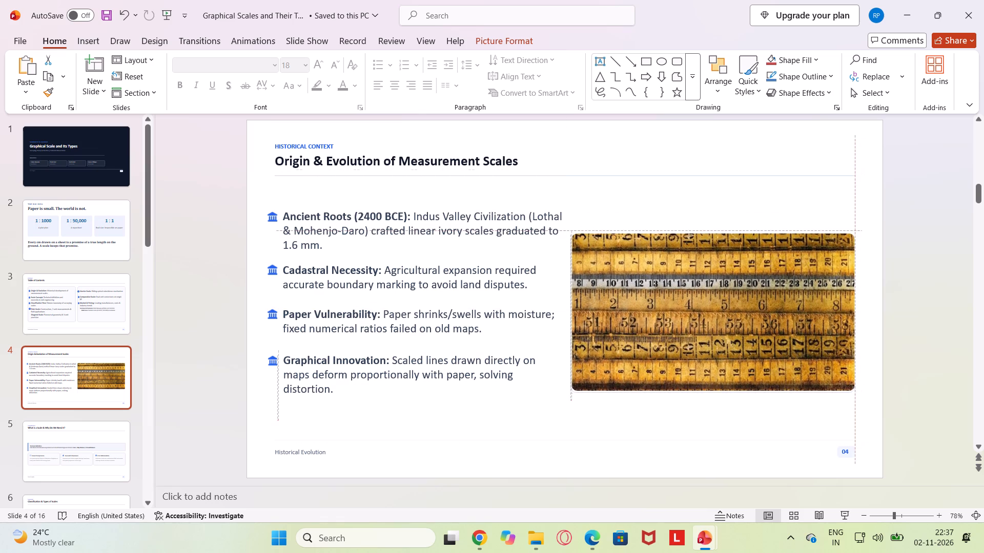
left_click_drag(724, 290, 723, 292)
left_click(735, 434)
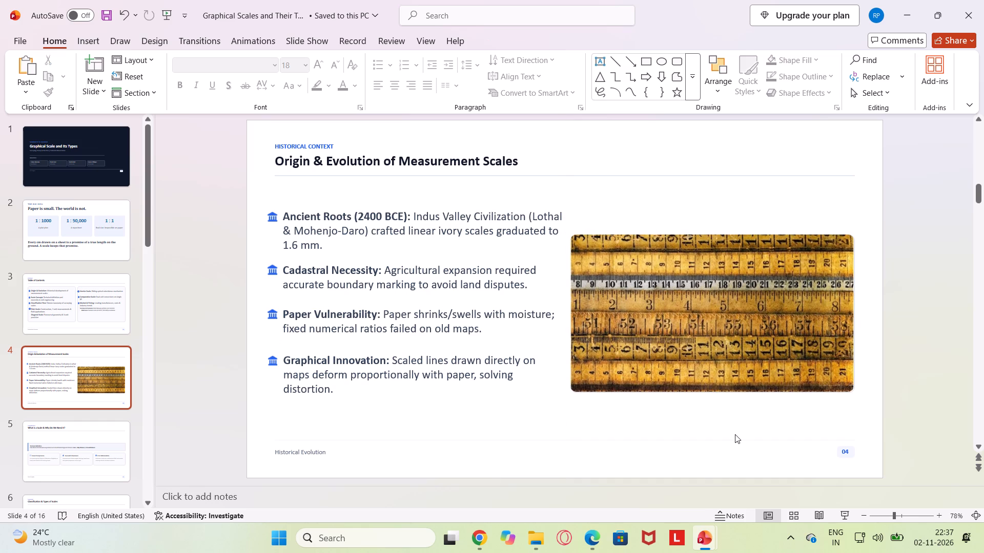
Look through the remaining slides up to Image Sources on slide 16, checking their layout, and return to the start of the slide list.
key("Down")
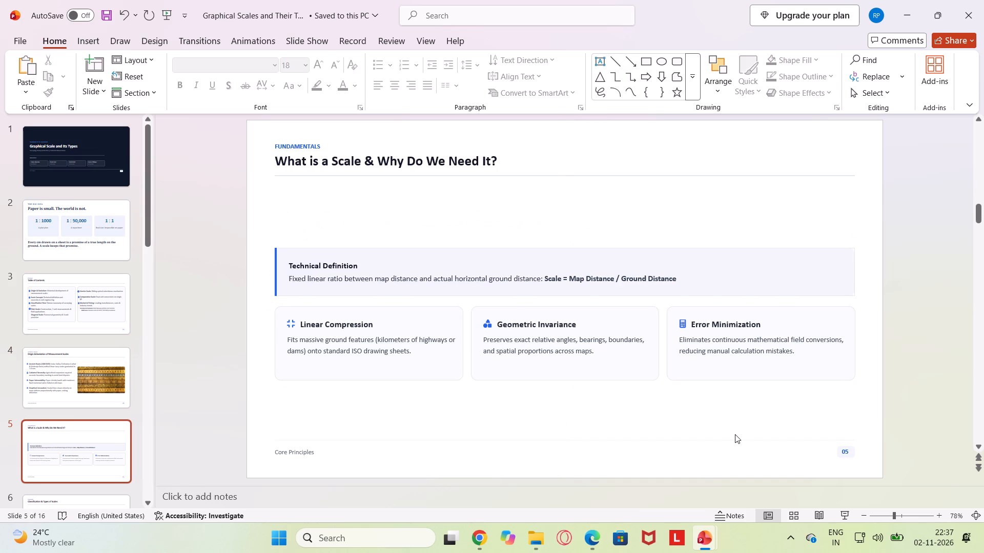
key("Down")
key("Down")
key("Down")
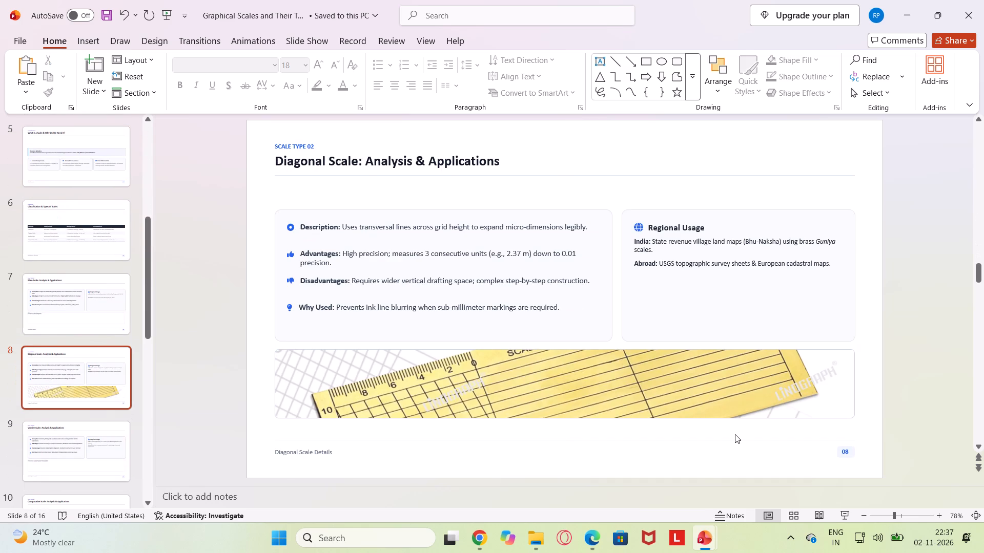
key("Down")
key("Down")
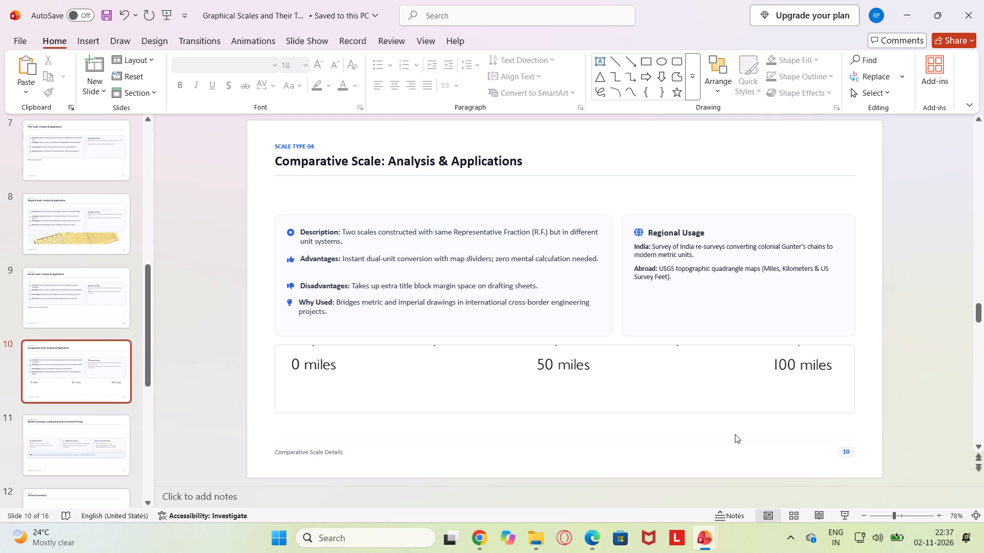
key("Down")
key("Down")
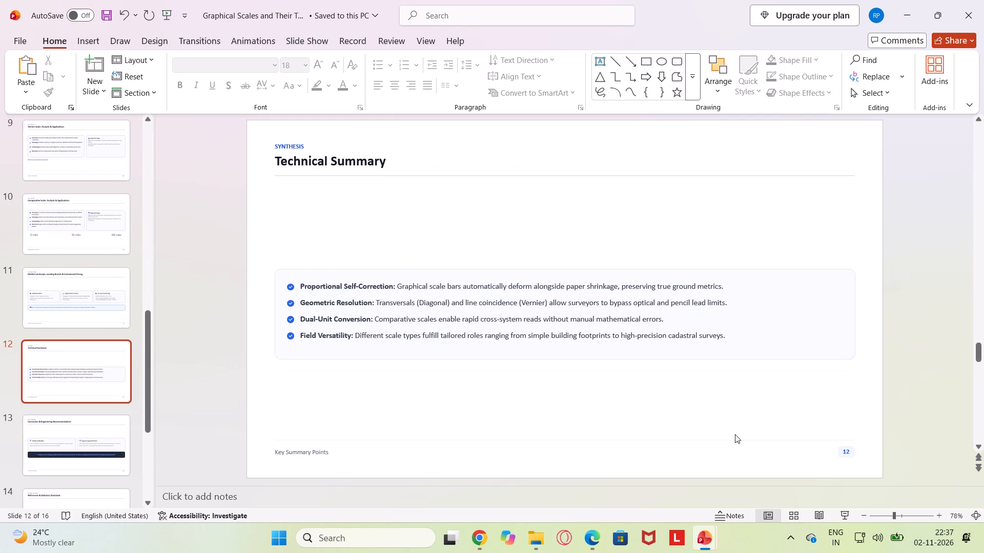
key("Down")
key("Down")
key("Down")
key("Down")
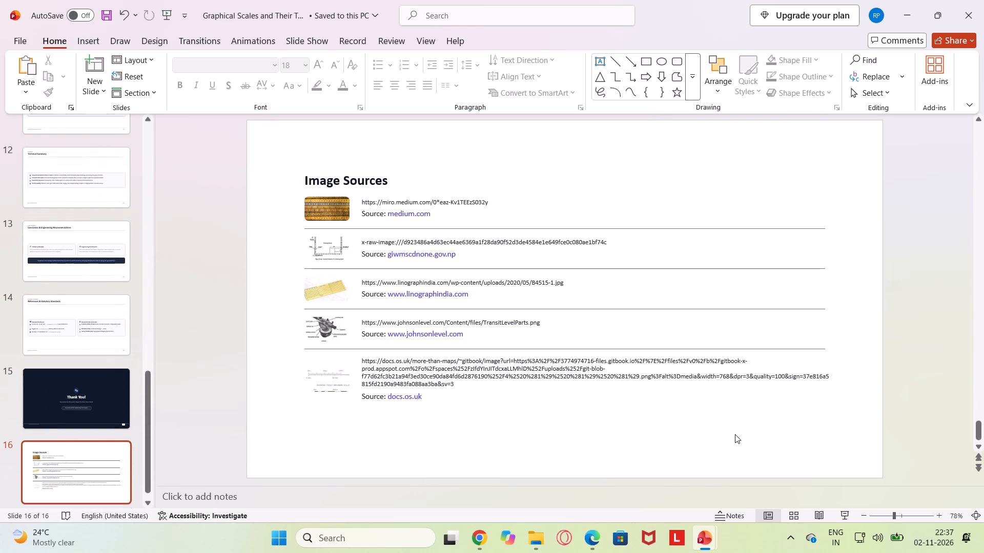
key("Up")
key("Up")
key("Up")
key("Up")
key("Up")
key("Up")
key("Up")
key("Up")
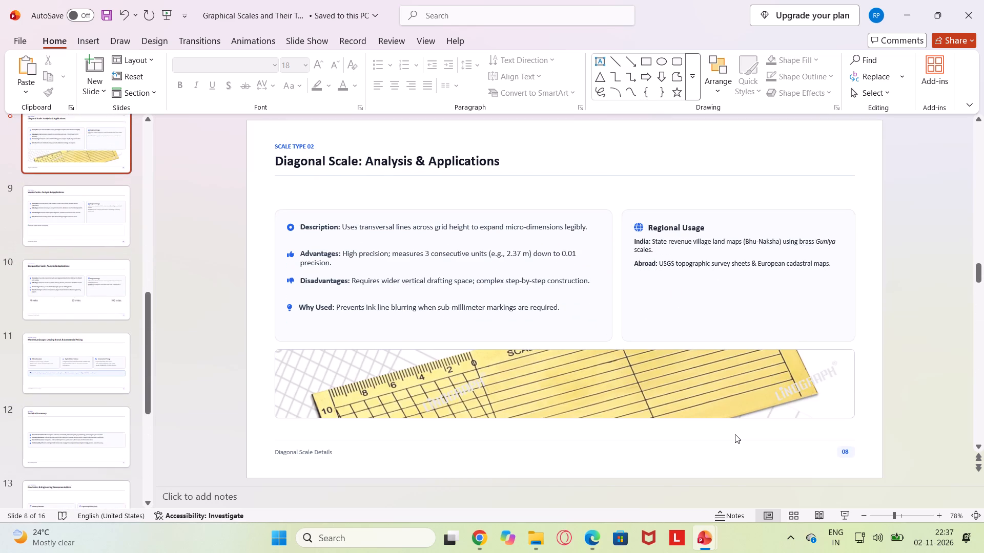
key("Down")
key("Down")
key("Down")
key("Down")
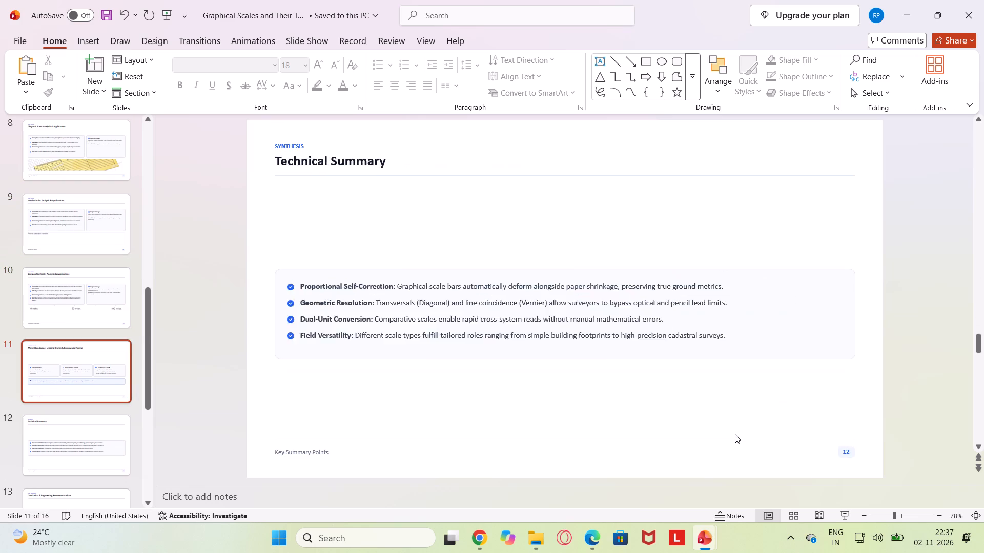
key("Down")
scroll(80, 219, "up", 10)
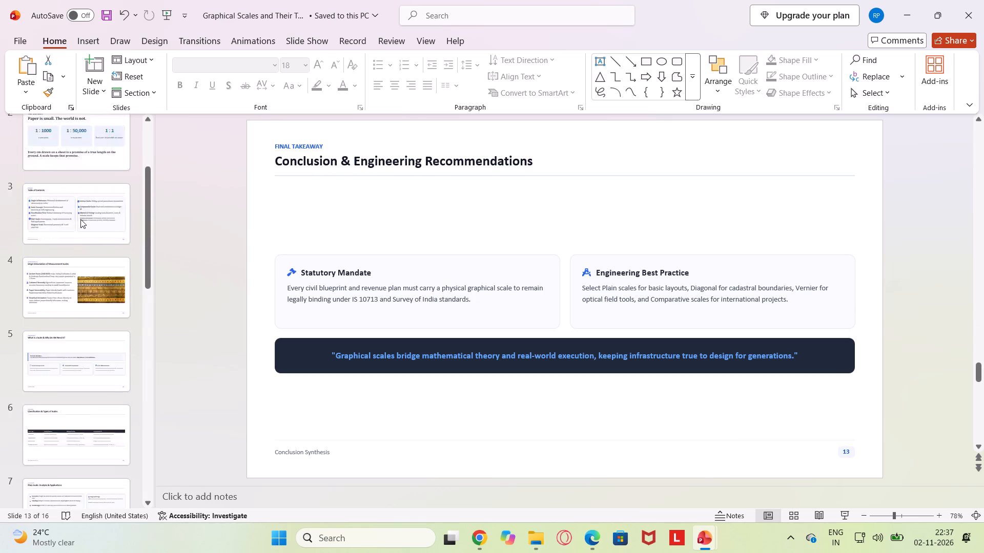
scroll(98, 189, "up", 3)
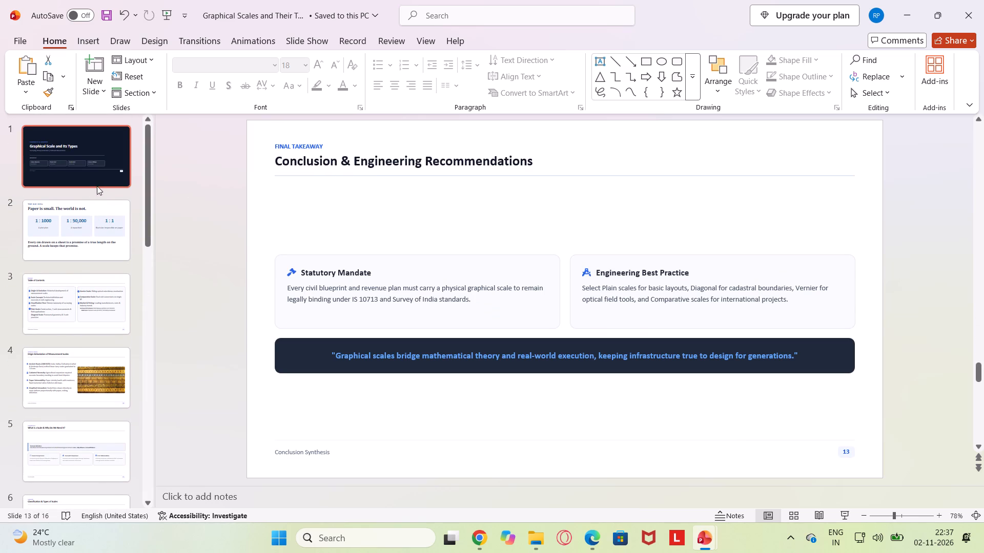
On slide 4, move the ruler picture up so its top edge is about level with the Ancient Roots paragraph.
left_click(86, 232)
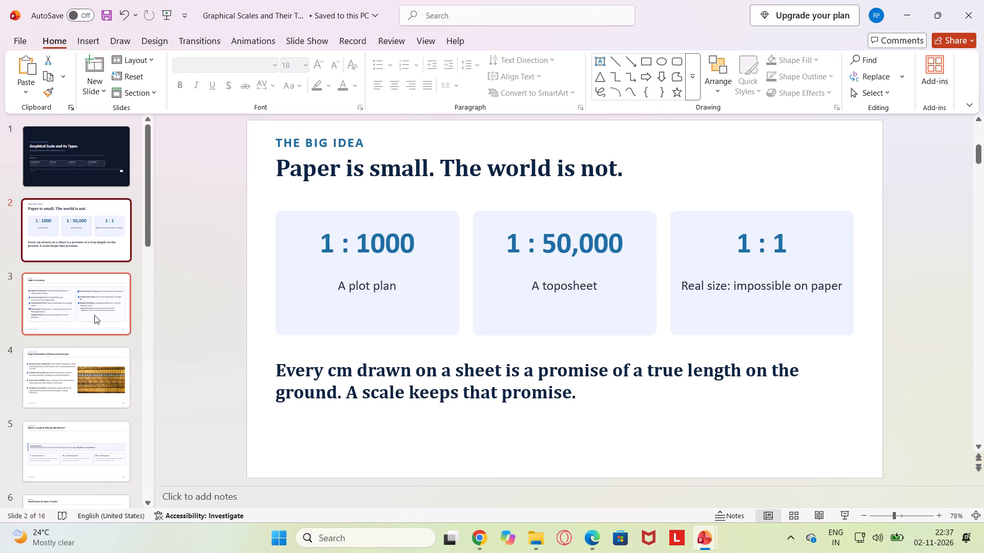
left_click(95, 310)
left_click(70, 359)
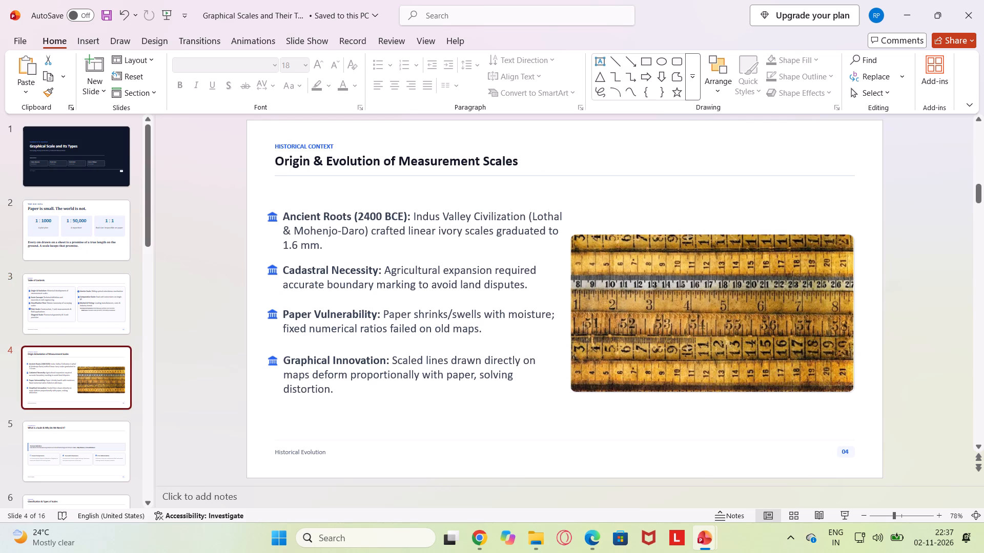
left_click(711, 352)
left_click(711, 352)
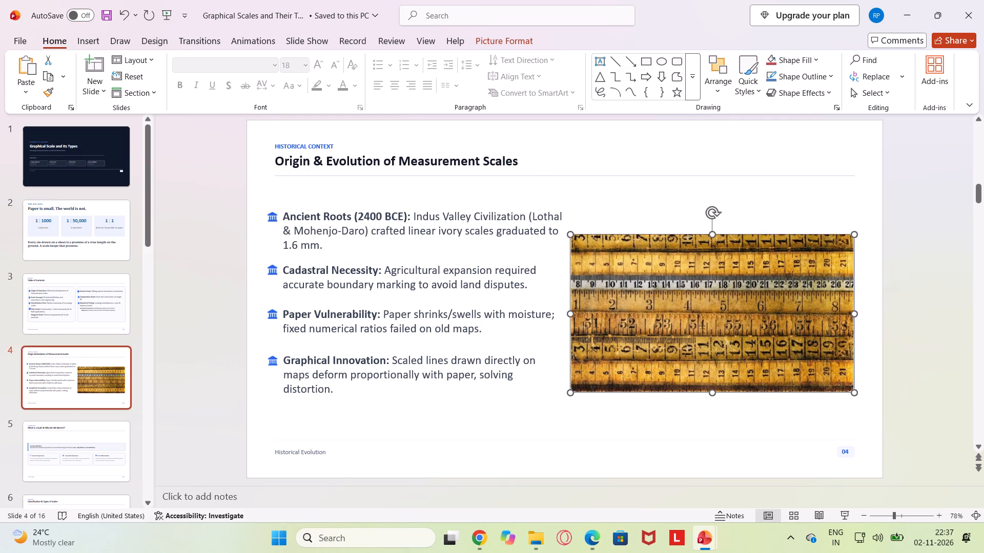
left_click_drag(711, 352, 722, 318)
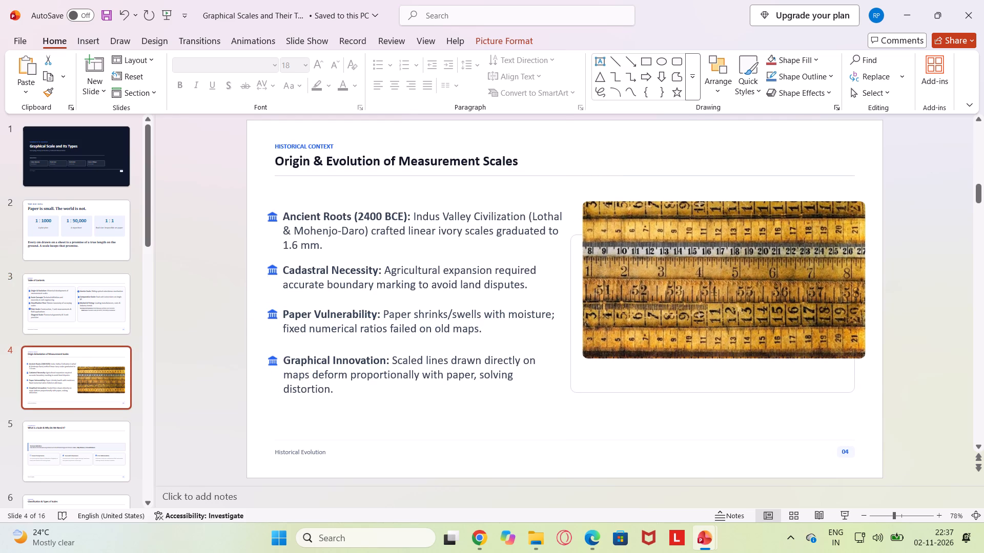
left_click_drag(722, 318, 715, 329)
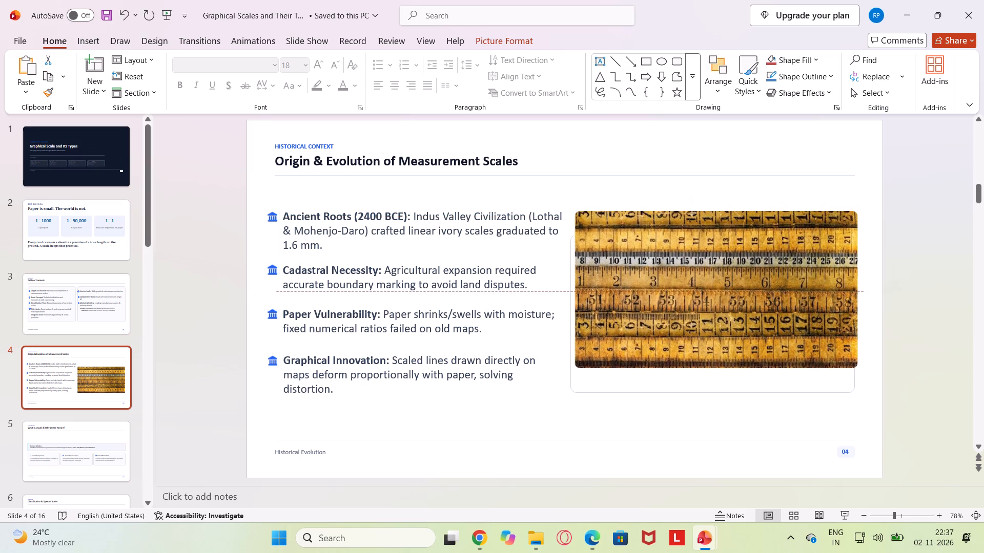
left_click_drag(715, 329, 715, 328)
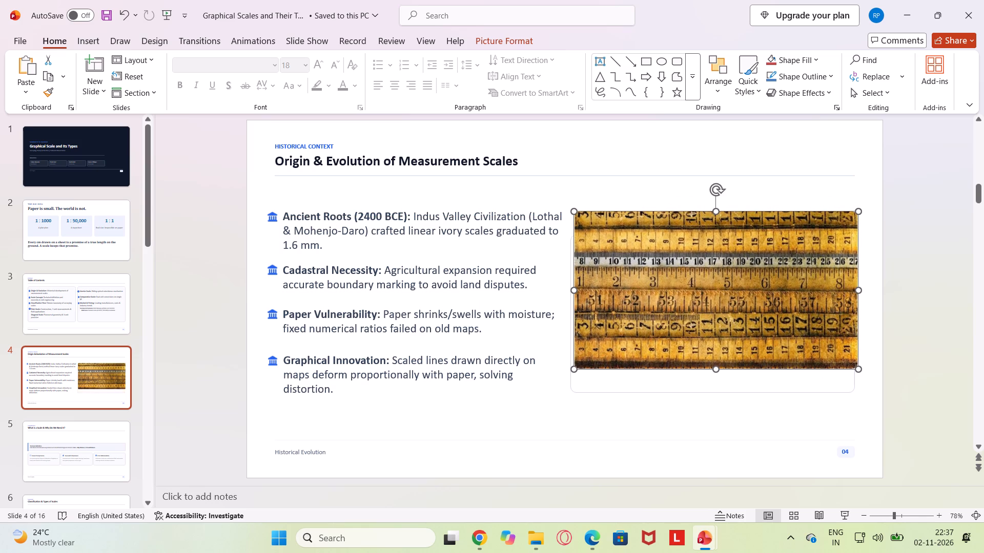
Enlarge the ruler picture very slightly from its lower-right corner, keeping its proportions, and deselect it.
left_click_drag(856, 370, 826, 381)
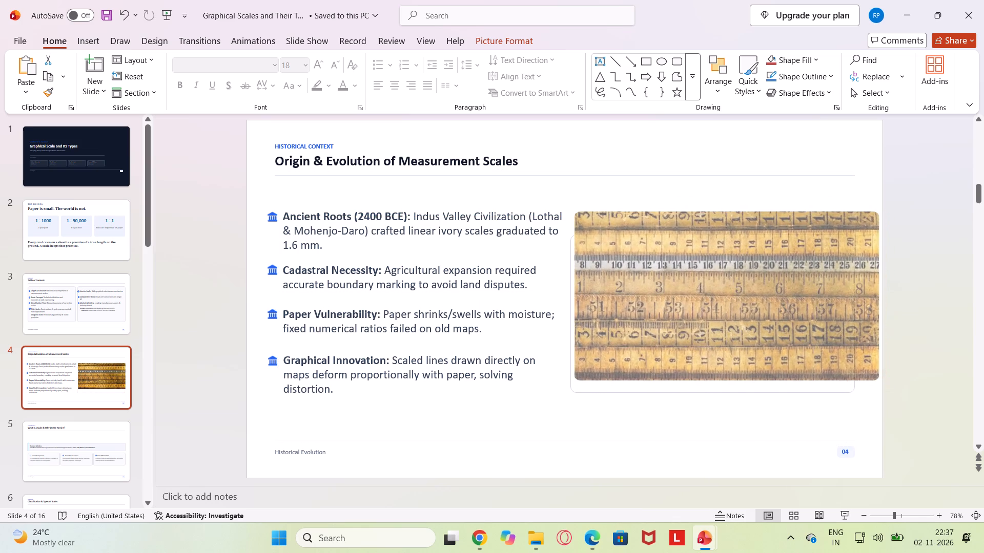
left_click_drag(826, 381, 791, 371)
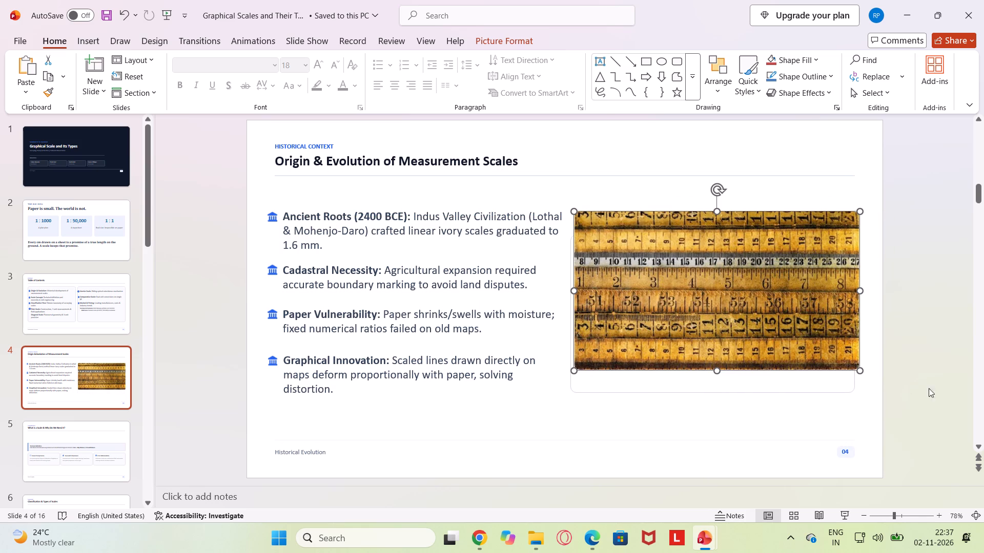
left_click(929, 387)
left_click(821, 414)
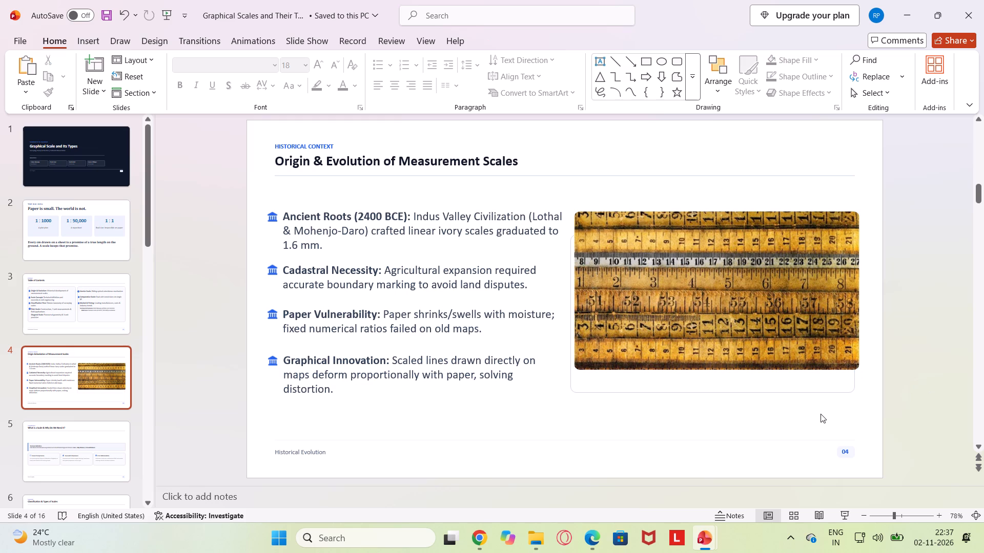
Delete the empty rounded outline frame left behind the ruler picture on slide 4.
left_click(576, 391)
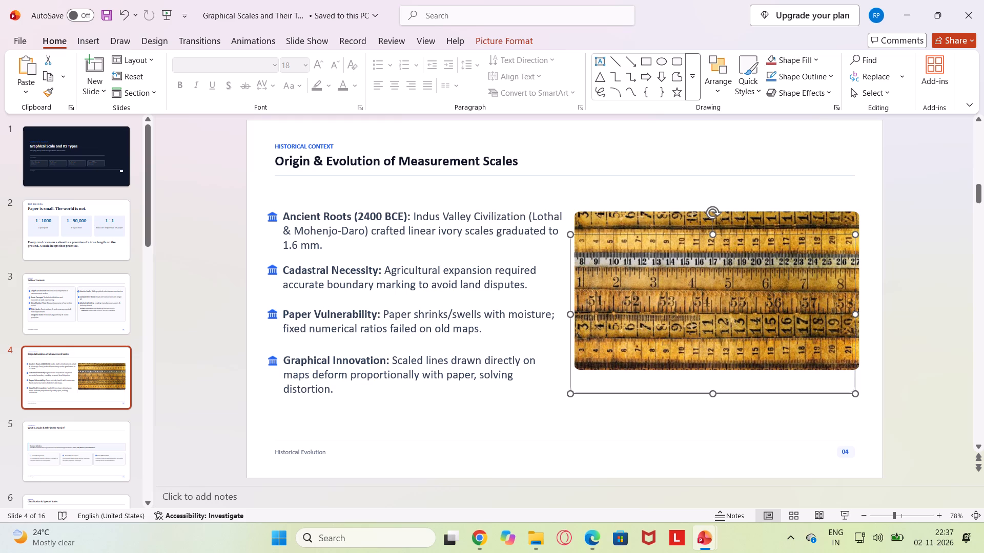
key("Delete")
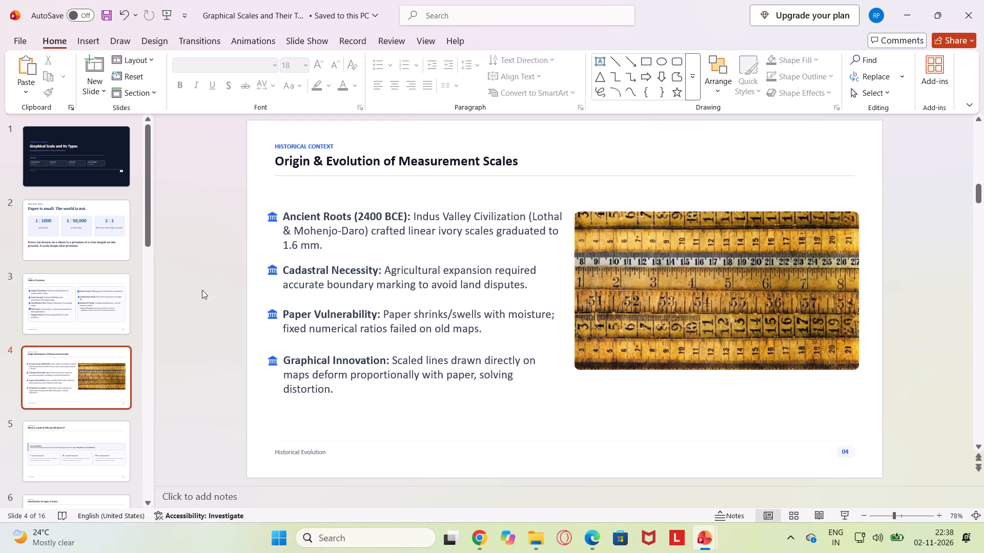
Go to slide 5, What is a Scale & Why Do We Need It?, and examine its layout.
left_click(88, 444)
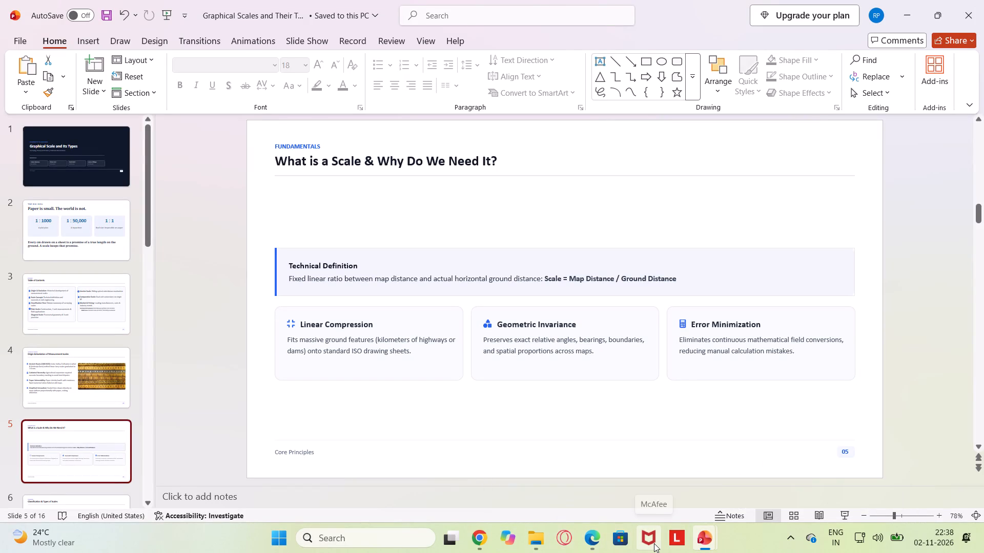
Open Windows search with its list of recent apps and searches.
left_click(348, 542)
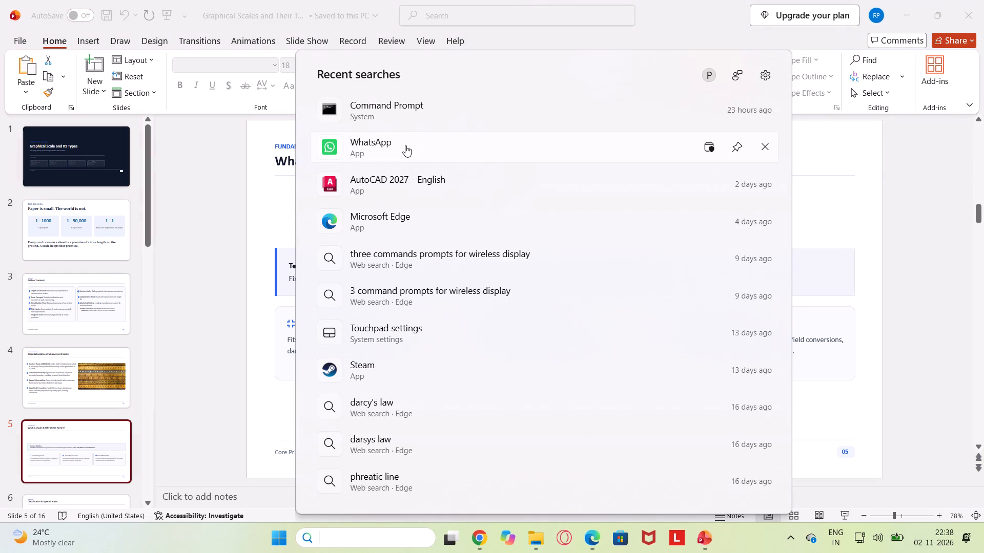
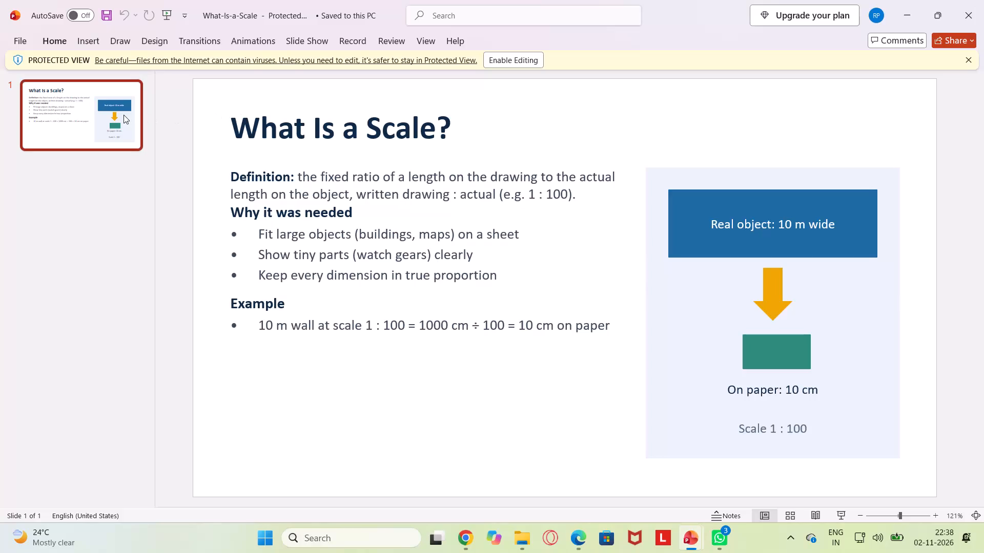
Copy the What Is a Scale? slide from the What-Is-a-Scale presentation.
key("ctrl+c")
double_click(124, 115)
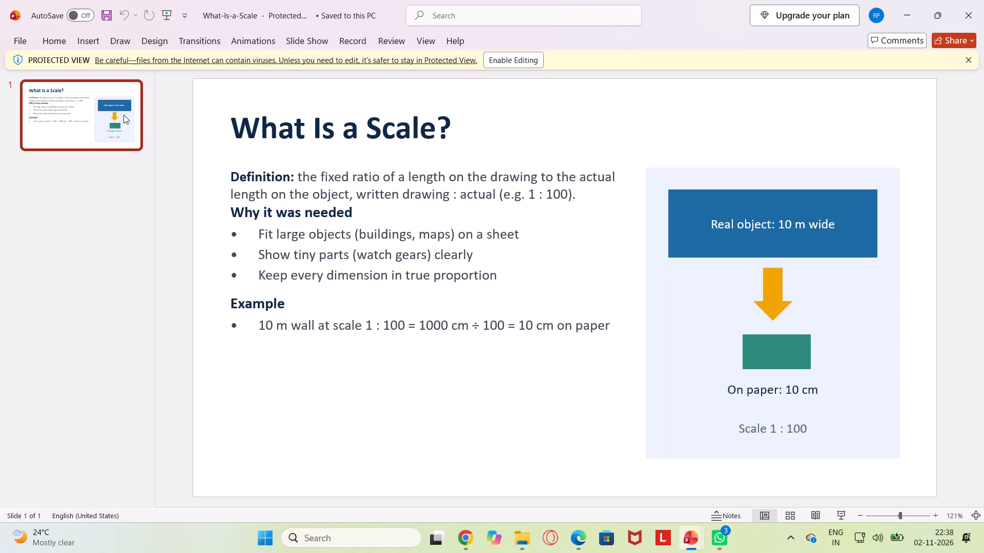
right_click(124, 115)
left_click(148, 162)
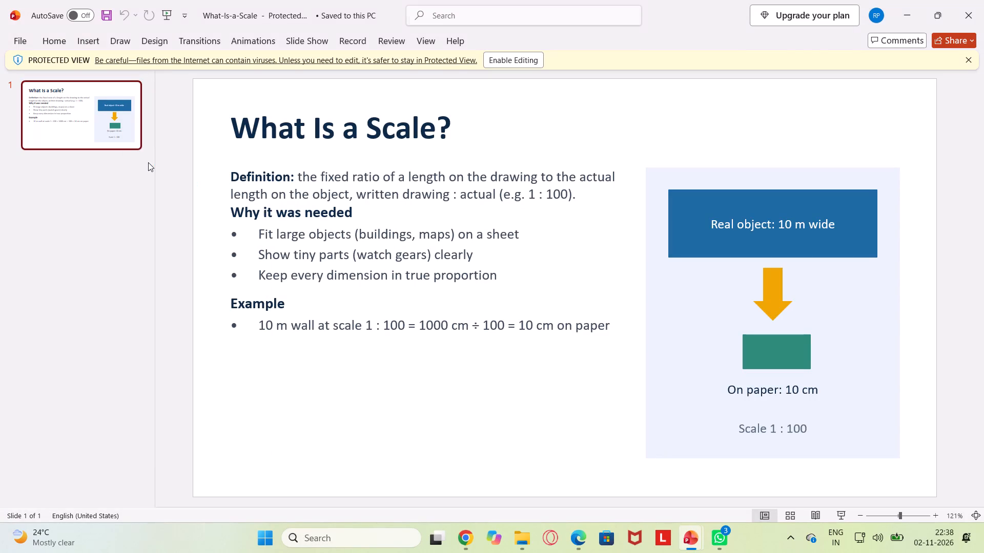
Switch to the Graphical Scales and Their Types presentation, look at slides 4 and 5, and return to What-Is-a-Scale.
key("alt+Tab")
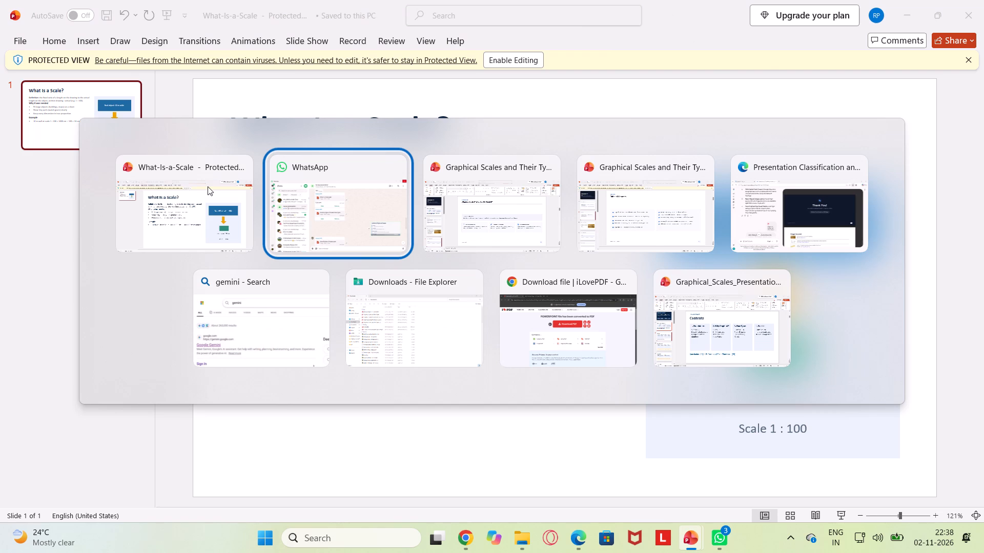
key("alt+Tab")
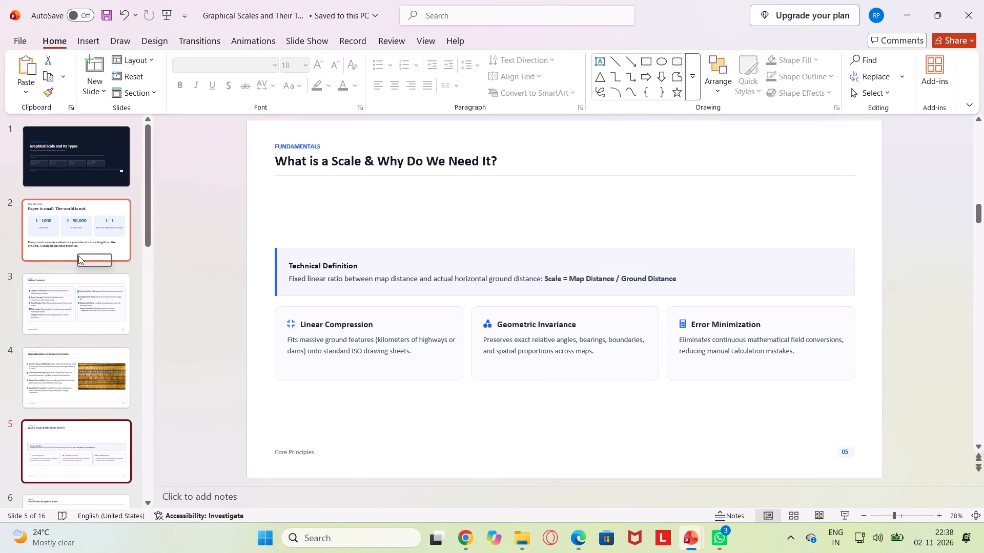
left_click(83, 370)
left_click(74, 369)
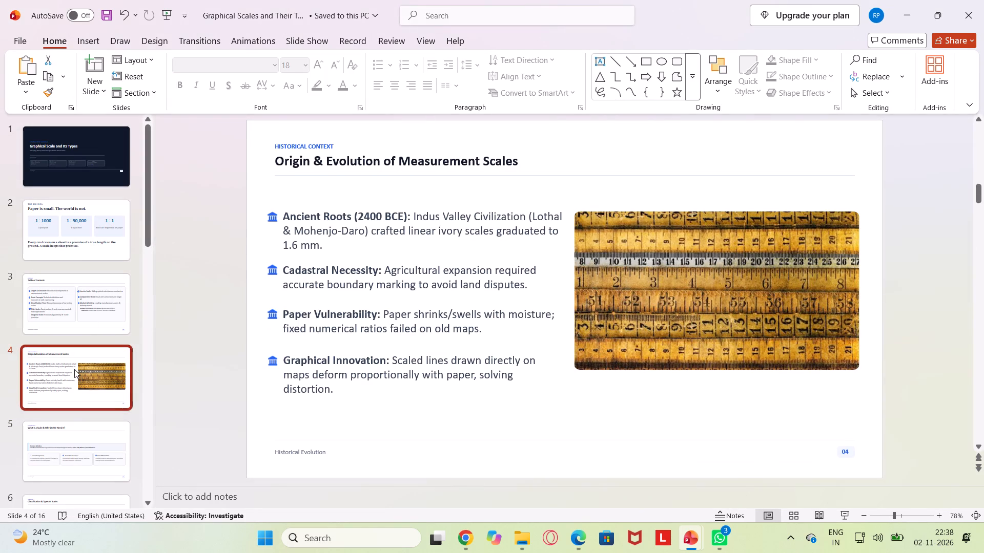
left_click(89, 460)
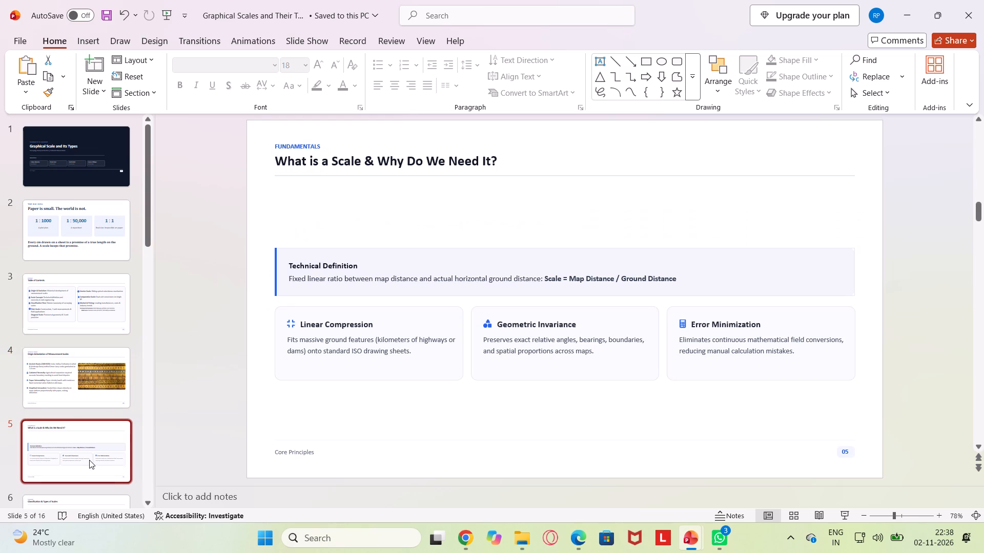
key("alt+Tab")
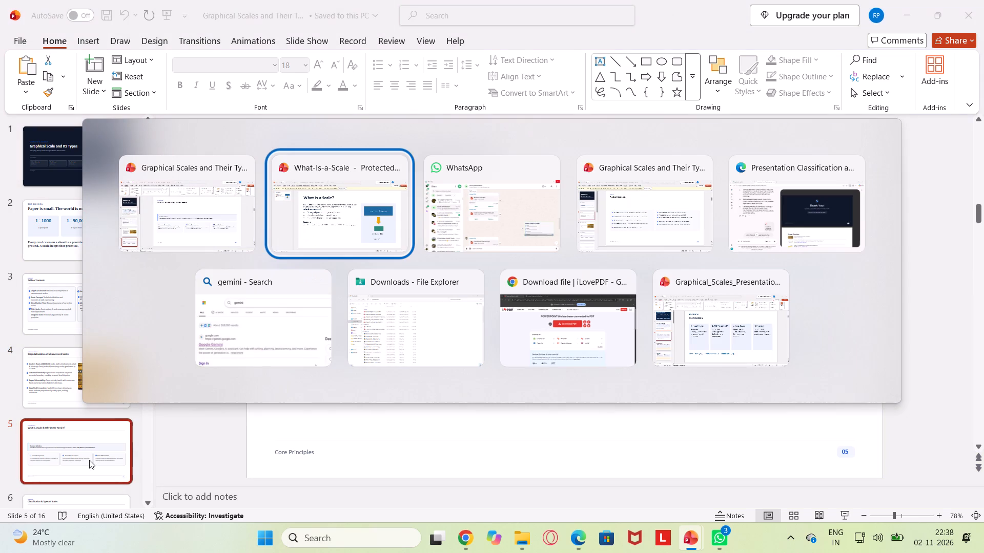
left_click(597, 221, "alt")
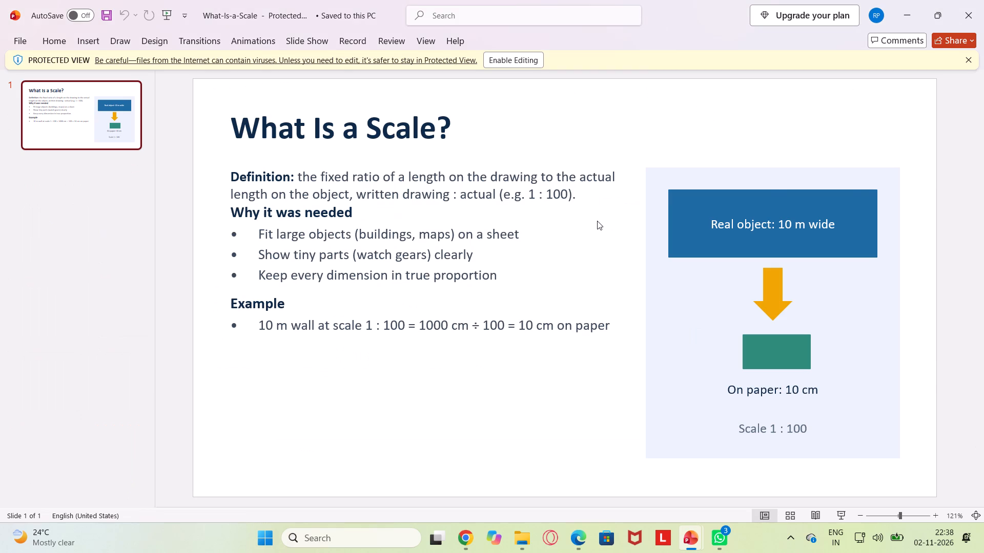
Switch to the protected copy Graphical Scales and Their Types (1) and close it.
key("alt+Tab")
key("alt+Tab")
key("alt+Tab")
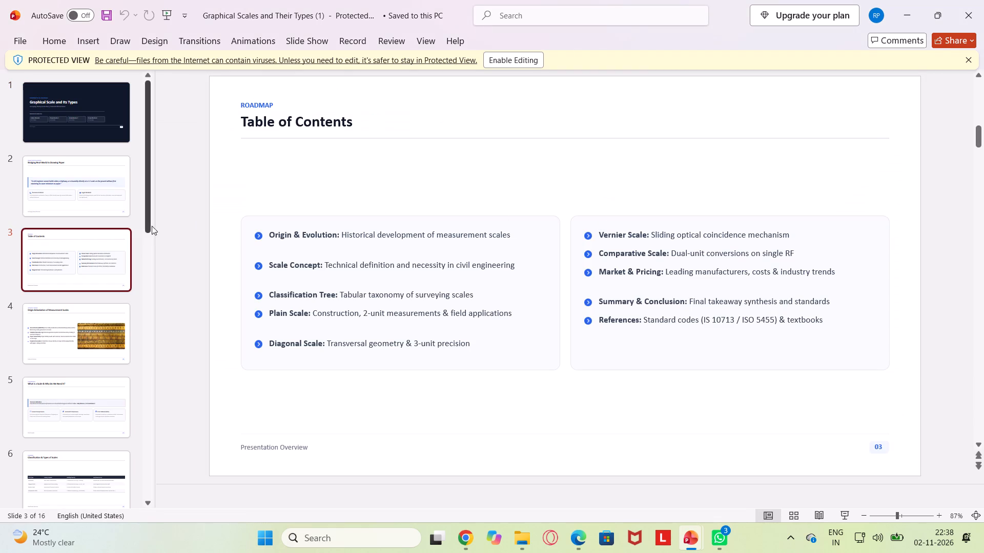
left_click(970, 13)
Switch to Graphical_Scales_Presentation (1), look at its slide 2, and close that presentation.
key("alt+Tab")
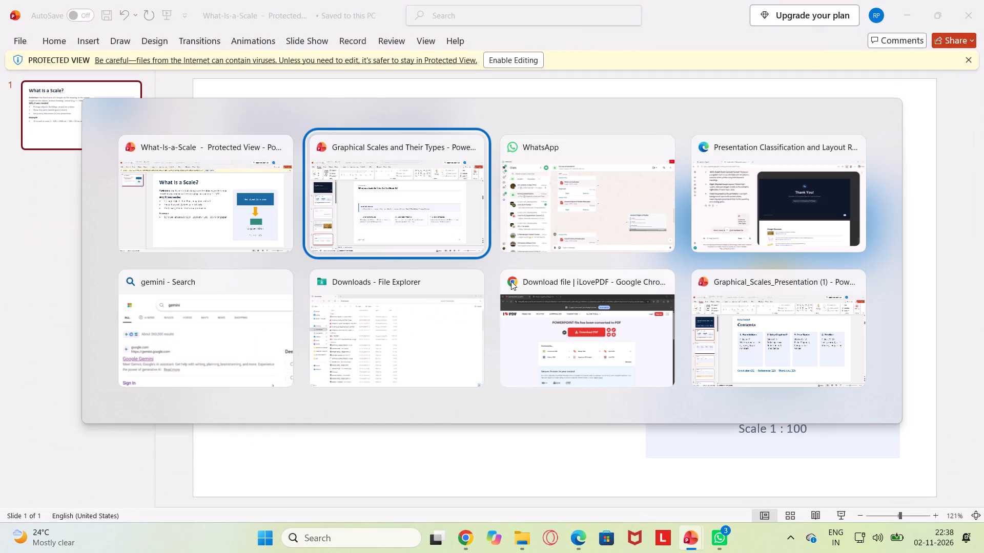
key("alt+Tab")
key("alt+Tab")
key("alt+Tab")
key("alt+Tab")
key("alt+Tab")
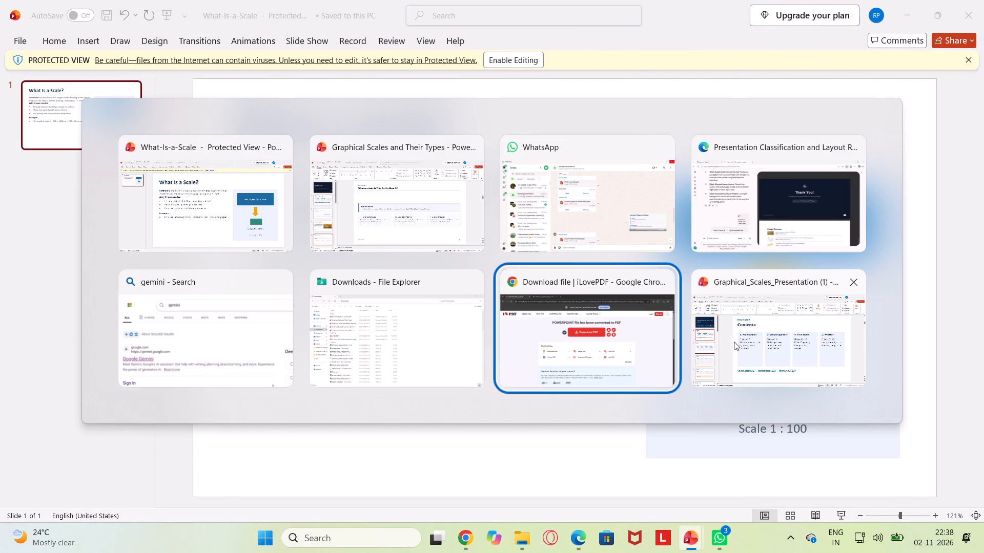
key("alt+Tab")
left_click(84, 233)
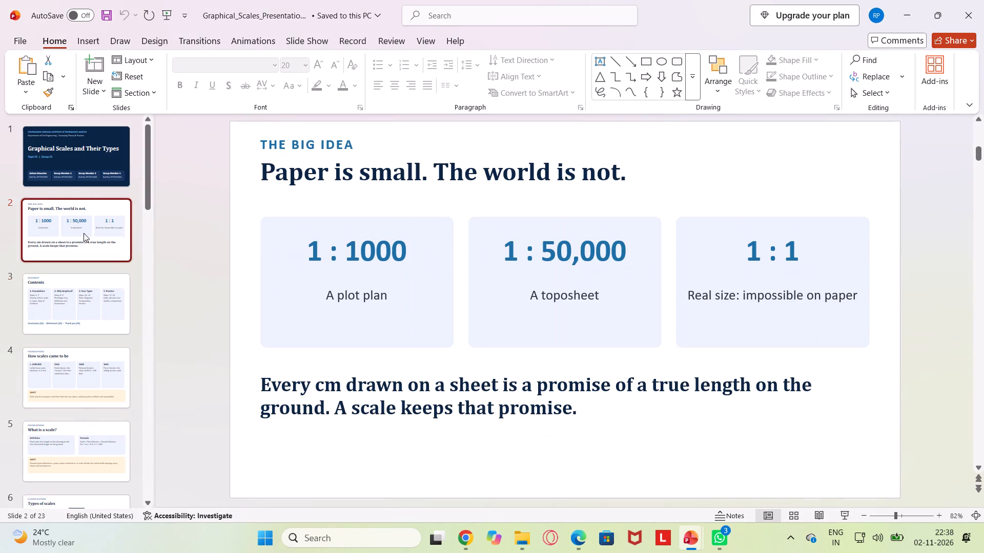
scroll(74, 321, "up", 1)
scroll(74, 321, "down", 1)
scroll(74, 321, "up", 2)
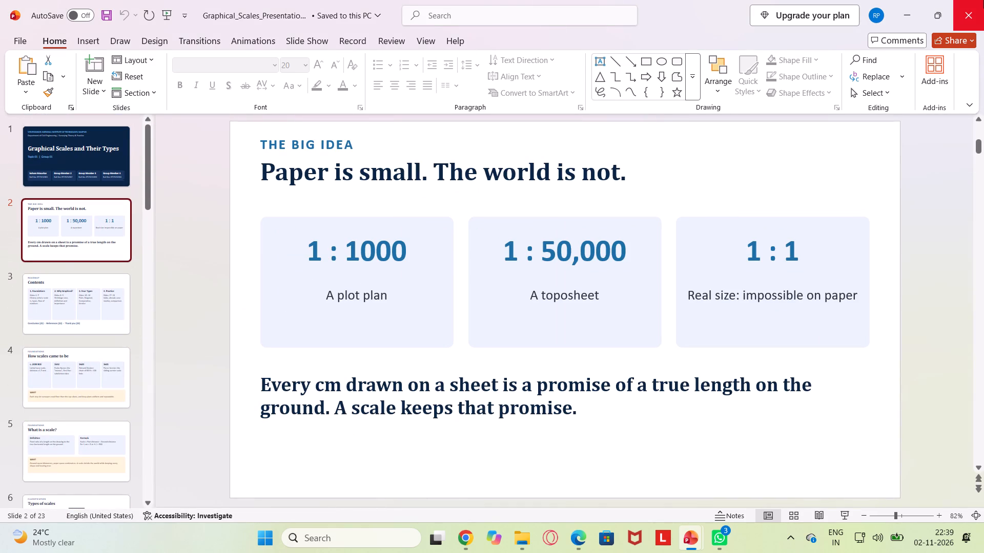
left_click(983, 0)
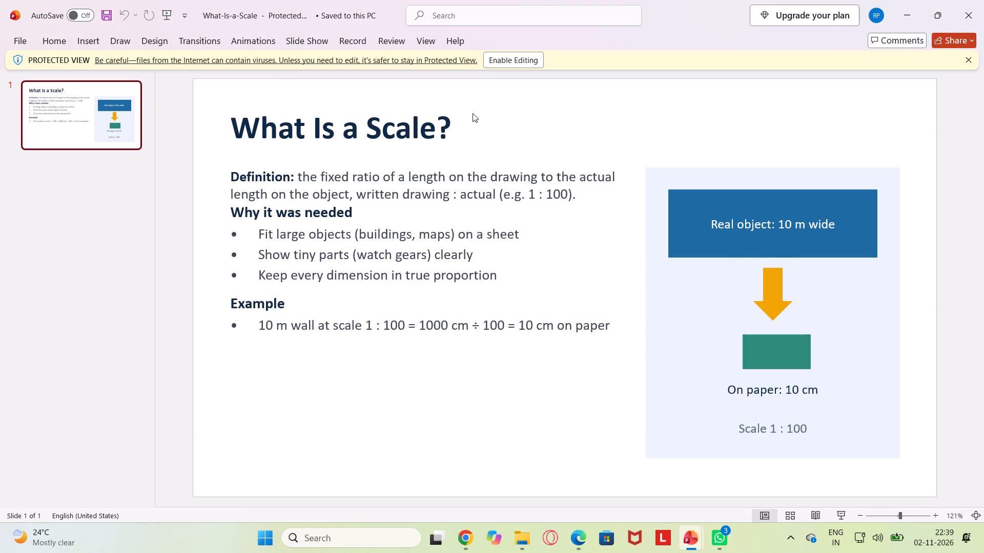
Switch to the Graphical Scales presentation, add a DEFAULT-layout slide after slide 5, and paste the copied "What Is a Scale?" slide after it.
key("alt+Tab")
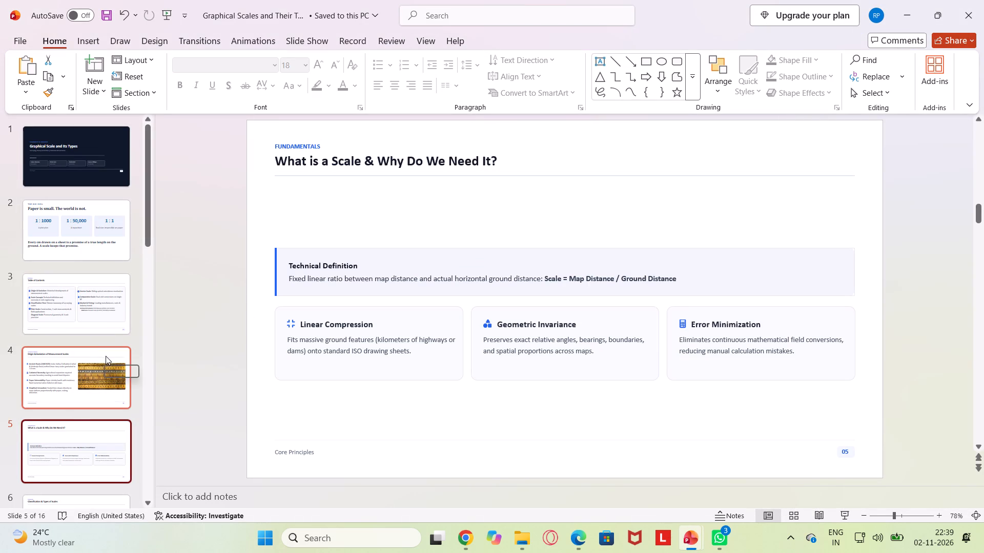
left_click(522, 215)
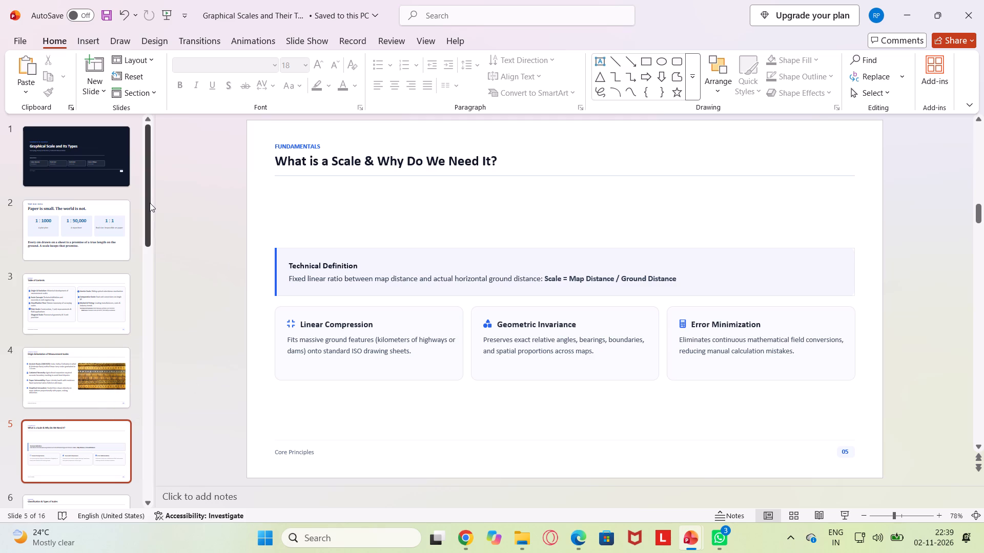
left_click(100, 89)
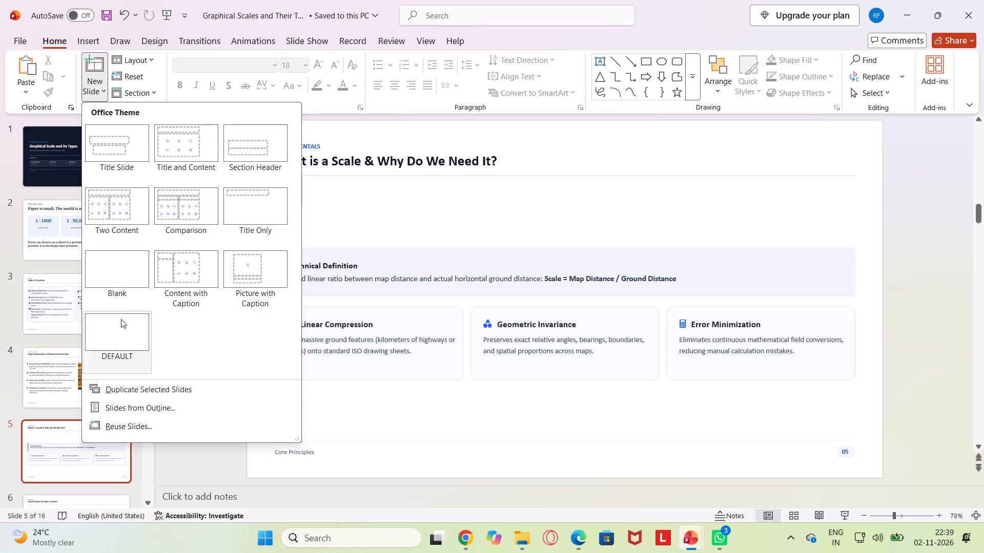
left_click(121, 319)
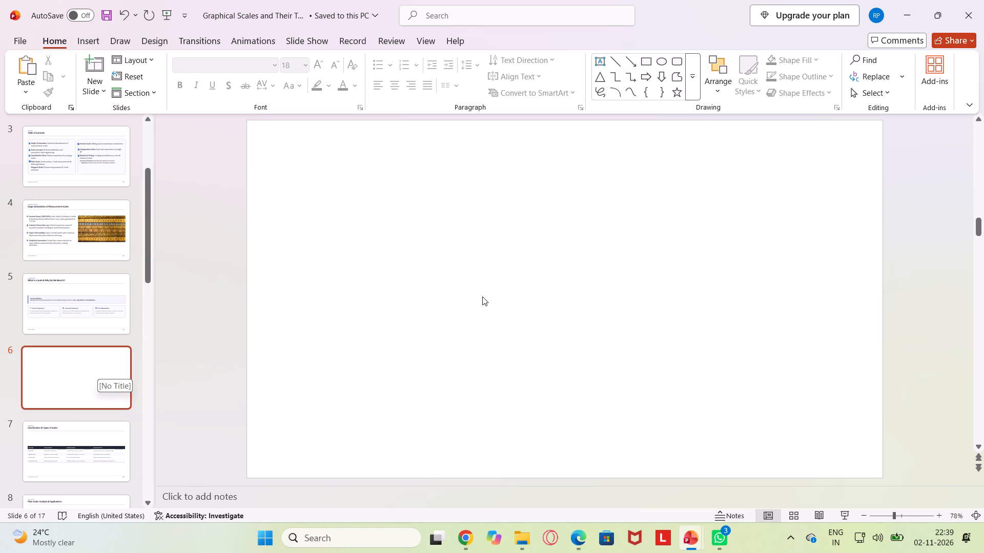
left_click(542, 293)
key("ctrl+v")
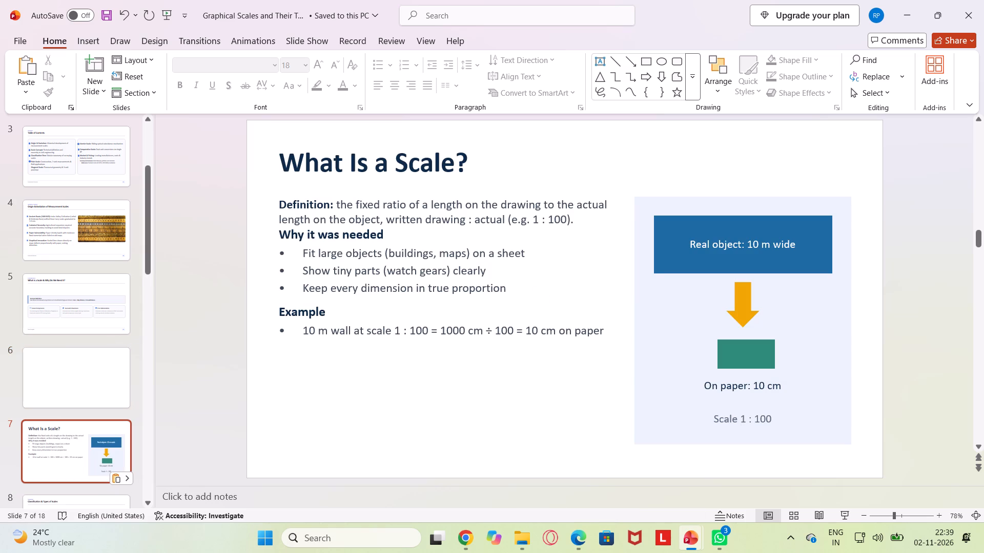
Delete the empty slide 6 between slide 5 and the pasted "What Is a Scale?" slide.
left_click(111, 353)
key("Delete")
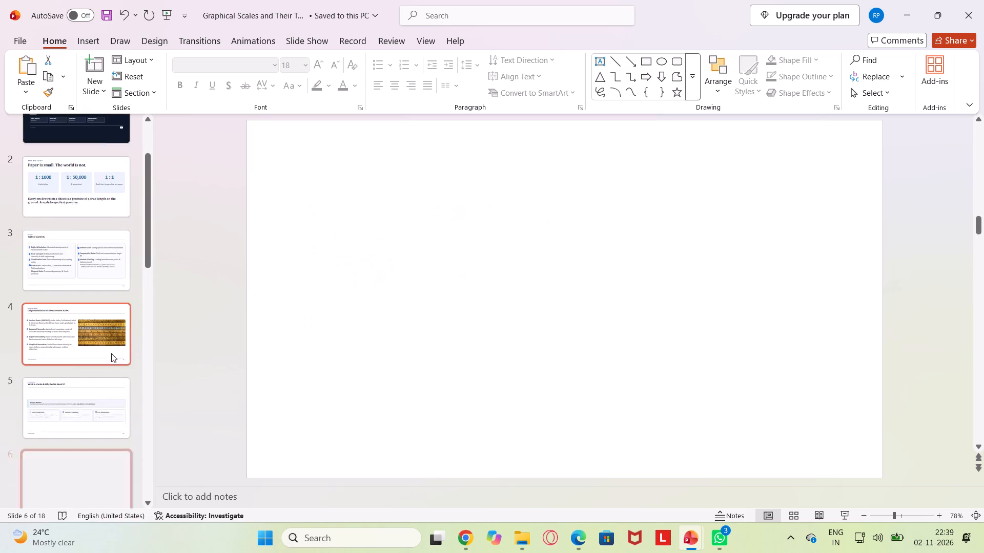
Move the pasted "What Is a Scale?" slide up toward slide 5 in the slide order.
left_click_drag(86, 442, 83, 415)
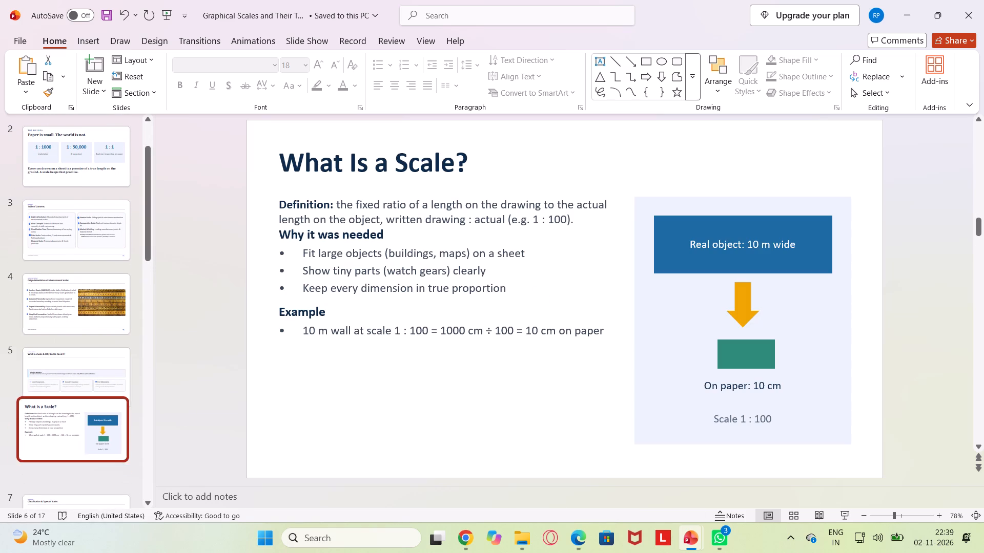
Move the pasted "What Is a Scale?" slide to position 5, ahead of "What is a Scale & Why Do We Need It?".
left_click_drag(83, 415, 88, 360)
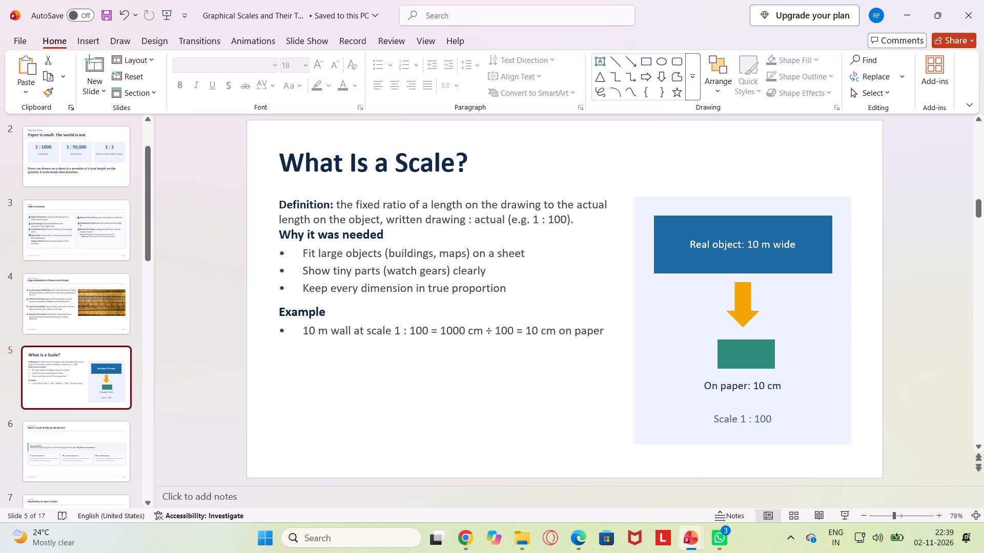
left_click(202, 369)
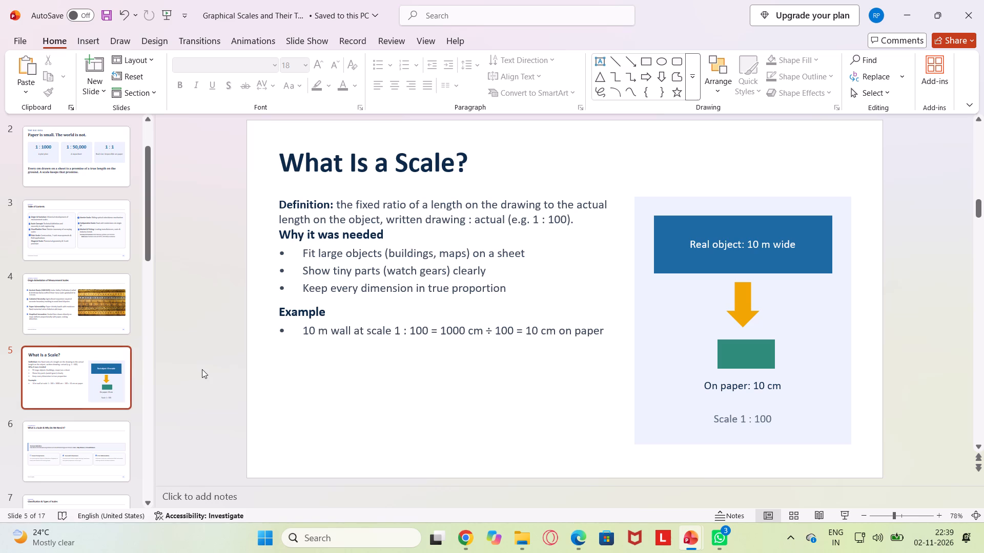
Compare the neighbouring slides and delete the original "What is a Scale & Why Do We Need It?" slide after the new slide 5.
left_click(83, 311)
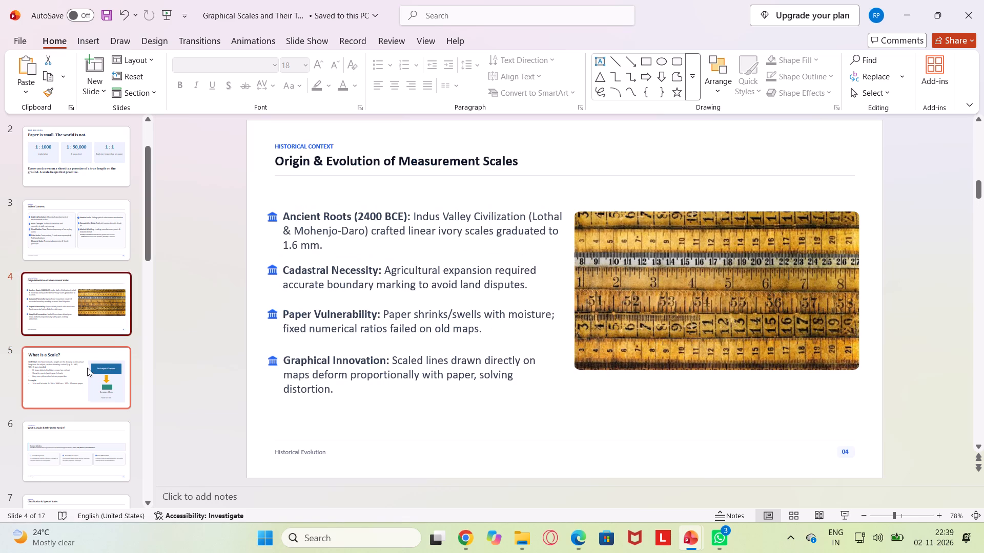
left_click(87, 368)
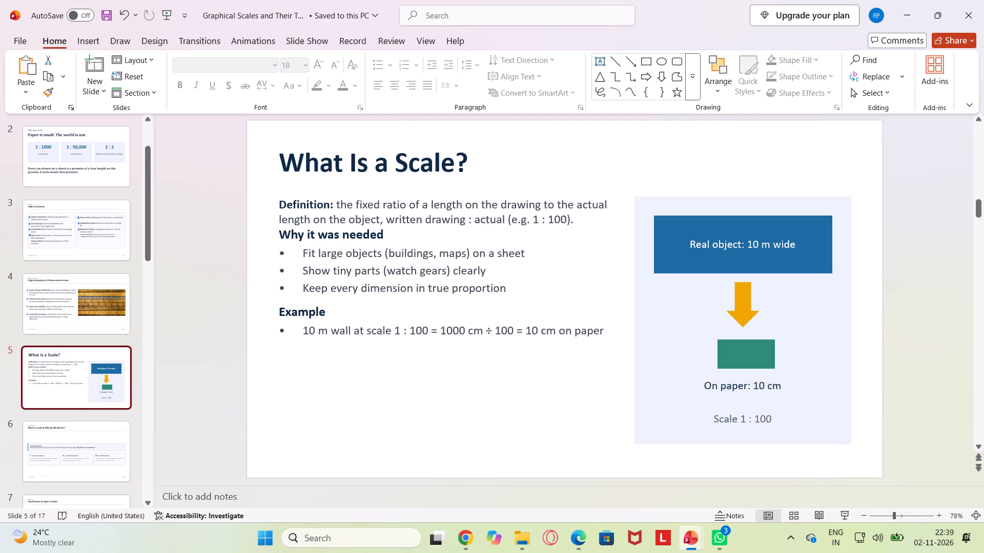
left_click(107, 442)
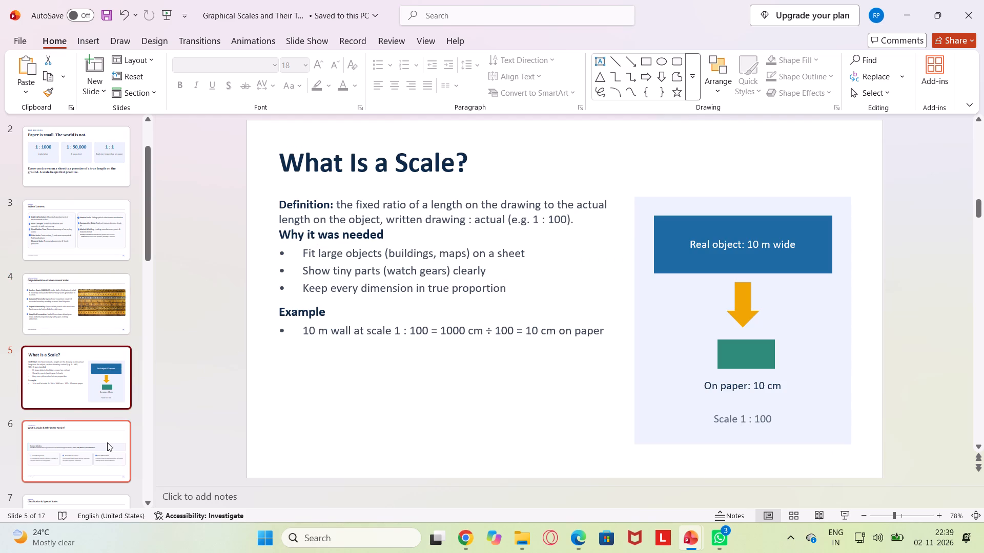
left_click(94, 377)
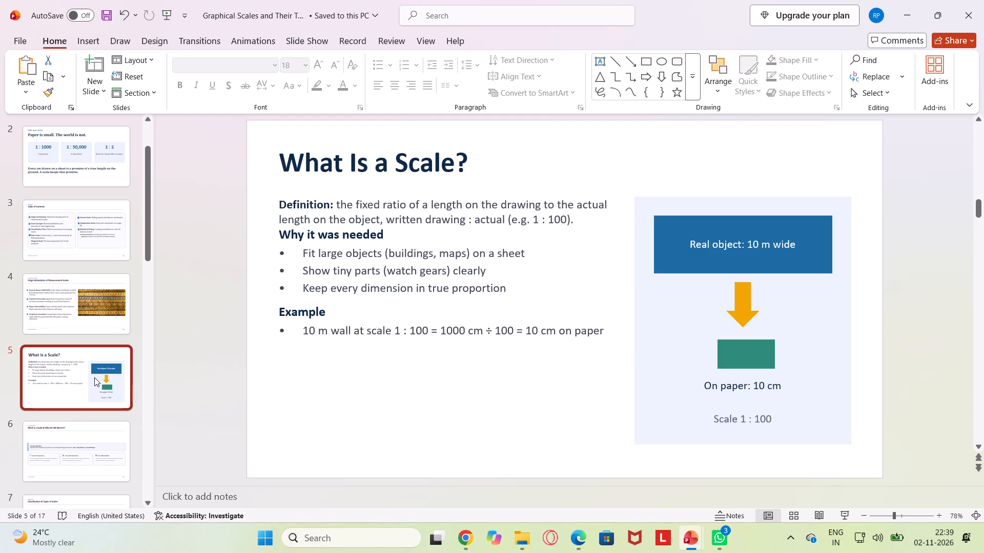
left_click(86, 441)
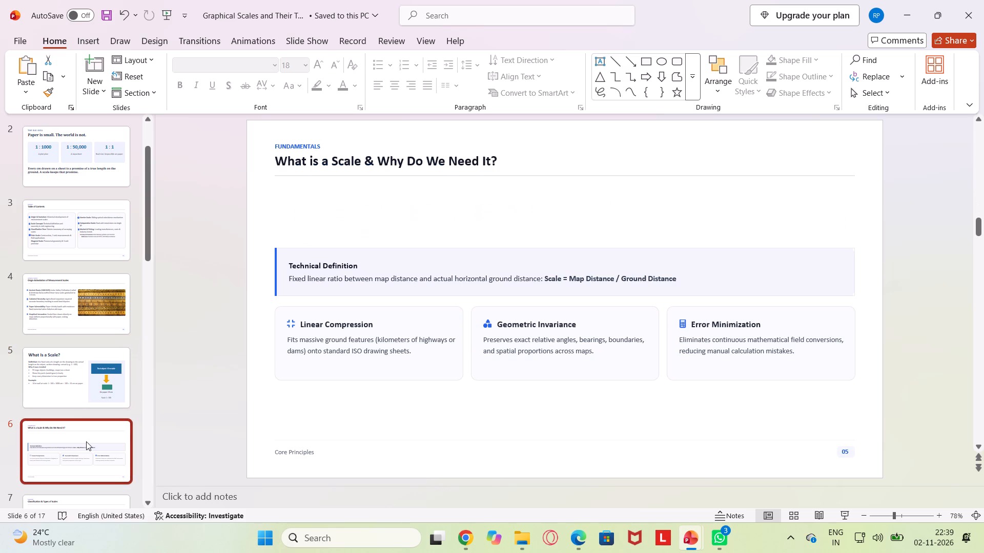
key("Delete")
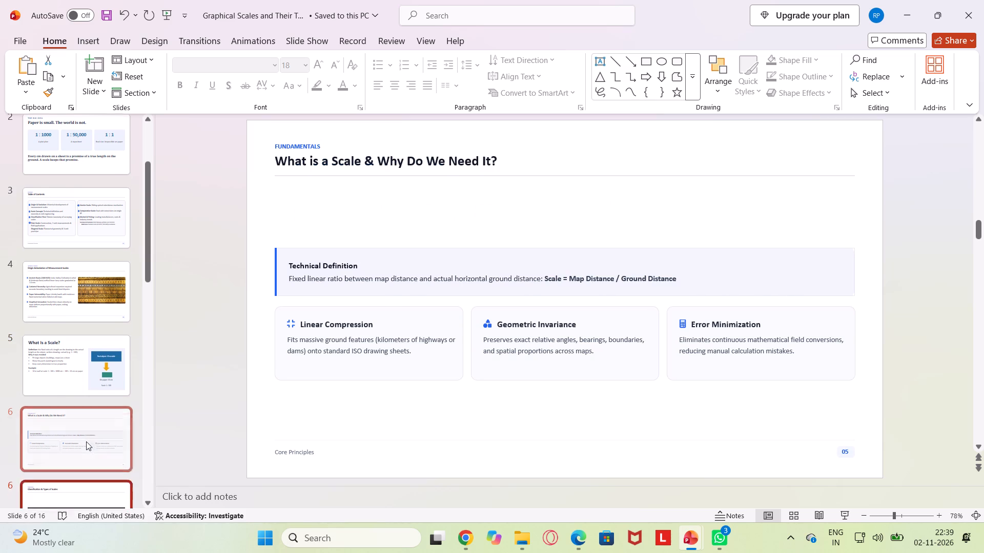
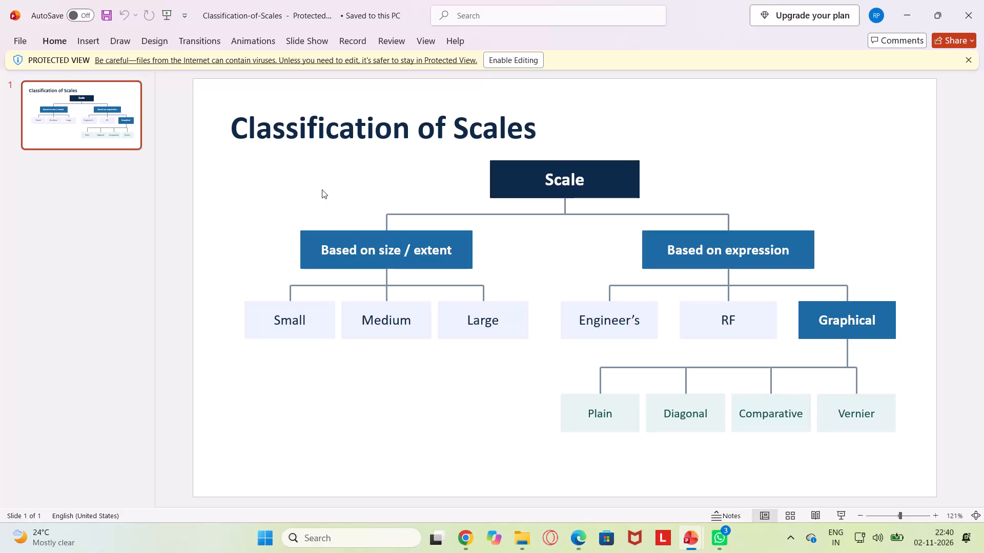
Copy the "Classification of Scales" slide from the Classification-of-Scales presentation.
right_click(57, 119)
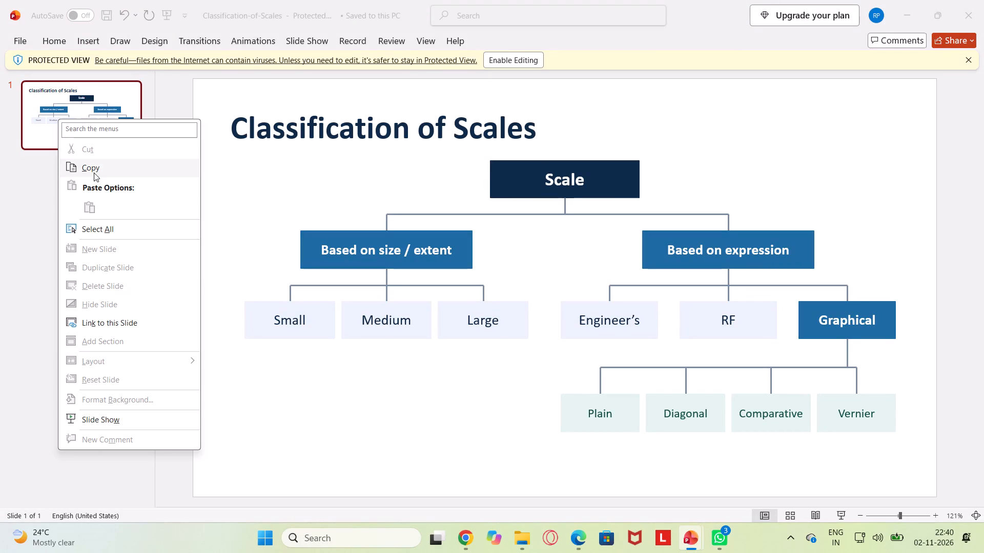
left_click(97, 176)
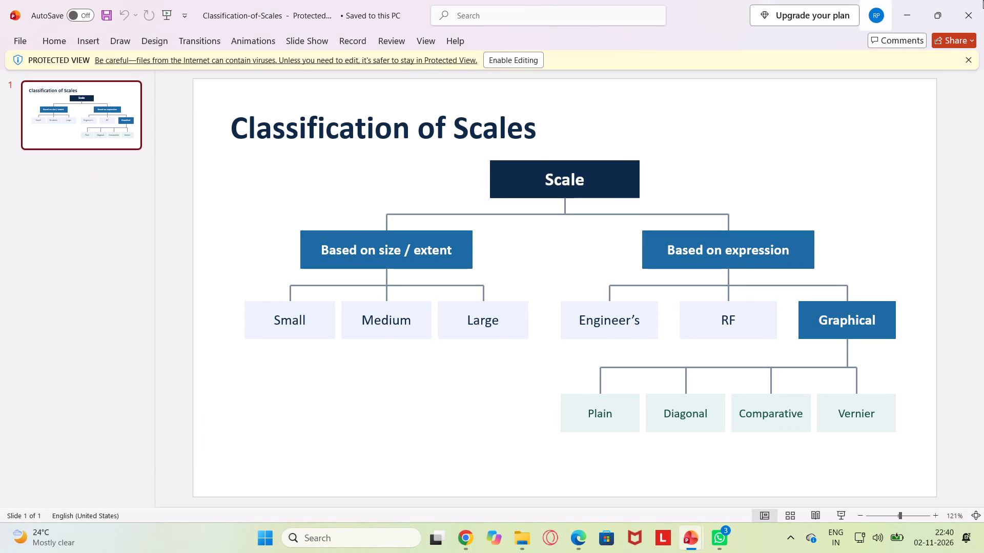
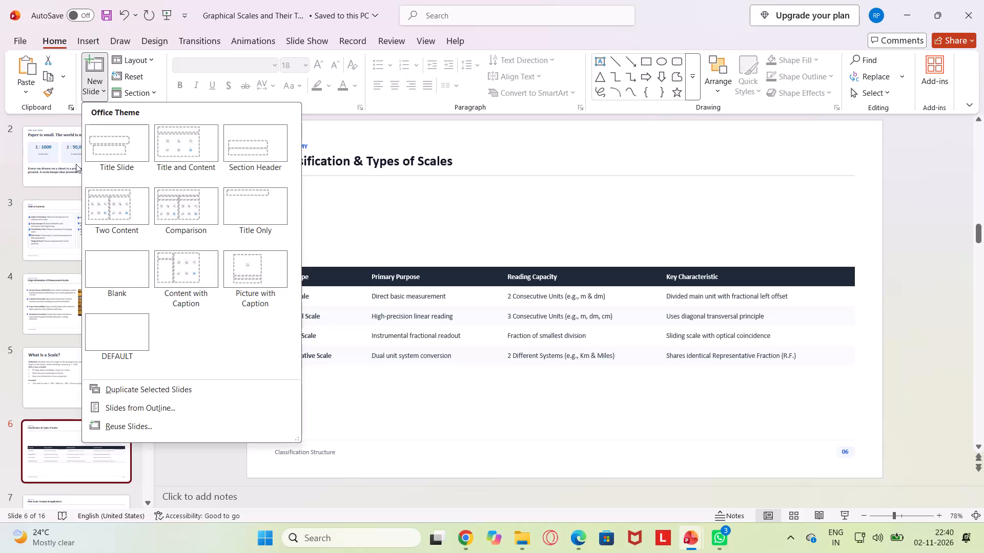
Add a DEFAULT-layout slide after slide 6 and paste the copied "Classification of Scales" slide after it.
left_click(129, 316)
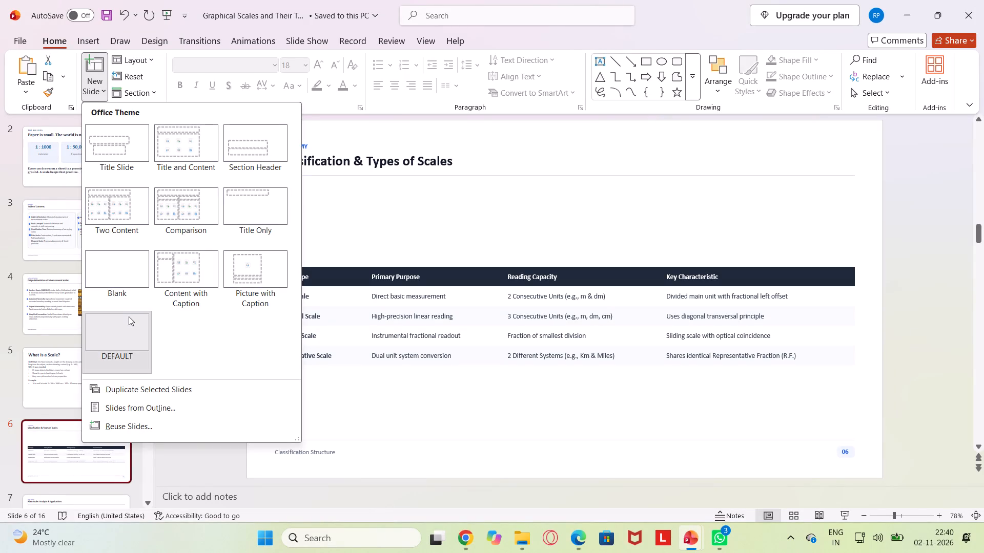
key("ctrl+v")
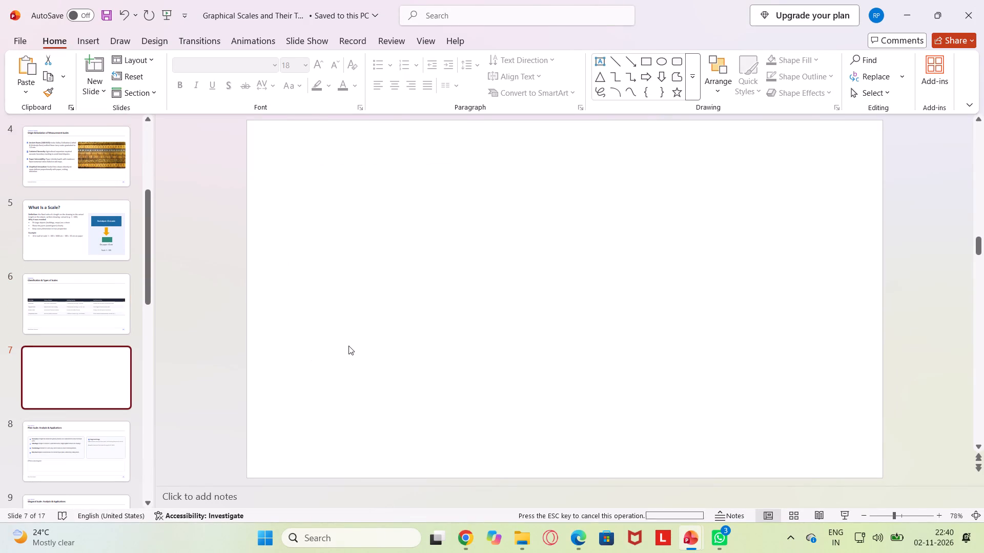
Delete the empty slide 7 and the old "Classification & Types of Scales" table slide 6.
left_click(71, 364)
key("Delete")
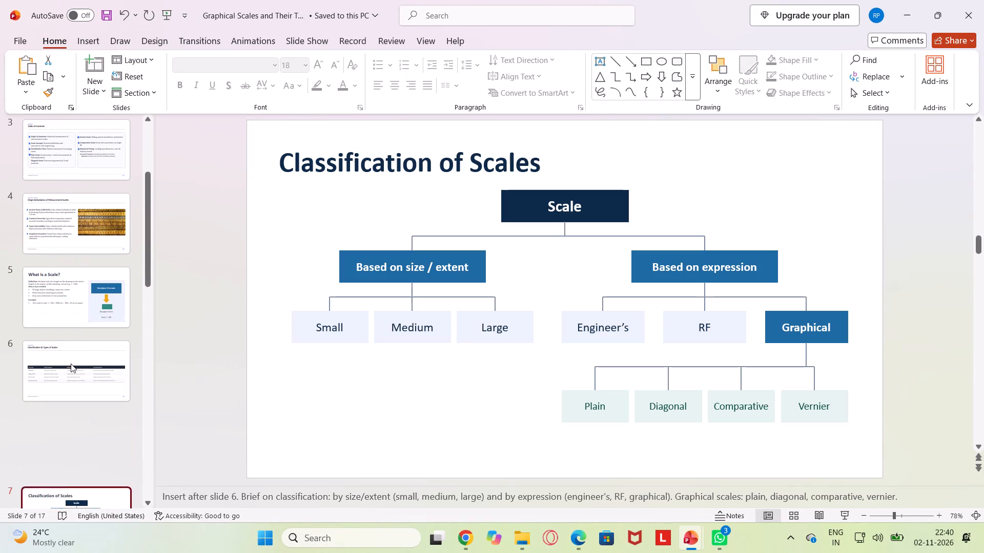
left_click(71, 364)
key("Delete")
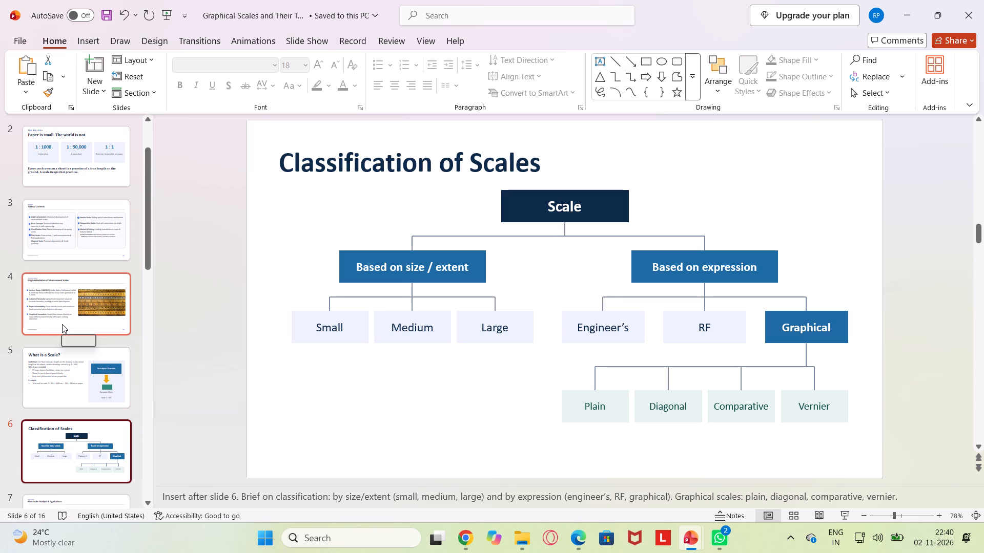
Review the slide order and the content of slides 1 to 7, ending on the Table of Contents slide 3.
left_click(62, 324)
left_click(68, 361)
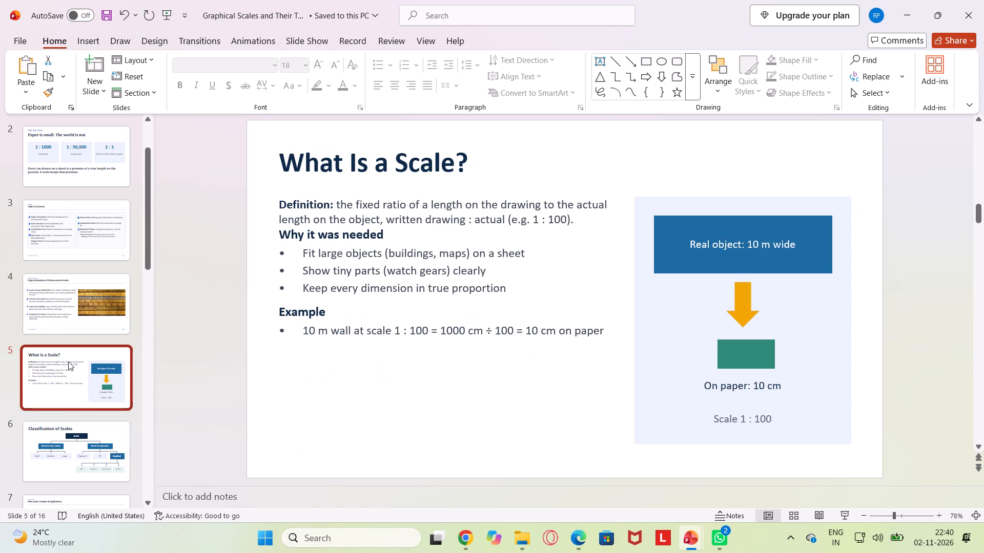
left_click(78, 292)
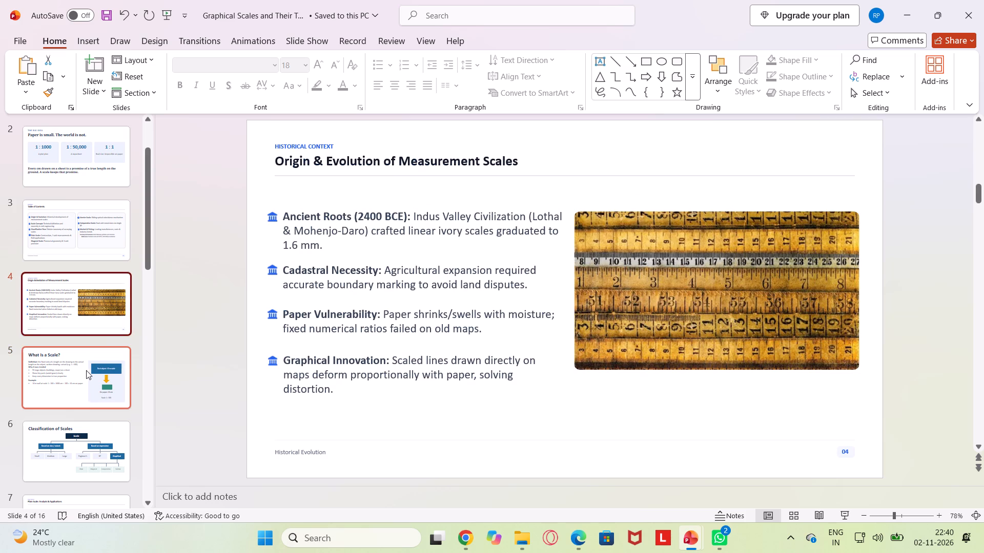
left_click(84, 445)
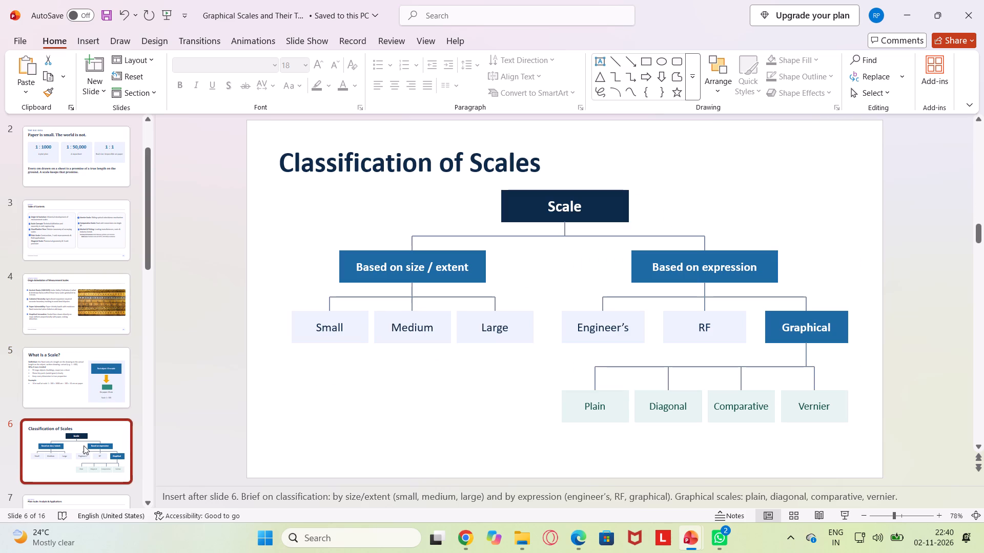
left_click_drag(150, 221, 151, 249)
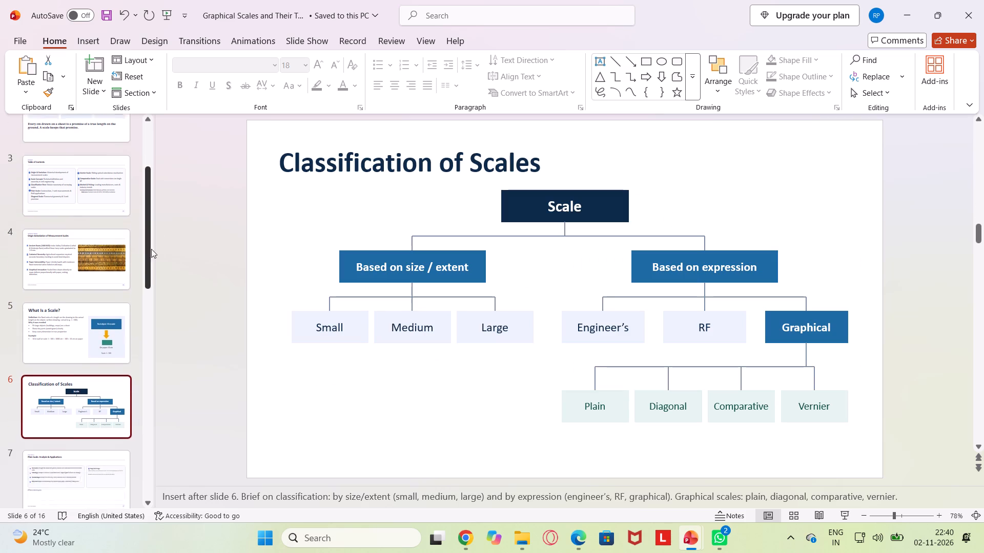
left_click_drag(151, 249, 151, 281)
left_click(99, 348)
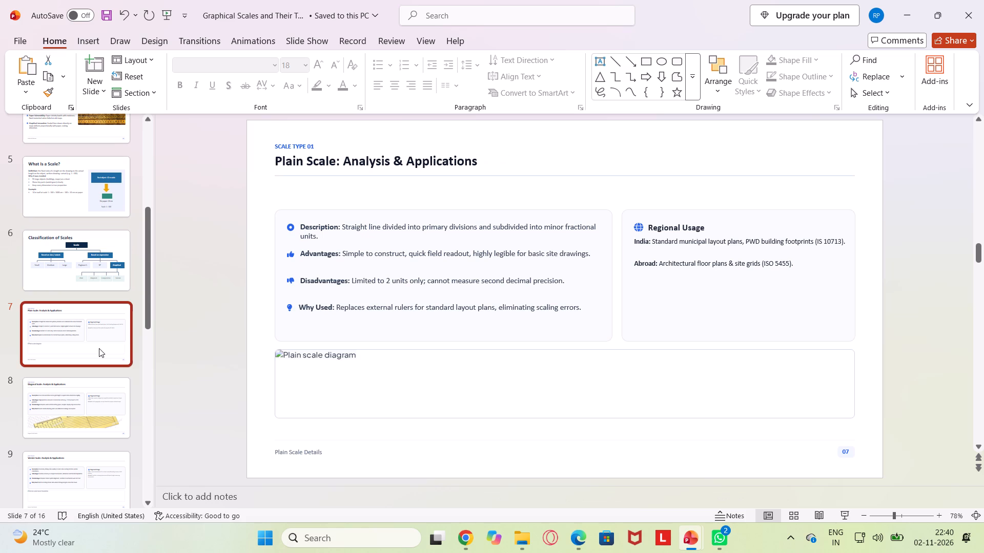
left_click_drag(151, 282, 154, 266)
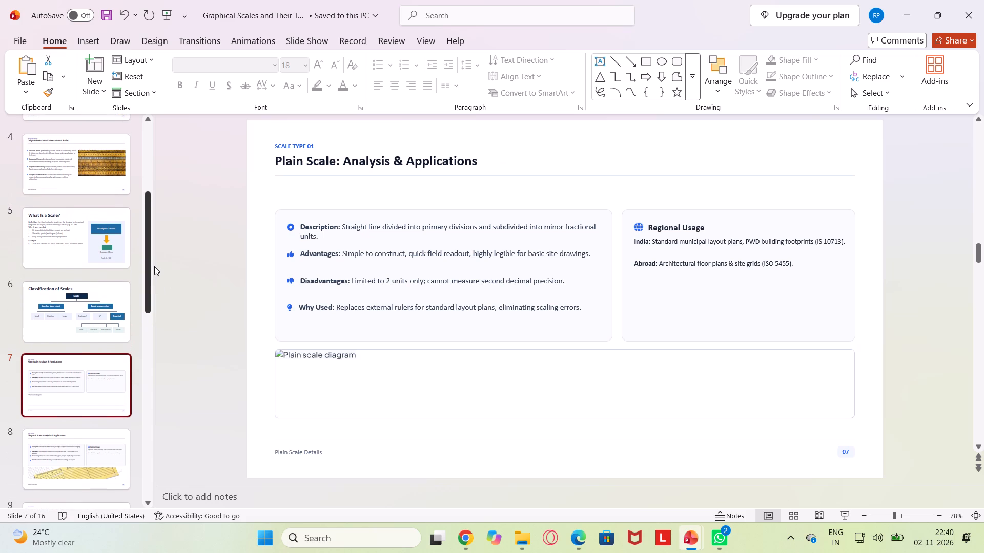
left_click_drag(154, 266, 155, 266)
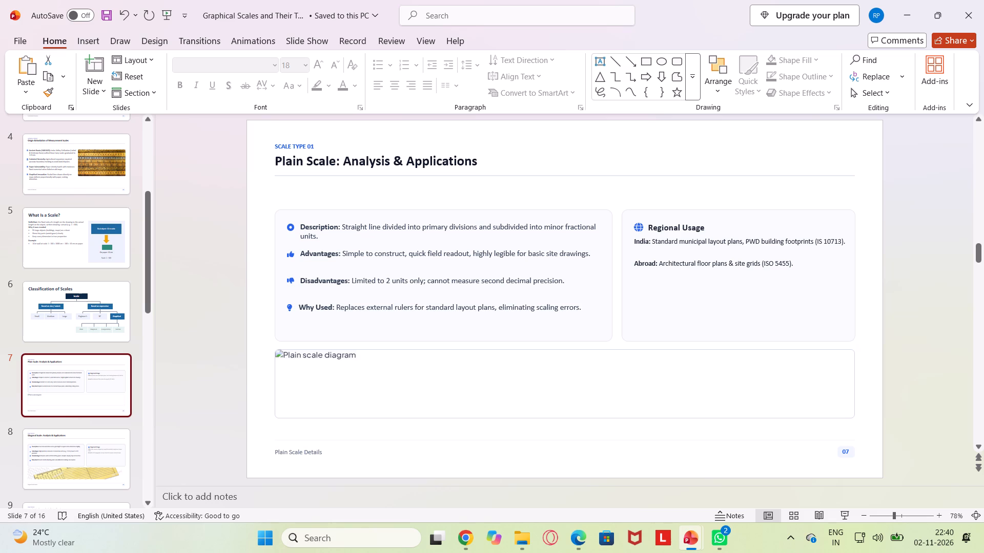
left_click_drag(149, 290, 168, 377)
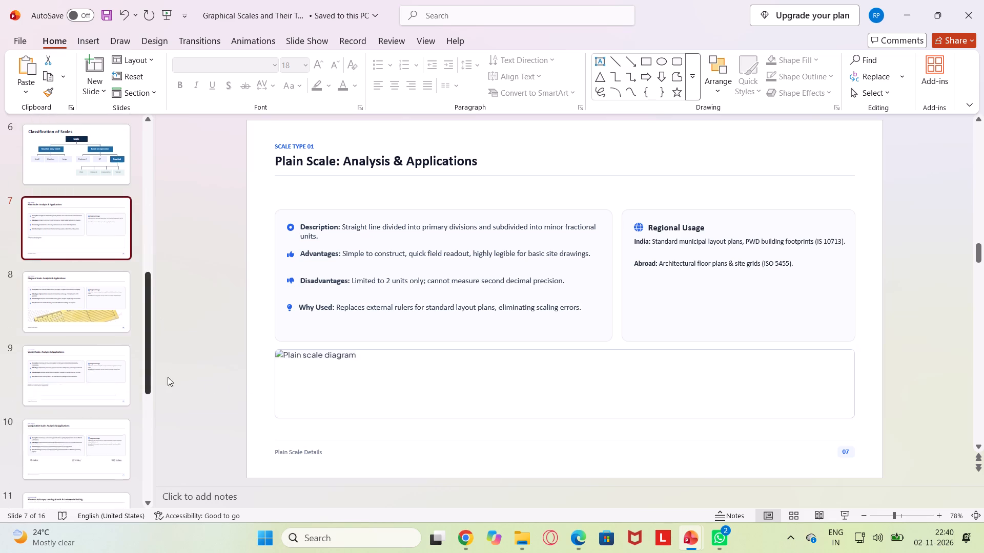
left_click_drag(168, 377, 176, 267)
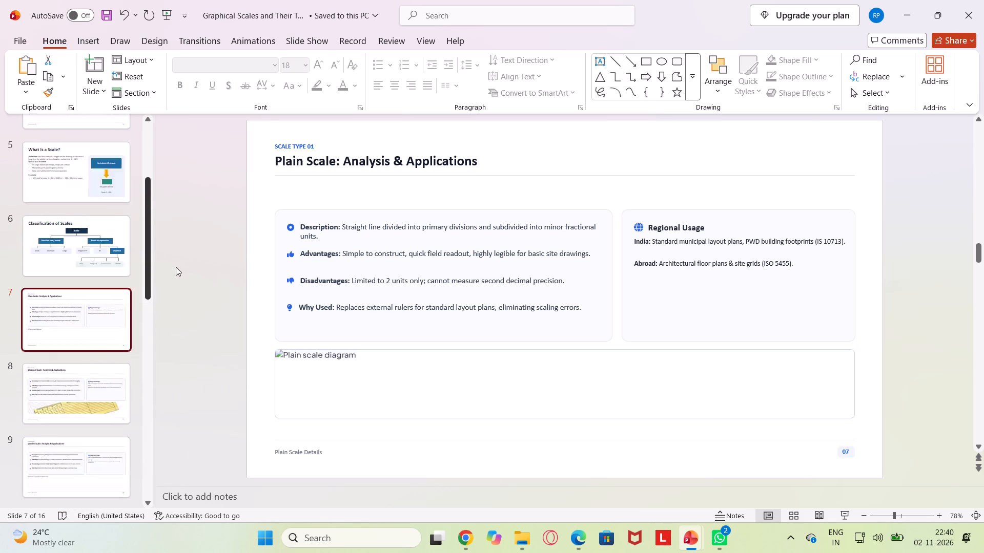
left_click_drag(176, 267, 163, 291)
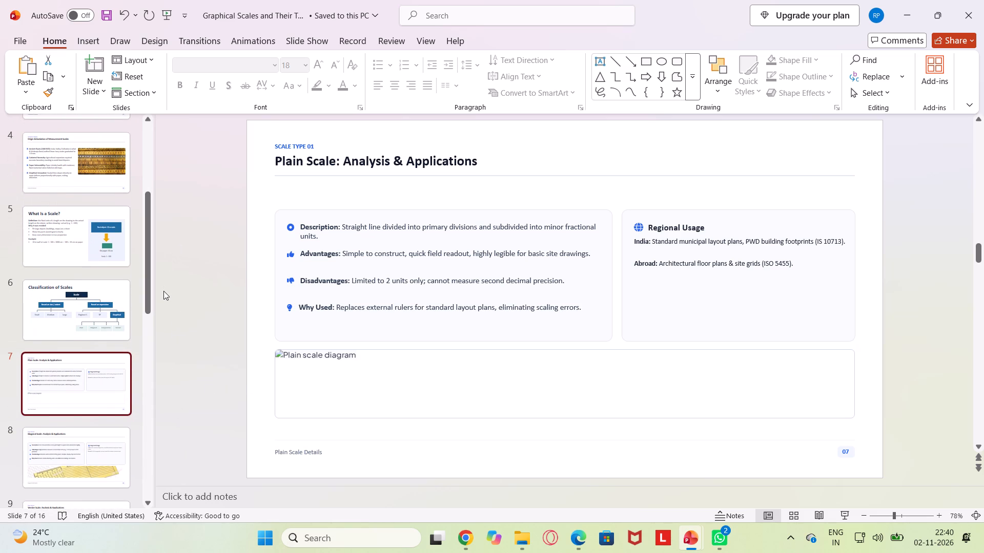
left_click(97, 320)
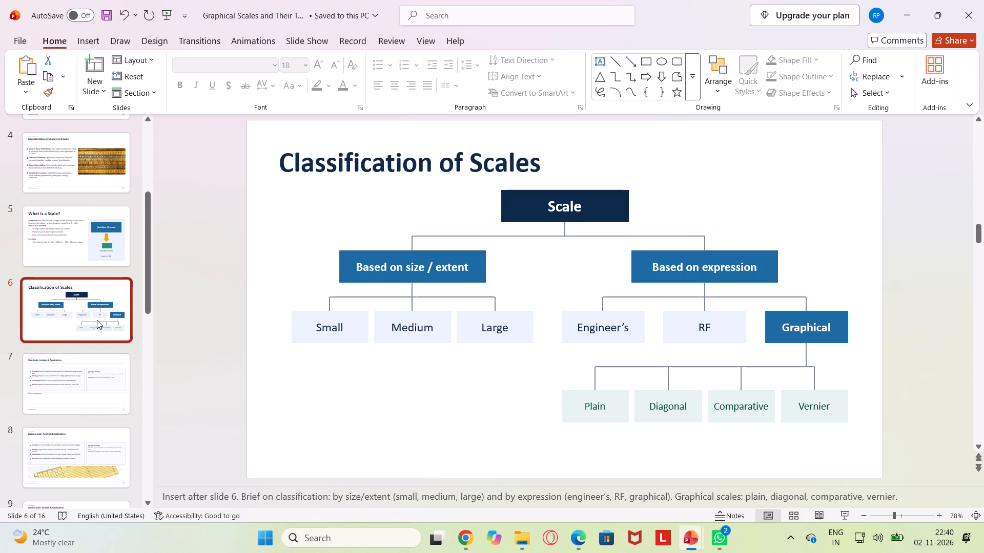
scroll(97, 320, "up", 1)
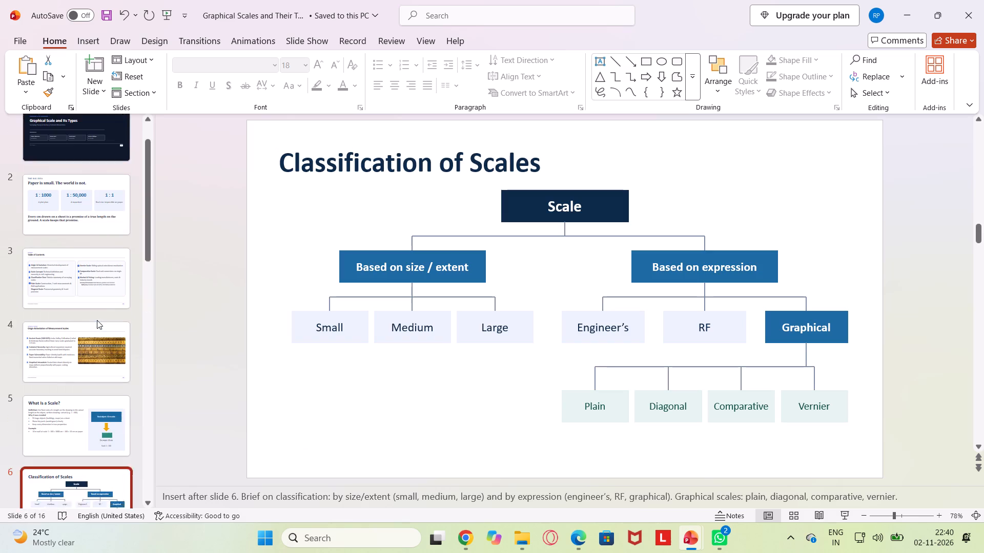
scroll(97, 320, "up", 3)
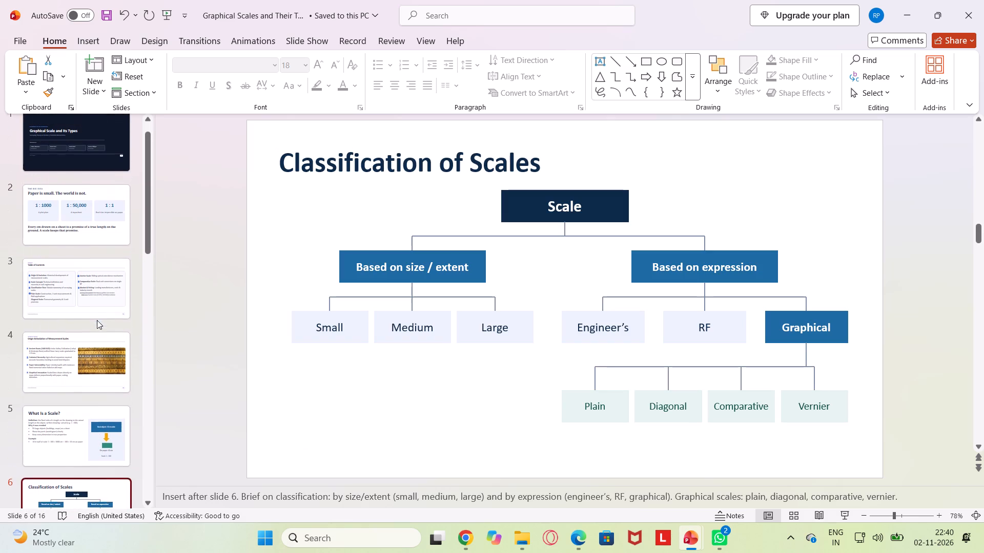
scroll(97, 320, "up", 1)
left_click(121, 159)
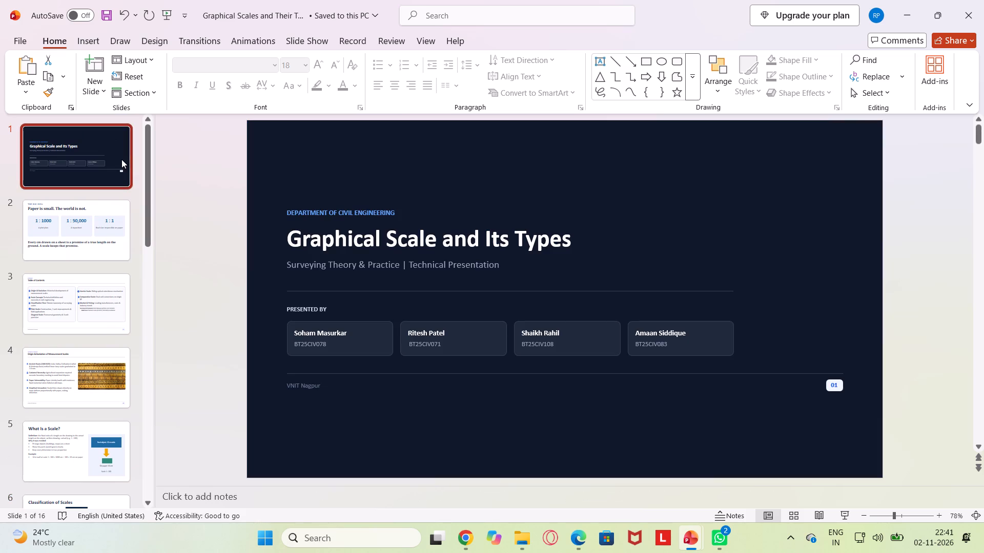
left_click(85, 219)
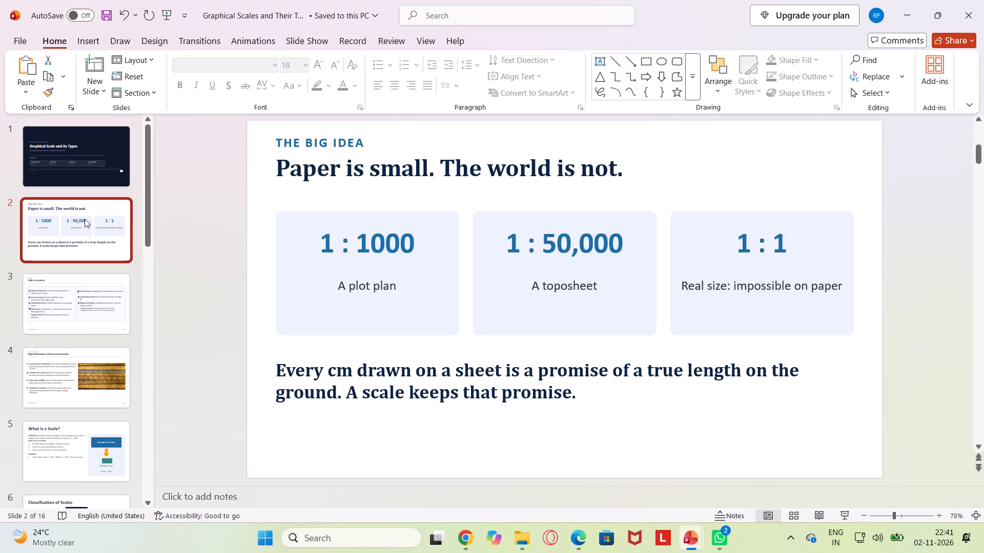
left_click(41, 296)
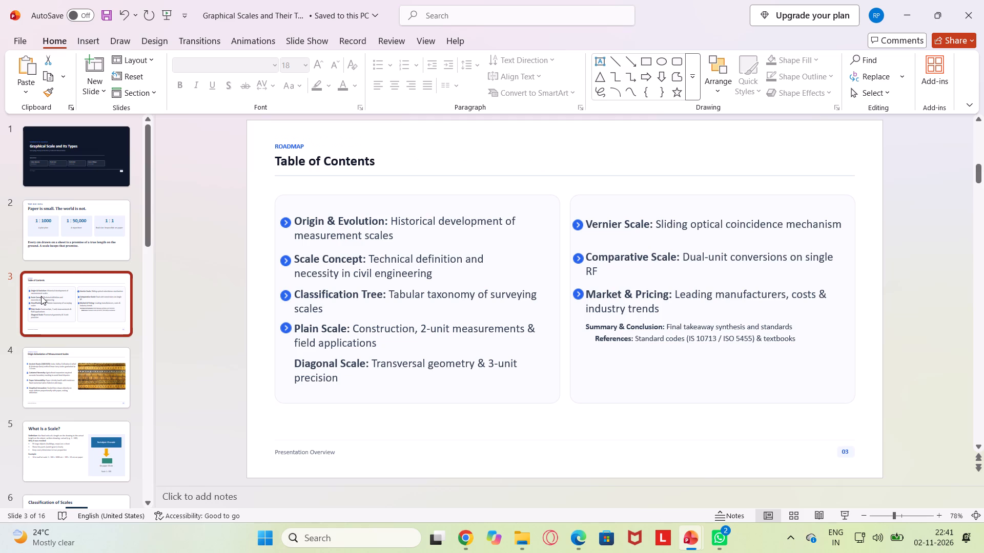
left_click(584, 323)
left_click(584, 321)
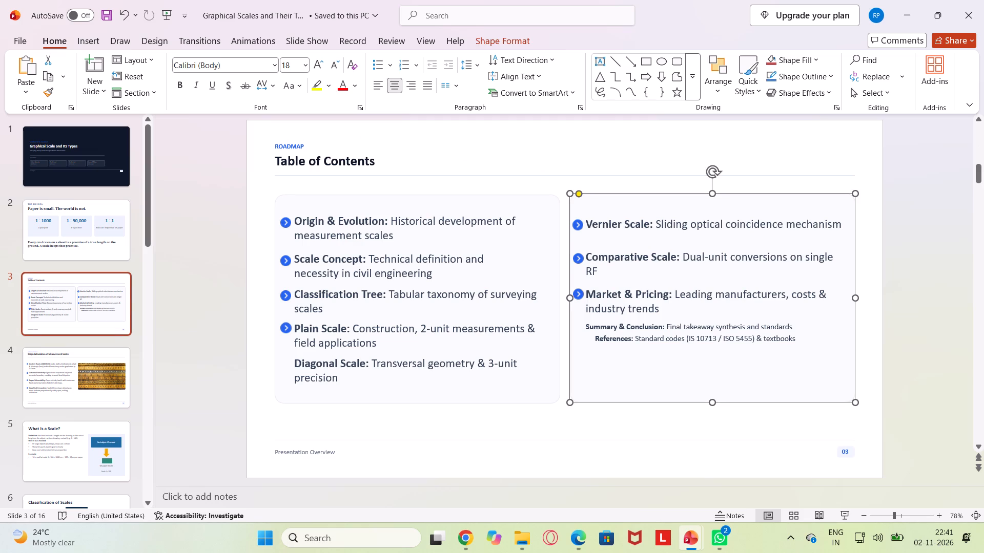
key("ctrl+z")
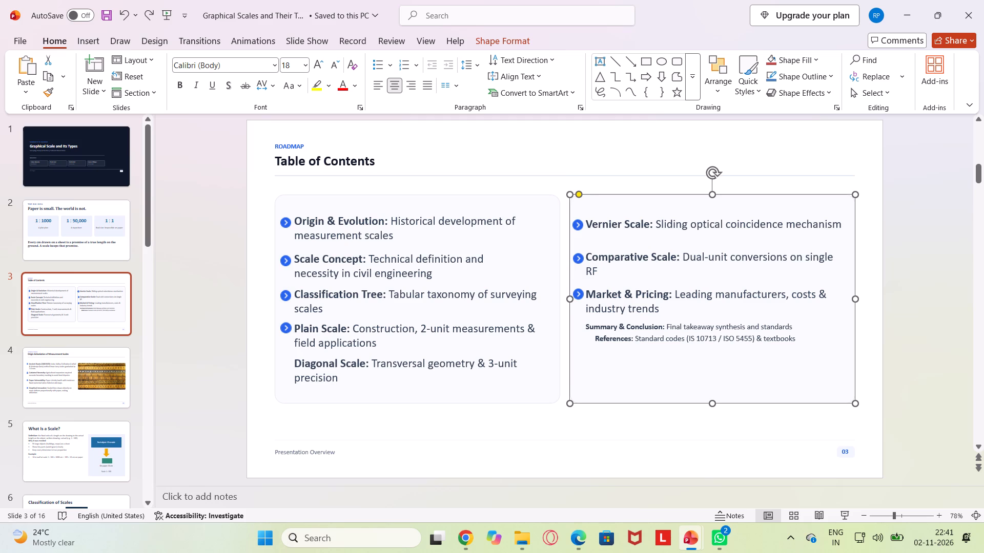
Cut the "Summary & Conclusion" text on the Table of Contents slide, slightly resize its text box, and paste the text back into it.
left_click(690, 328)
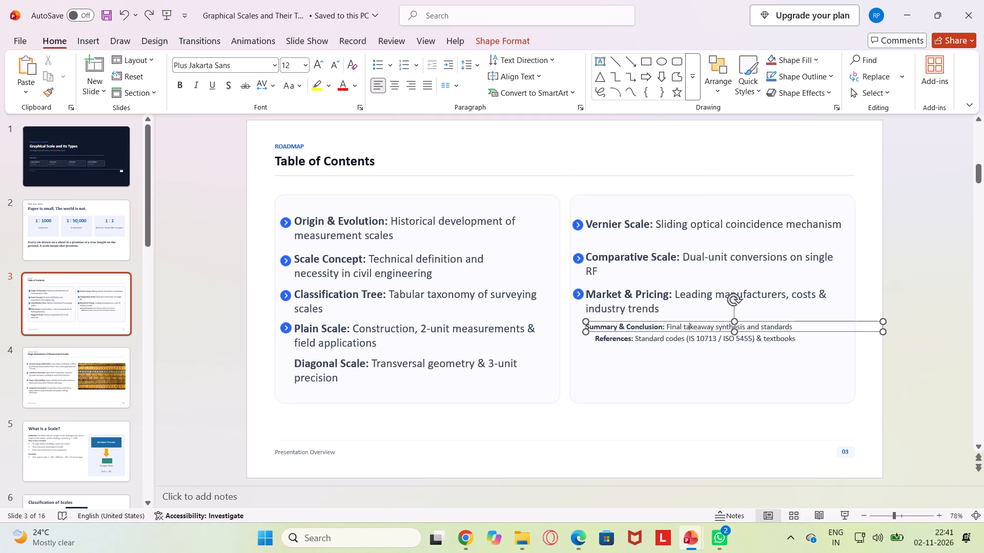
left_click(690, 328)
double_click(690, 328)
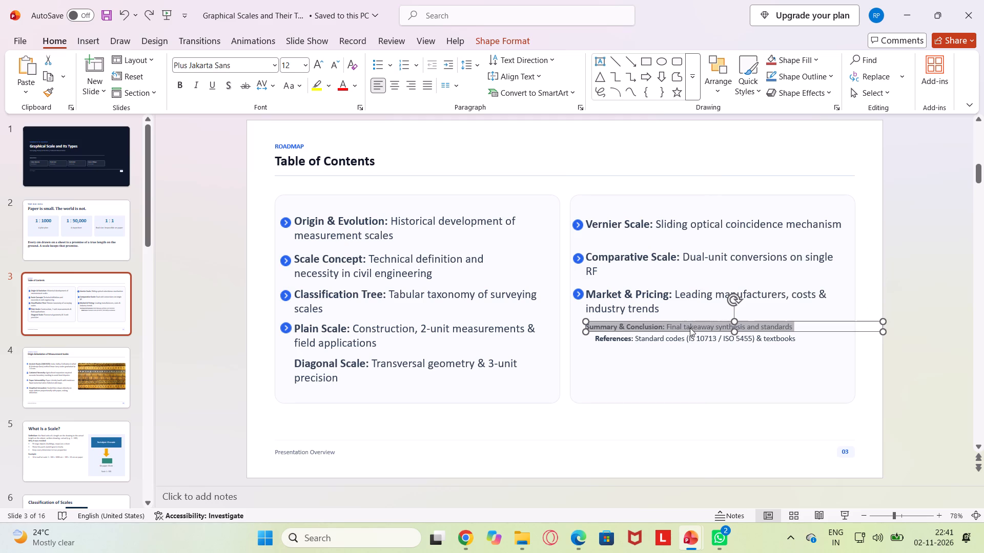
key("ctrl+x")
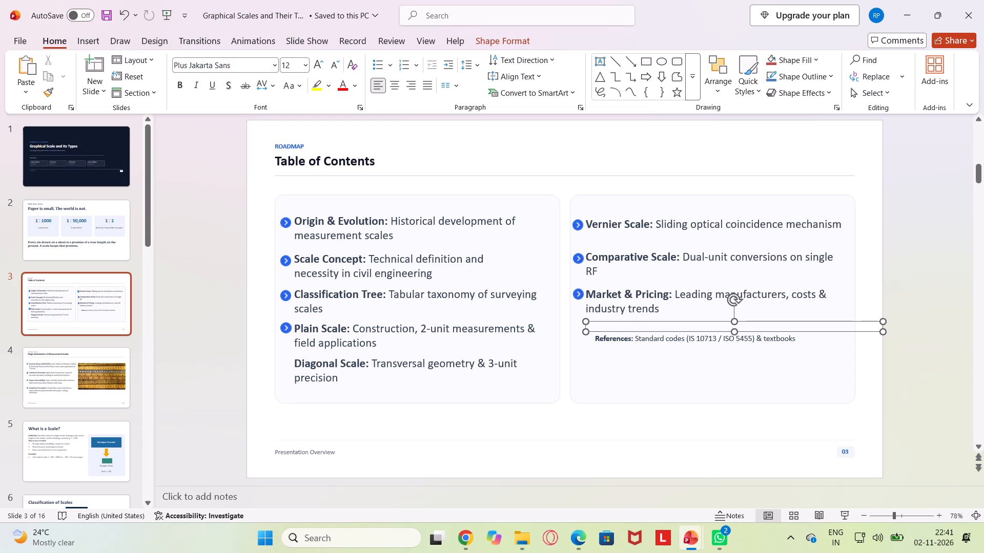
left_click(585, 324)
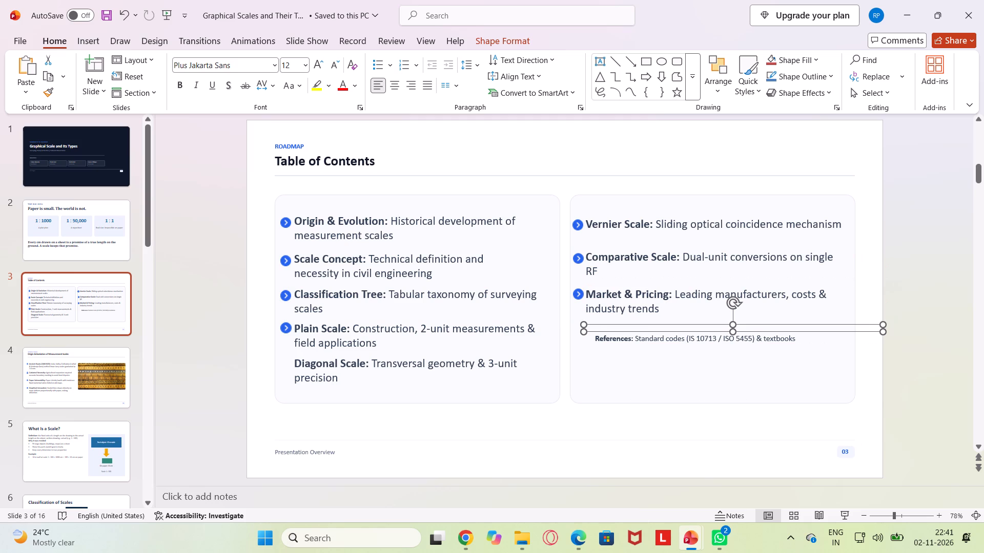
left_click(598, 327)
key("ctrl+v")
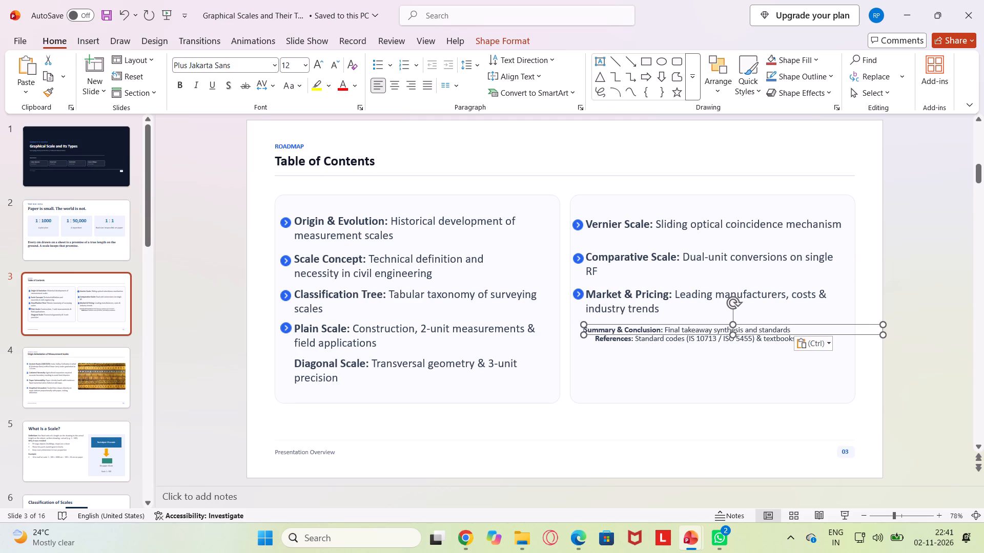
left_click(584, 326)
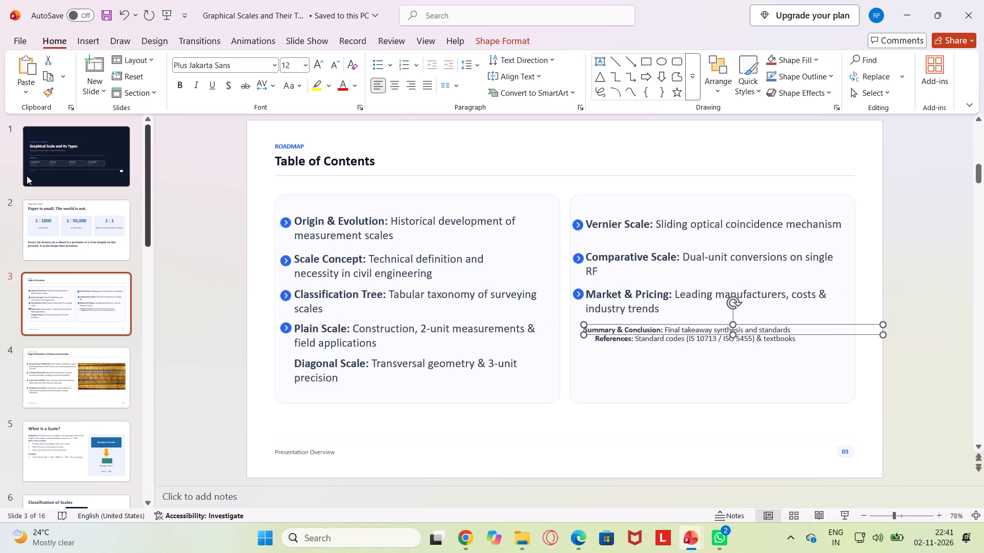
Set the "Summary & Conclusion" entry on the Table of Contents slide to font size 18.
left_click(75, 227)
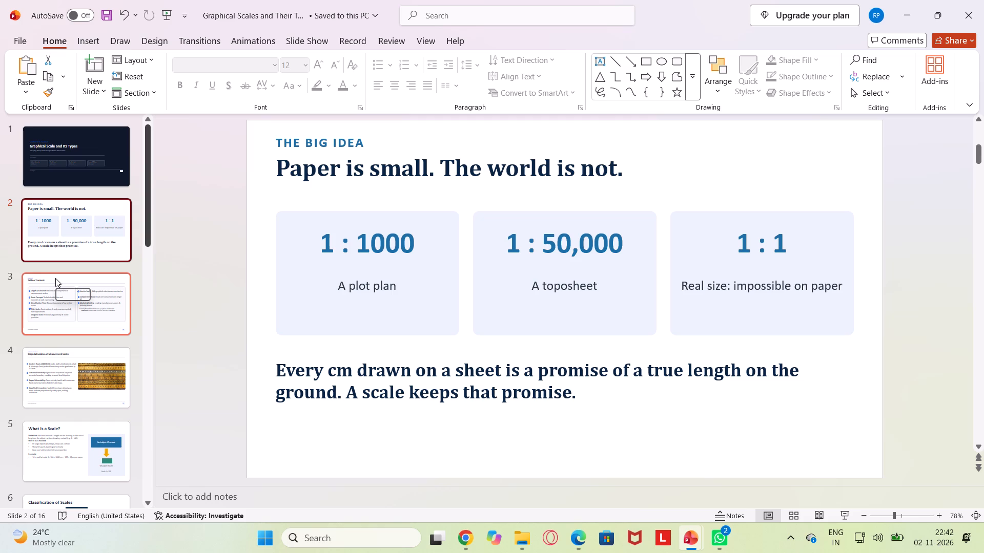
left_click(116, 370)
left_click(106, 314)
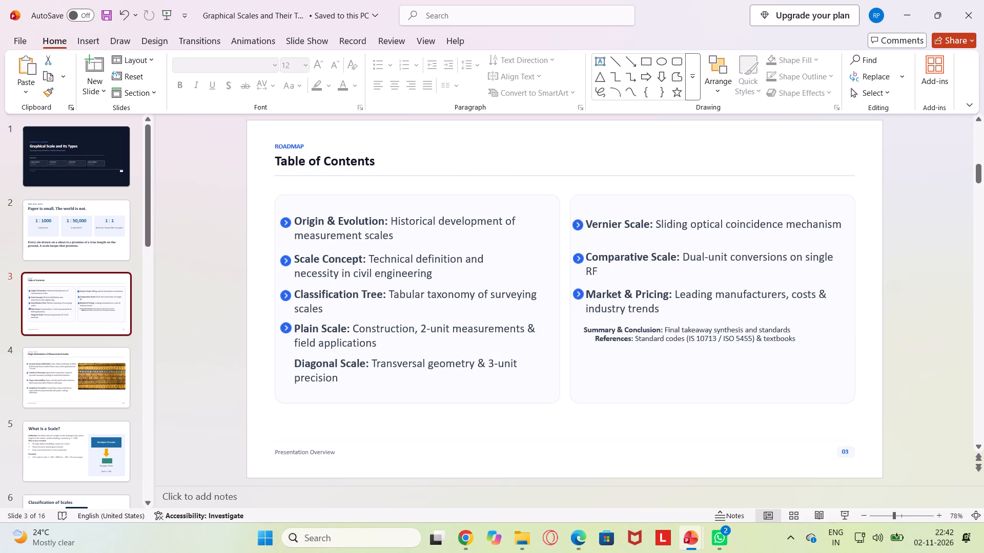
left_click(634, 330)
double_click(634, 330)
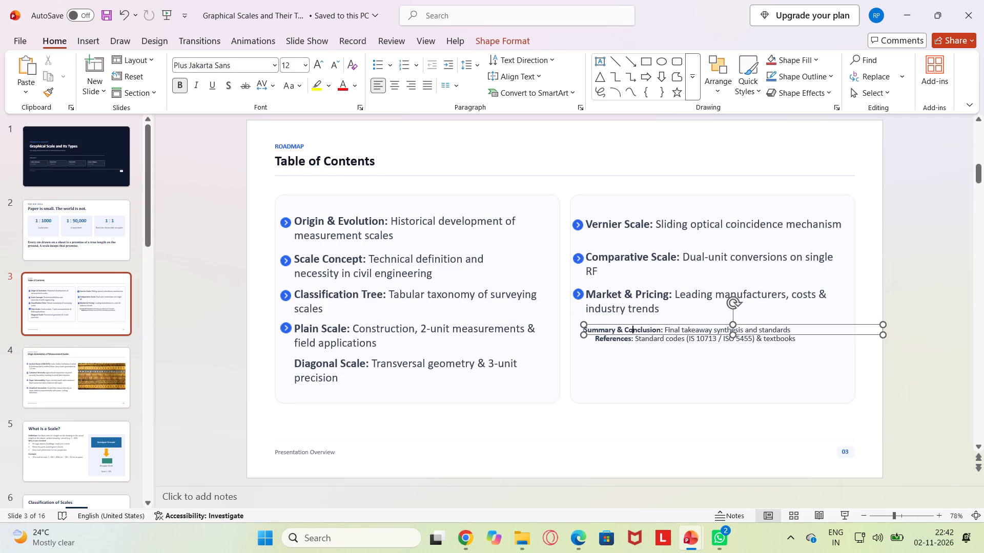
key("ctrl+a")
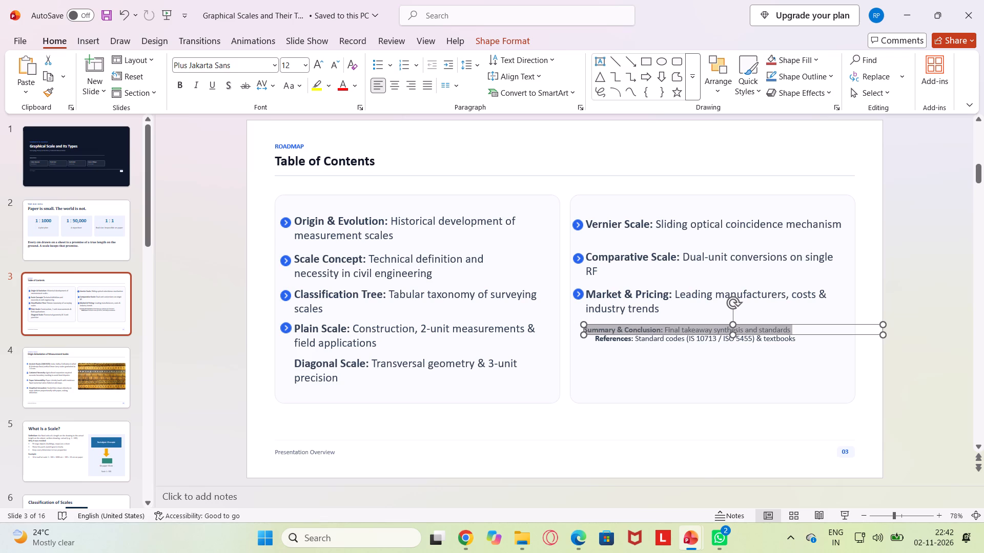
left_click(306, 68)
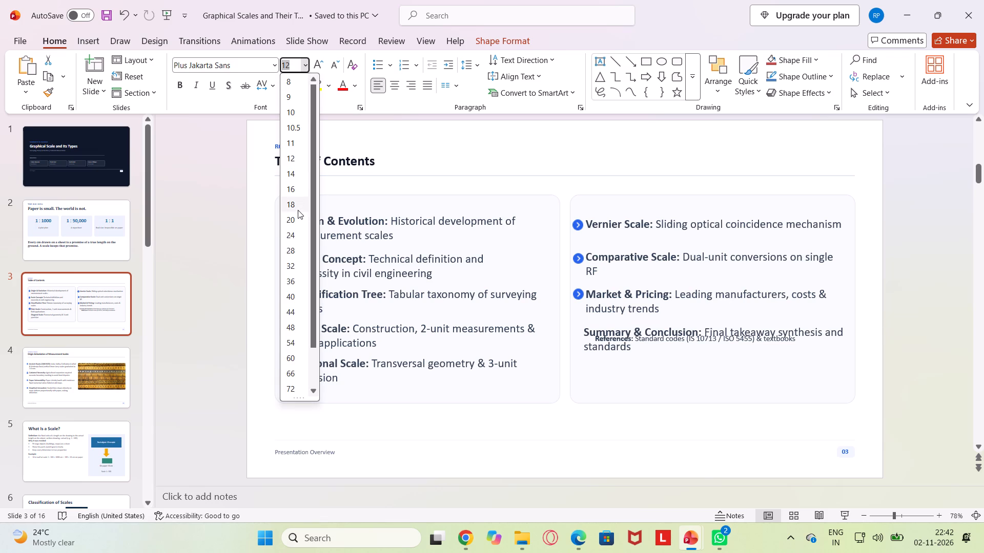
left_click(298, 206)
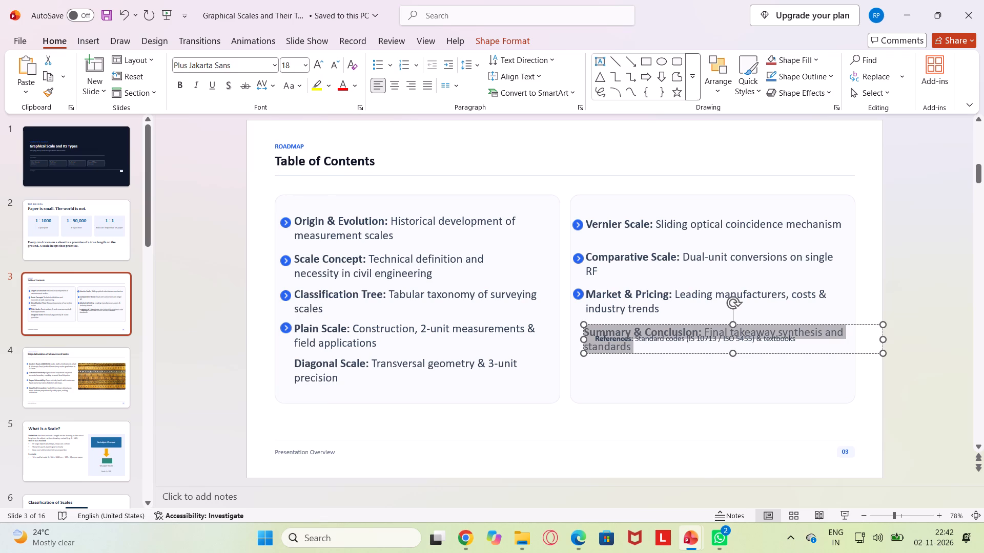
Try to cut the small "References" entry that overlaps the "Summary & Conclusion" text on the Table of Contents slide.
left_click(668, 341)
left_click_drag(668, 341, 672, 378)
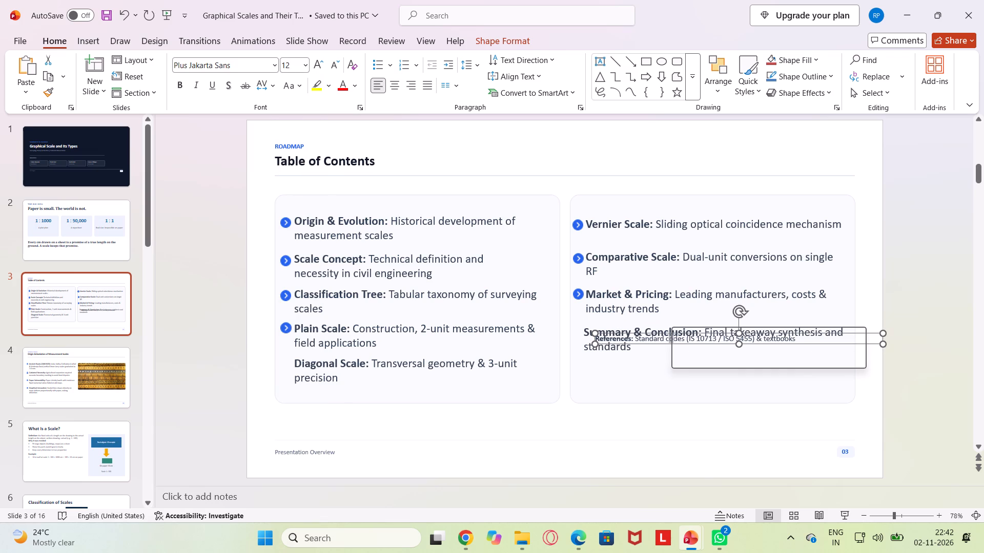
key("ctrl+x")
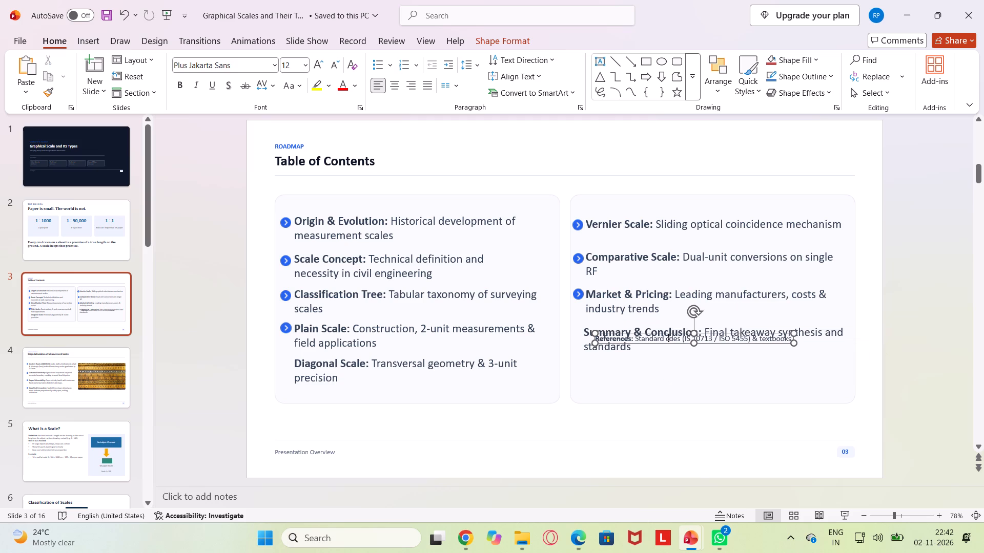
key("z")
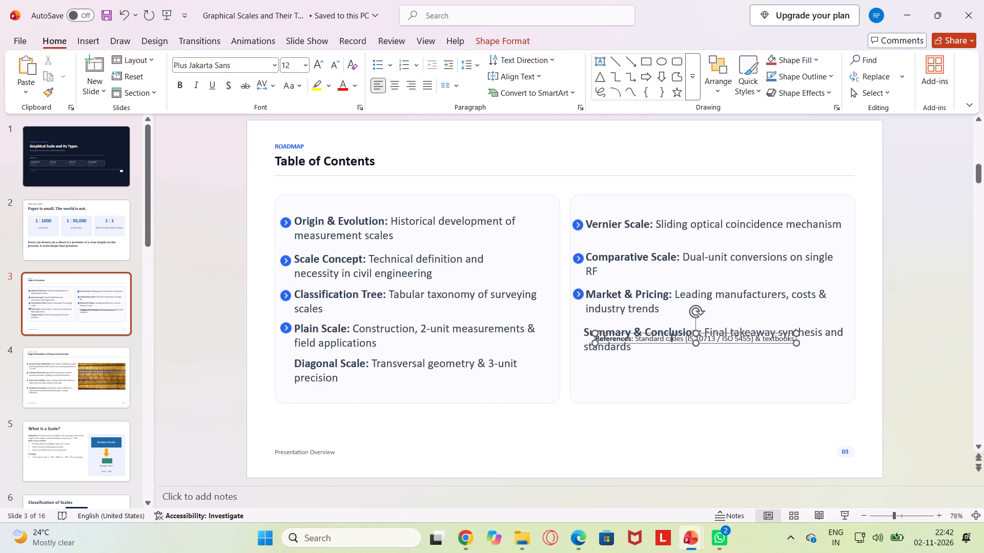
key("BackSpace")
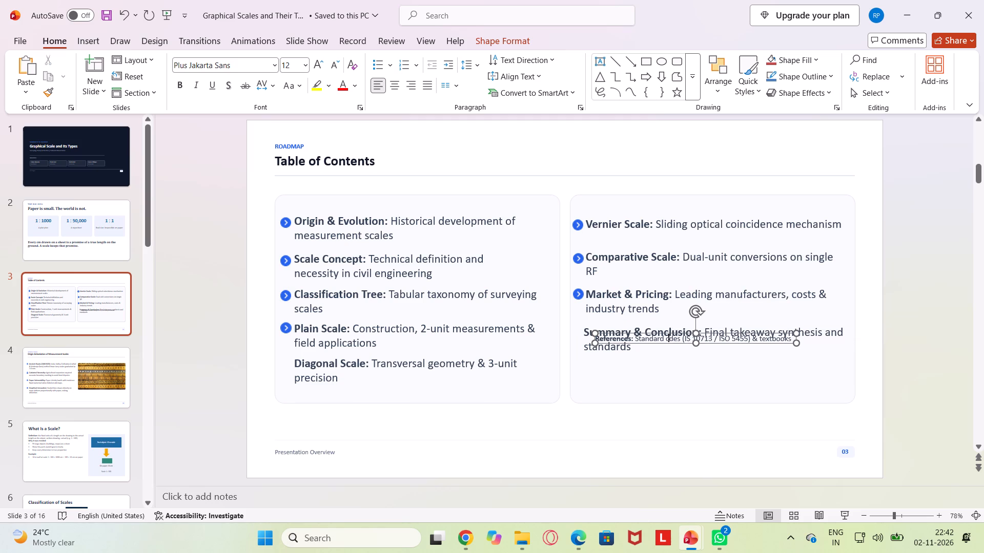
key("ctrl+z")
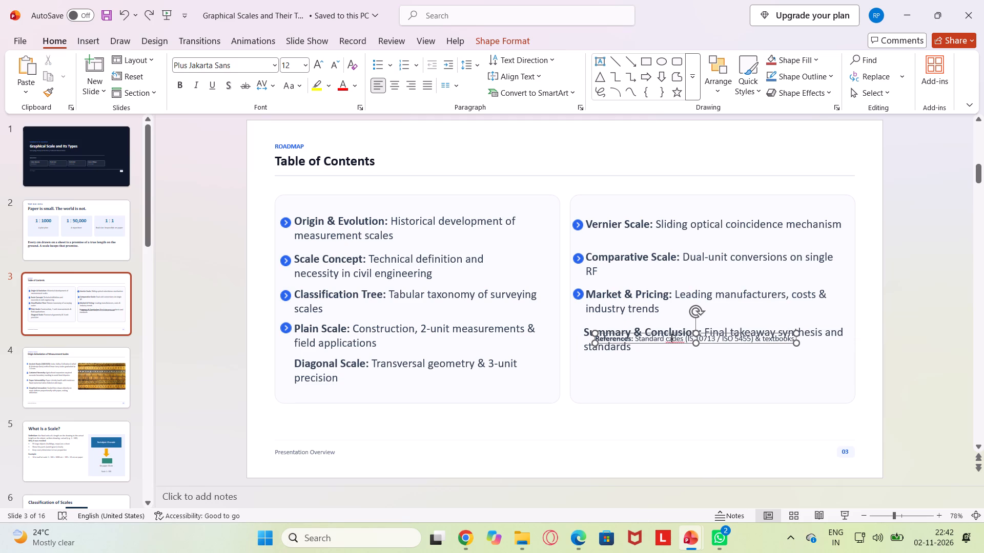
Delete the small "References" entry overlapping the "Summary & Conclusion" text on the Table of Contents slide.
left_click(753, 357)
double_click(604, 338)
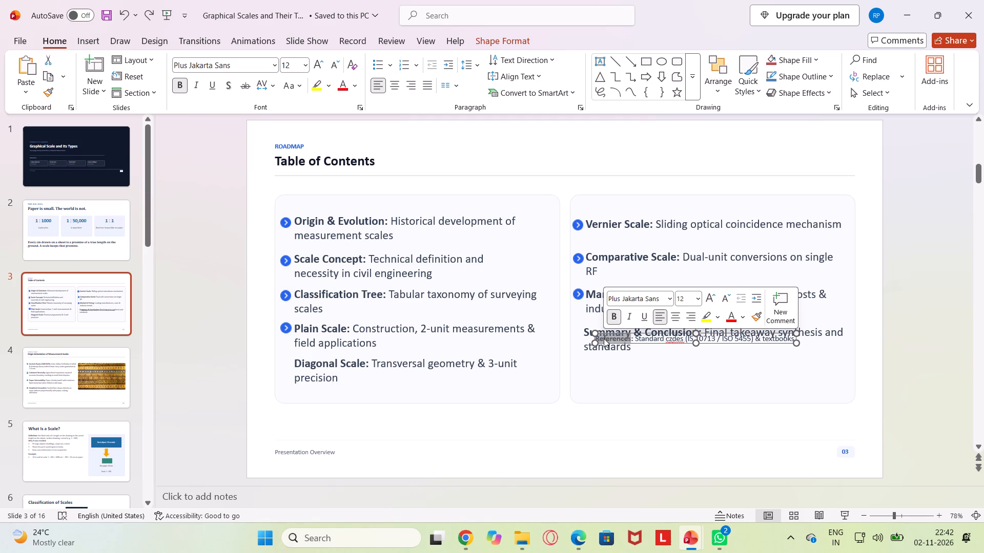
key("Delete")
key("Delete")
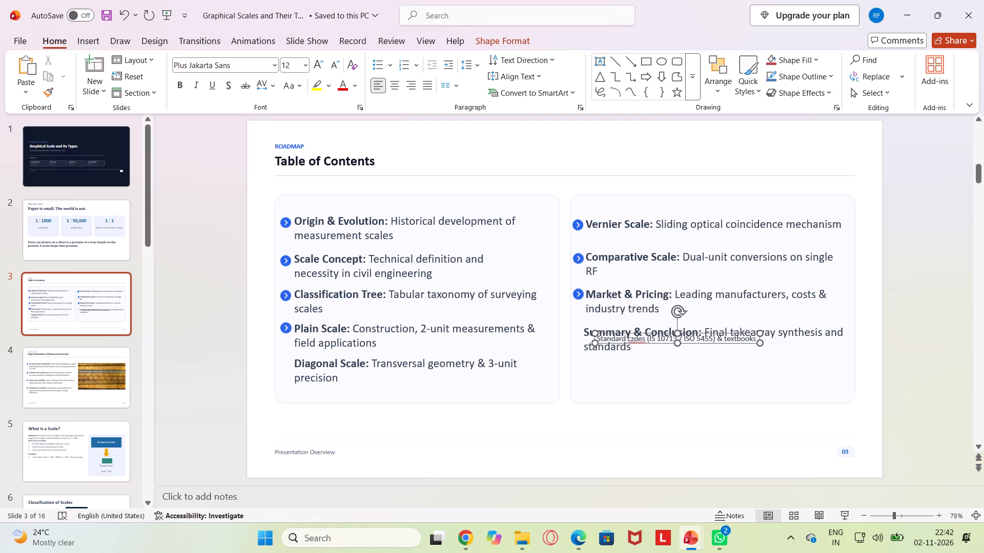
left_click(757, 338)
double_click(757, 338)
key("Delete")
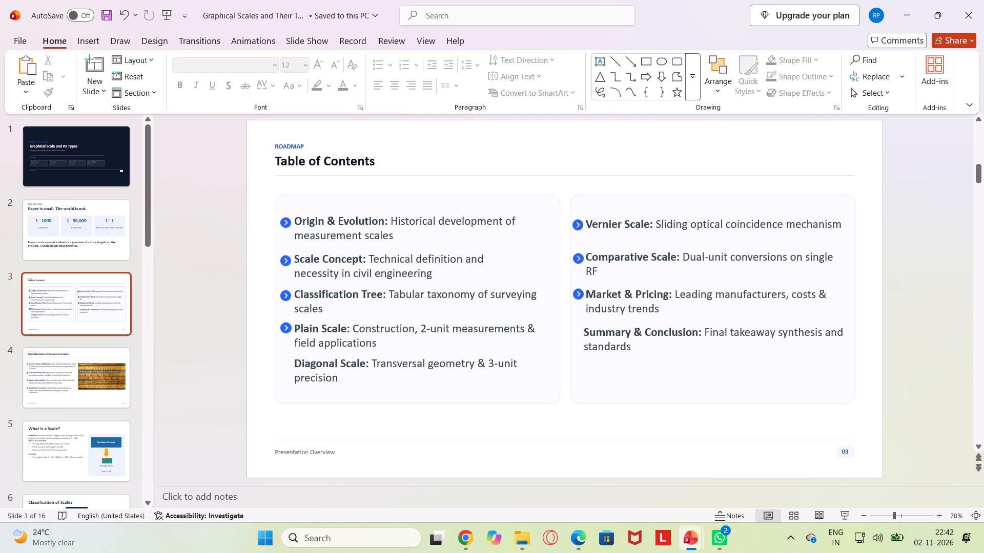
Move the "Summary & Conclusion" text box slightly up, closer beneath the "Market & Pricing" entry.
left_click(584, 331)
left_click(584, 323)
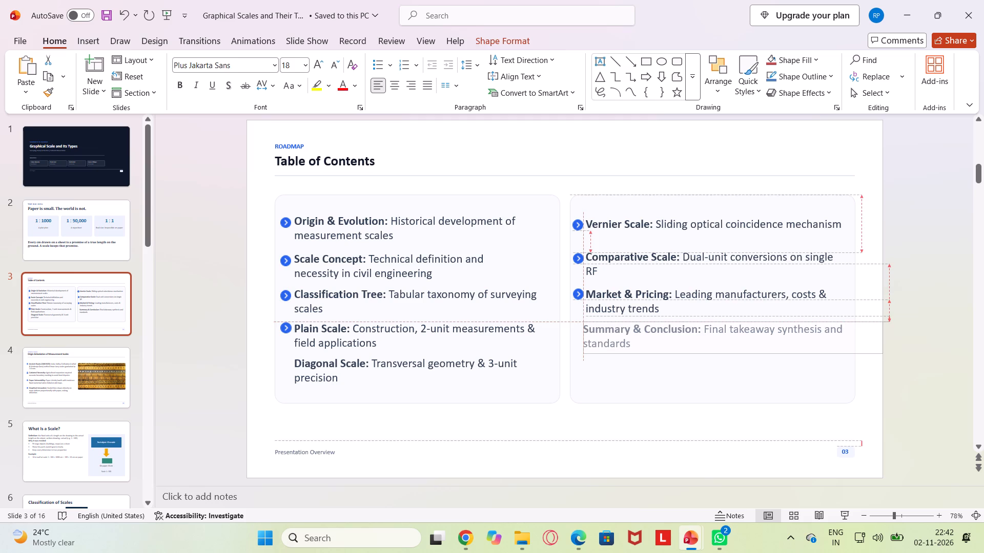
left_click(605, 390)
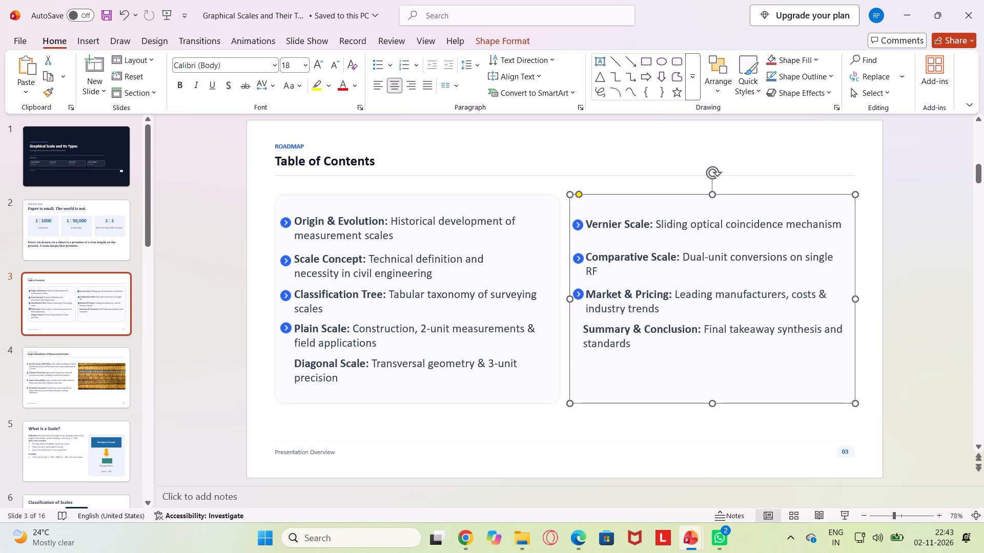
Copy the blue arrow bullet from the "Market & Pricing" entry and place the copy beside the "Summary & Conclusion" entry.
left_click(579, 294)
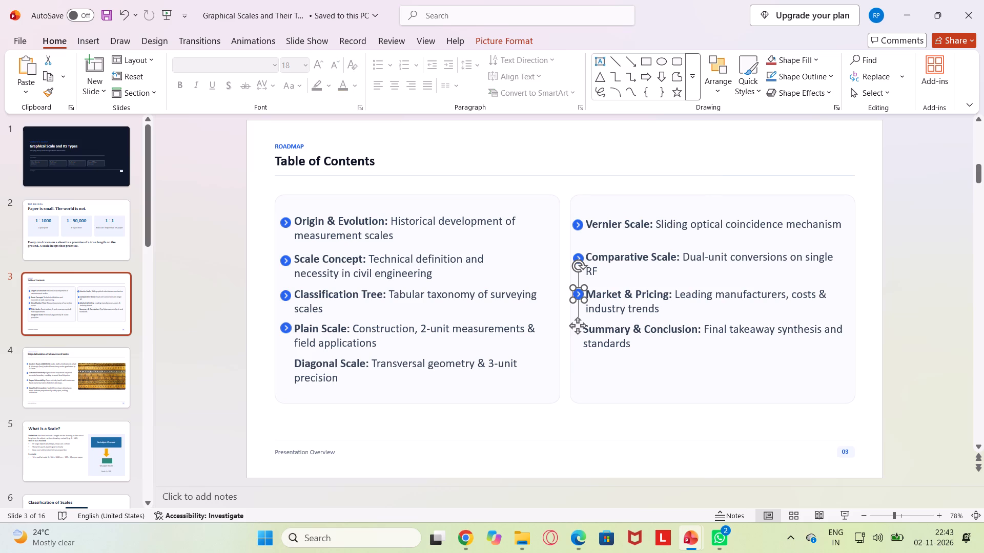
key("ctrl+c")
left_click(578, 350)
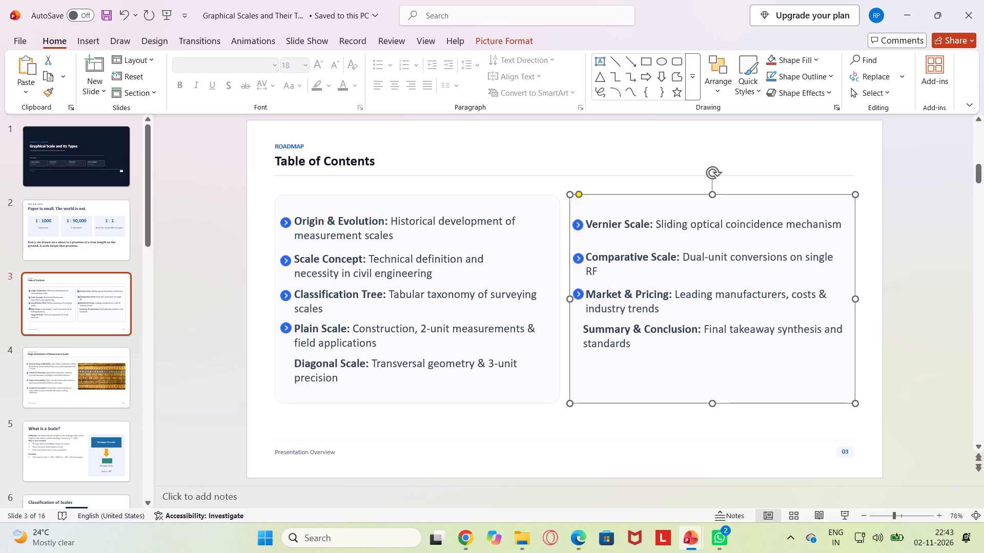
key("ctrl+v")
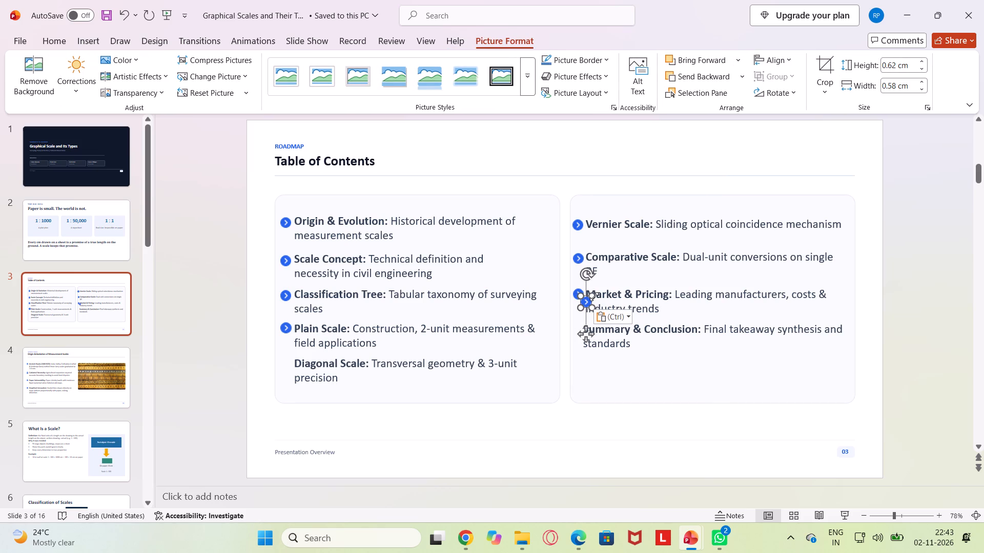
left_click_drag(585, 302, 578, 329)
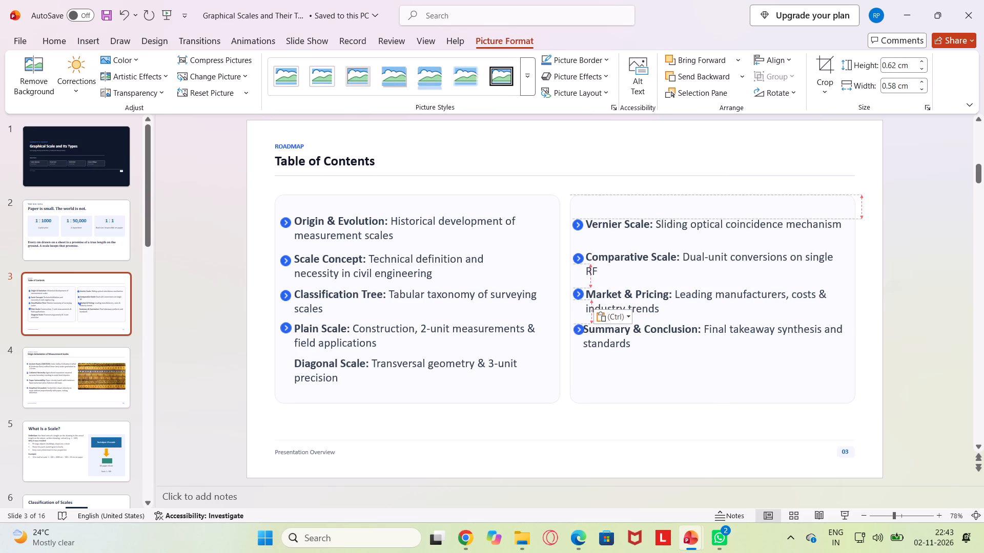
left_click_drag(578, 329, 577, 330)
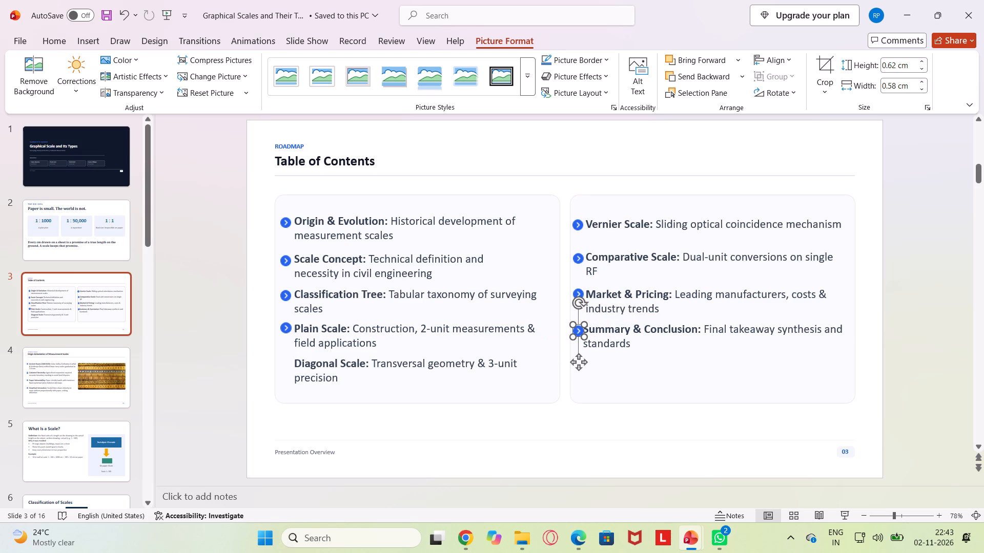
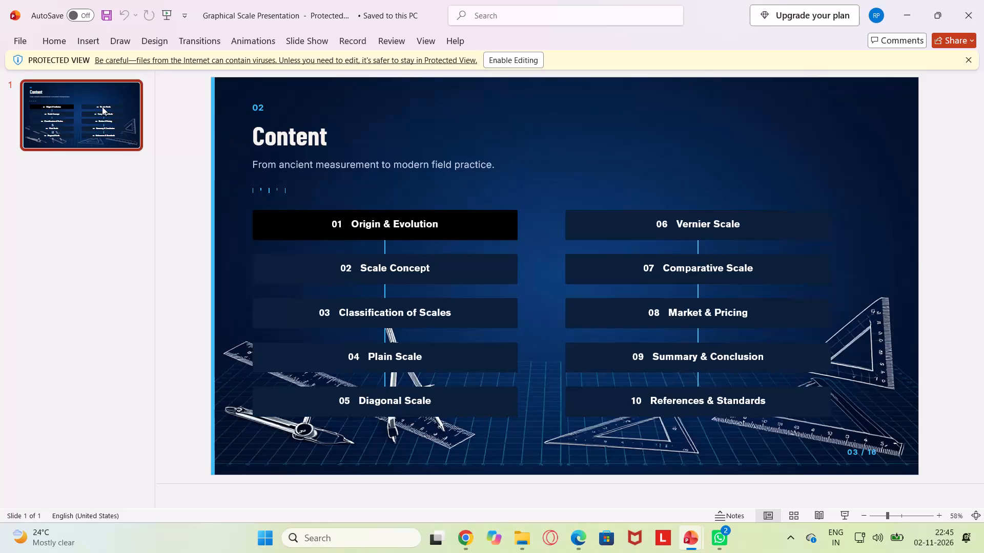
Copy the dark blue Content slide from the Graphical Scale Presentation file and return to the Graphical Scales and Their Types deck.
right_click(102, 107)
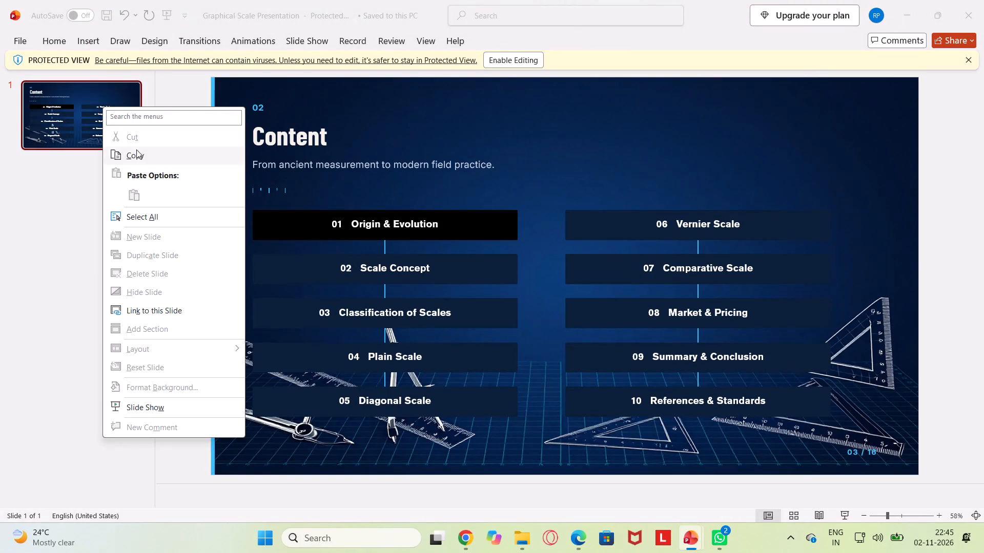
left_click(136, 150)
key("alt+Tab")
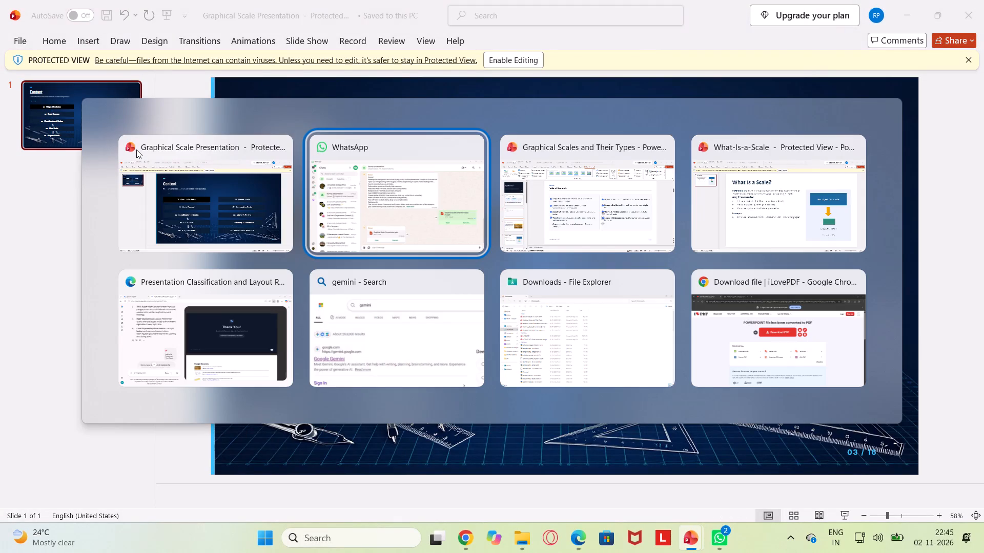
key("alt+Tab")
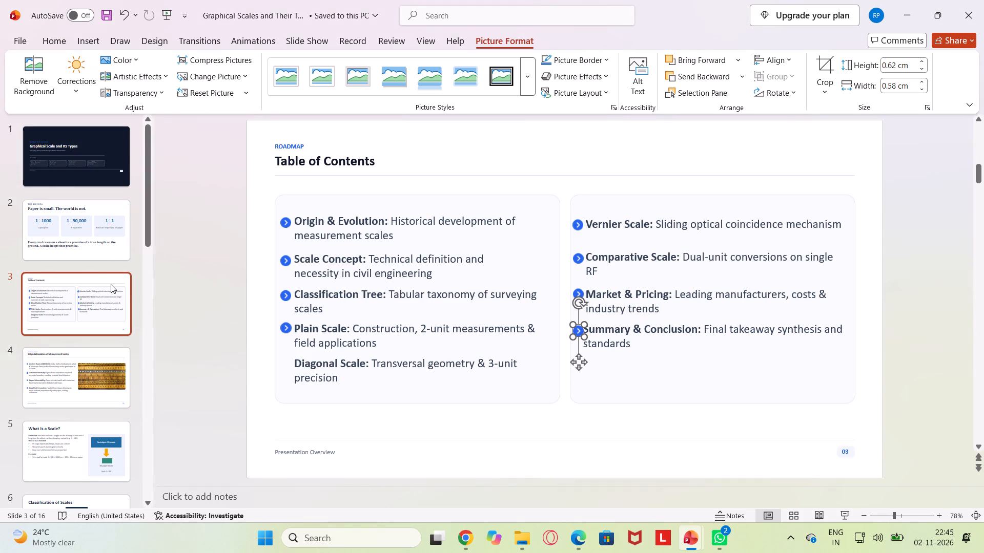
Delete the old Table of Contents slide, slide 3, from the deck.
key("Delete")
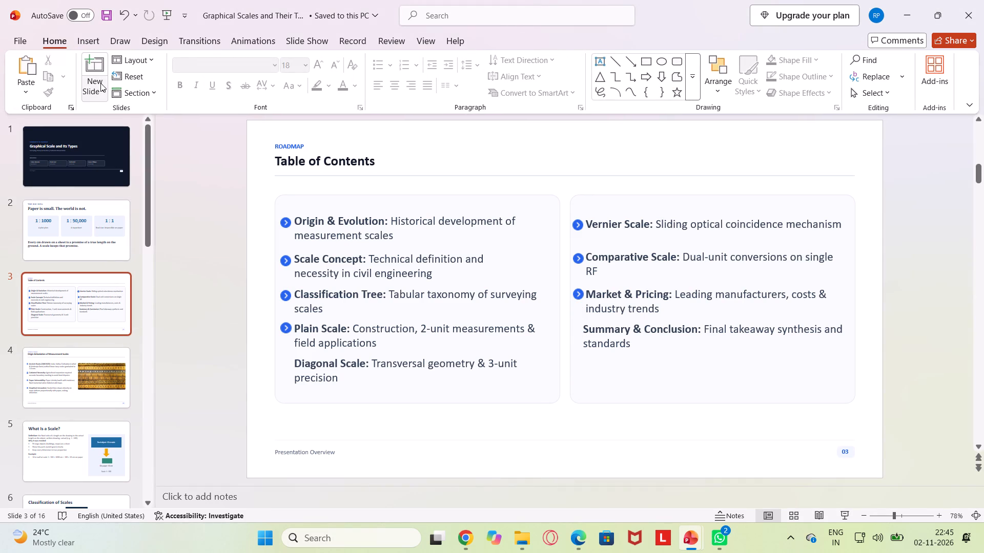
left_click(73, 310)
key("Delete")
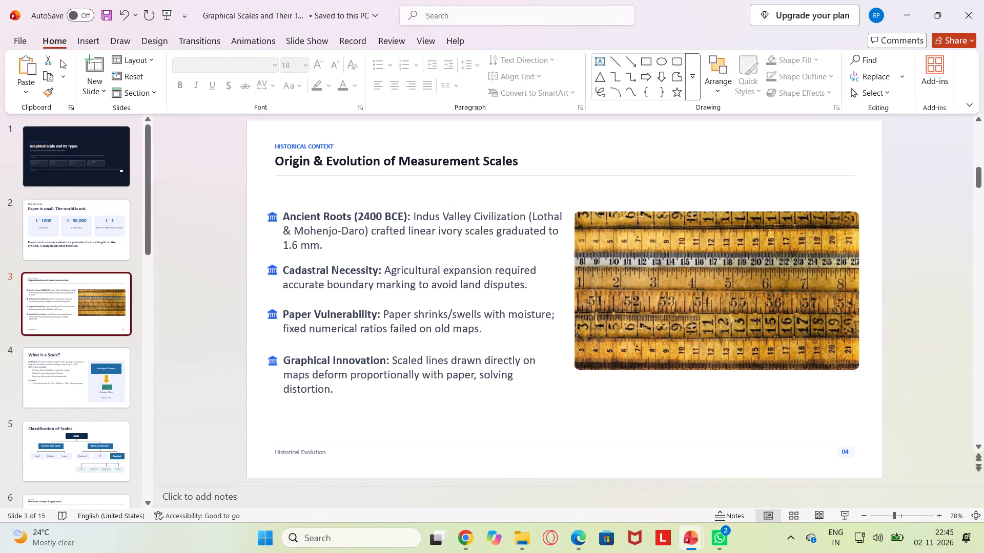
Paste the copied Content slide after the Origin & Evolution slide, removing the extra blank slide inserted for it.
left_click(92, 81)
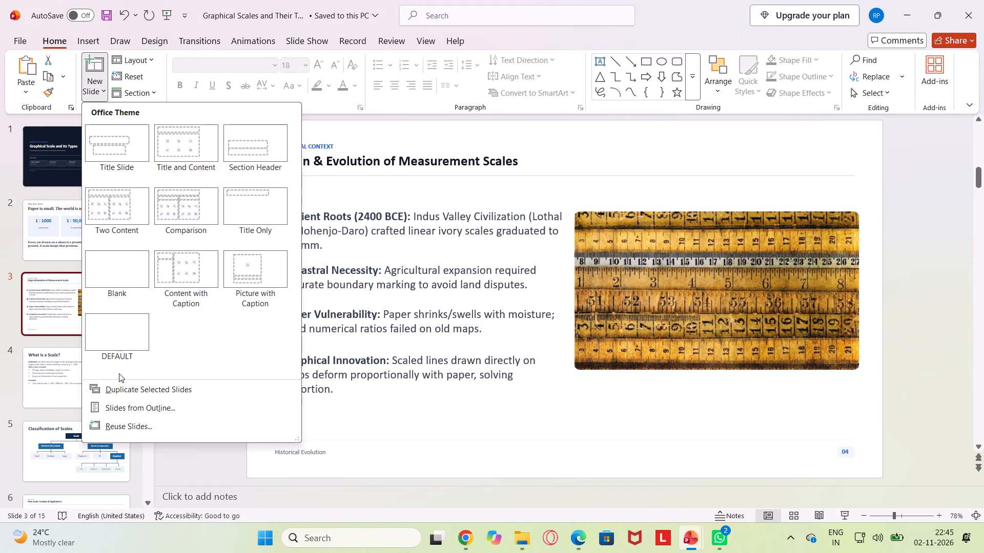
left_click(123, 311)
key("ctrl+v")
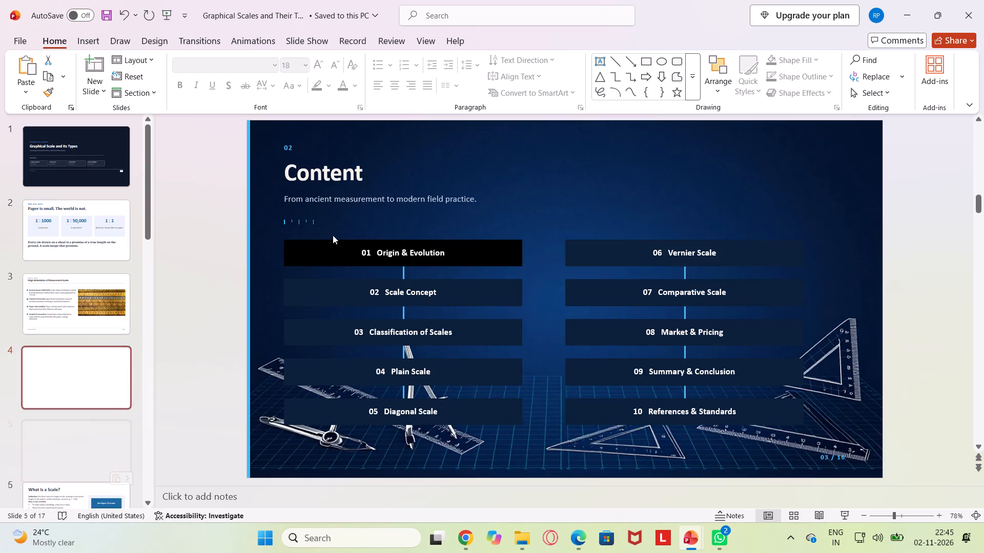
left_click(68, 377)
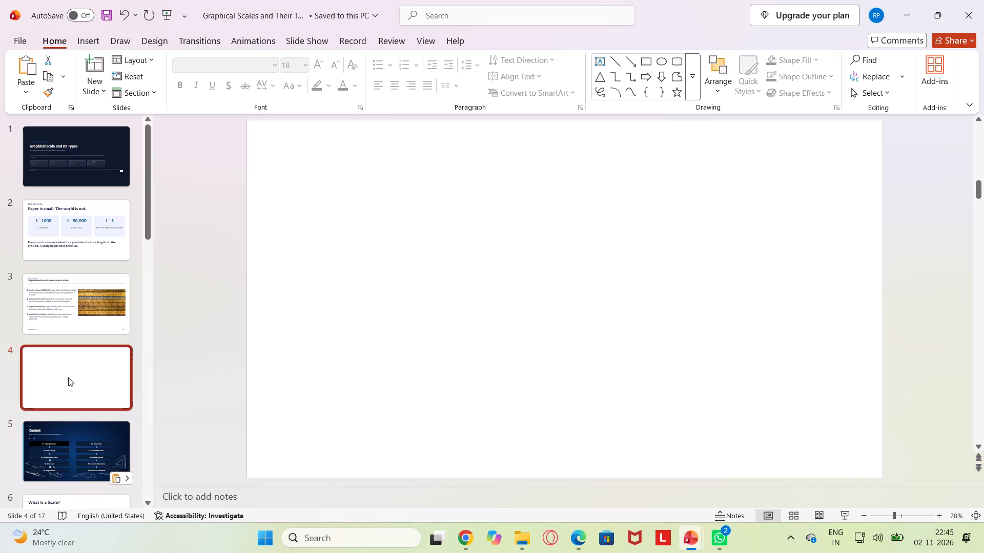
key("Delete")
Move the Content slide ahead of the Origin & Evolution slide so that it is slide 3.
left_click(68, 377)
left_click_drag(68, 377, 52, 366)
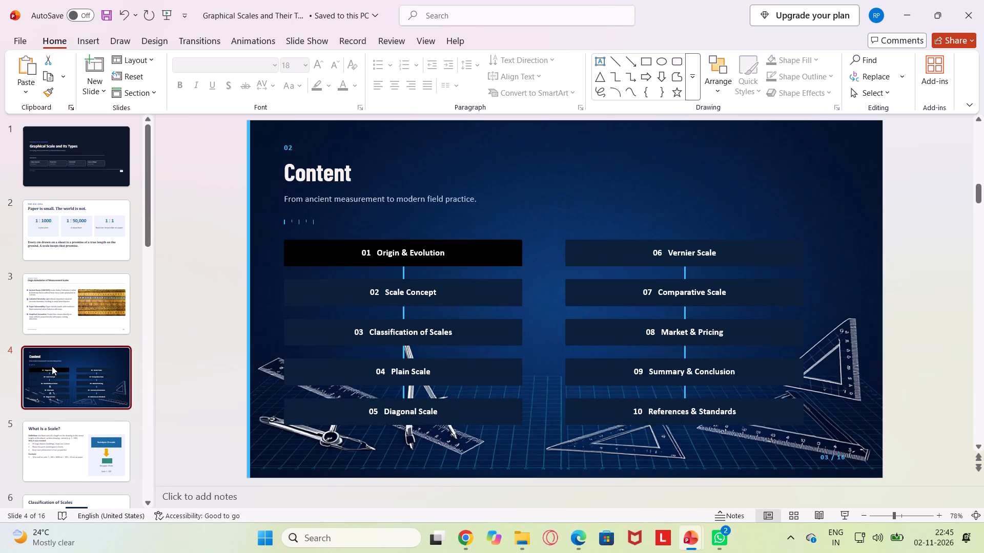
left_click_drag(52, 366, 52, 282)
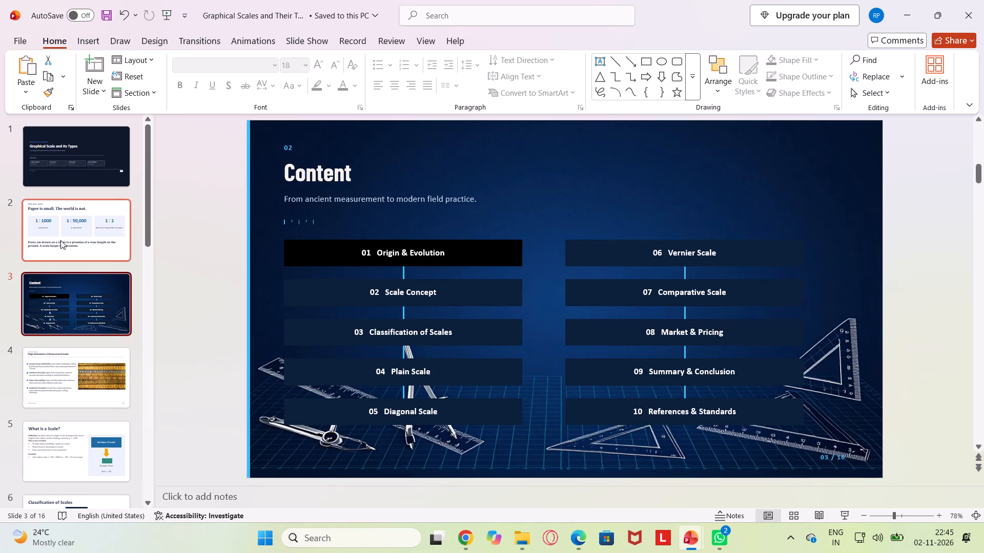
Review the opening slides around the new Content slide, checking their order and how their designs compare.
left_click(60, 240)
key("Left")
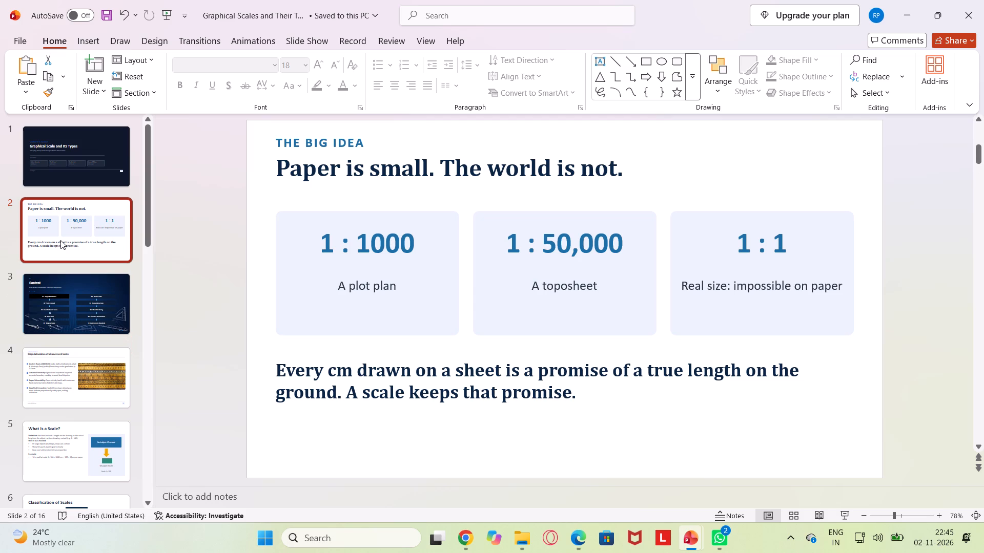
key("Left")
left_click(99, 150)
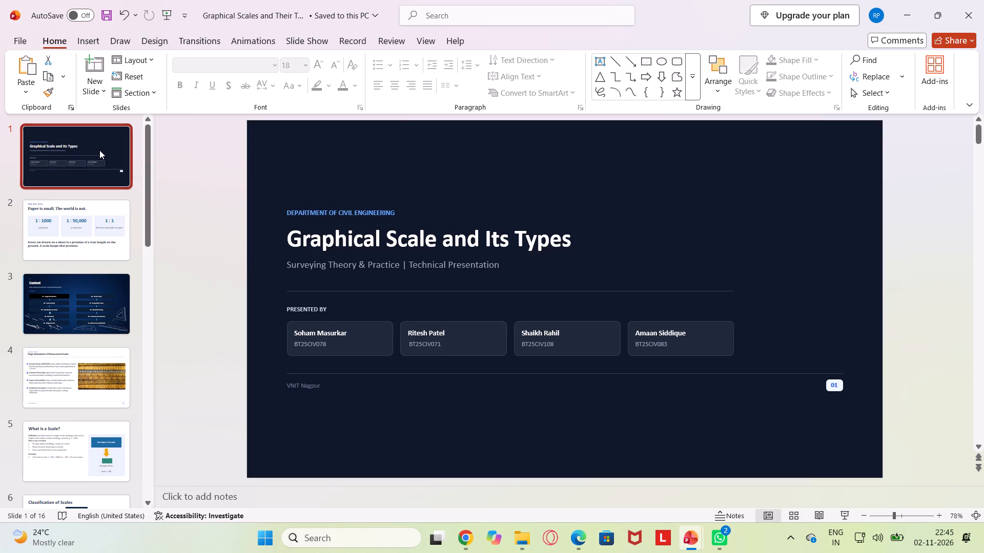
key("Right")
key("Right")
key("Down")
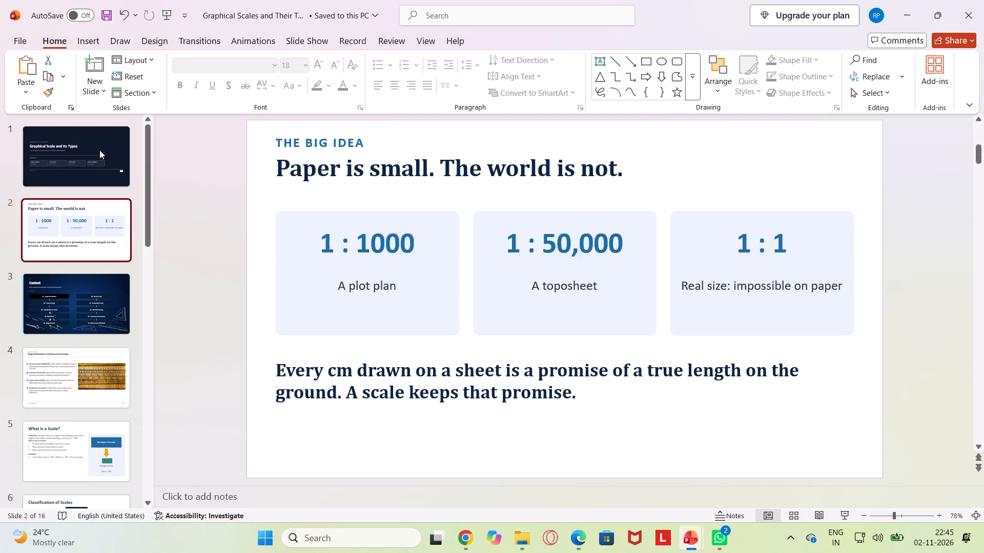
key("Down")
key("Down")
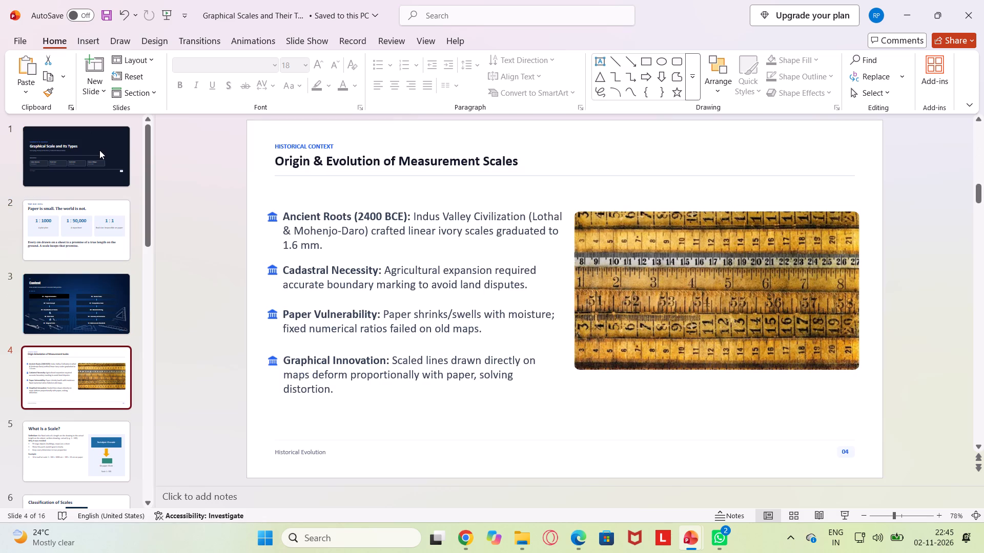
key("Up")
key("Down")
key("Down")
key("Up")
key("Up")
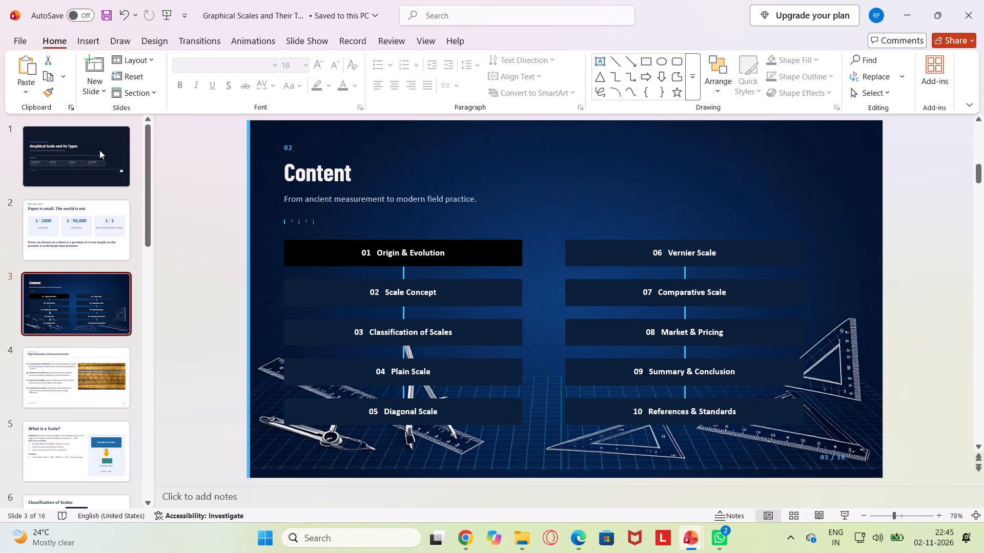
Look through the slides from Content to Plain Scale: Analysis & Applications, examining the Classification of Scales slide between them.
key("Down")
key("Down")
key("Down")
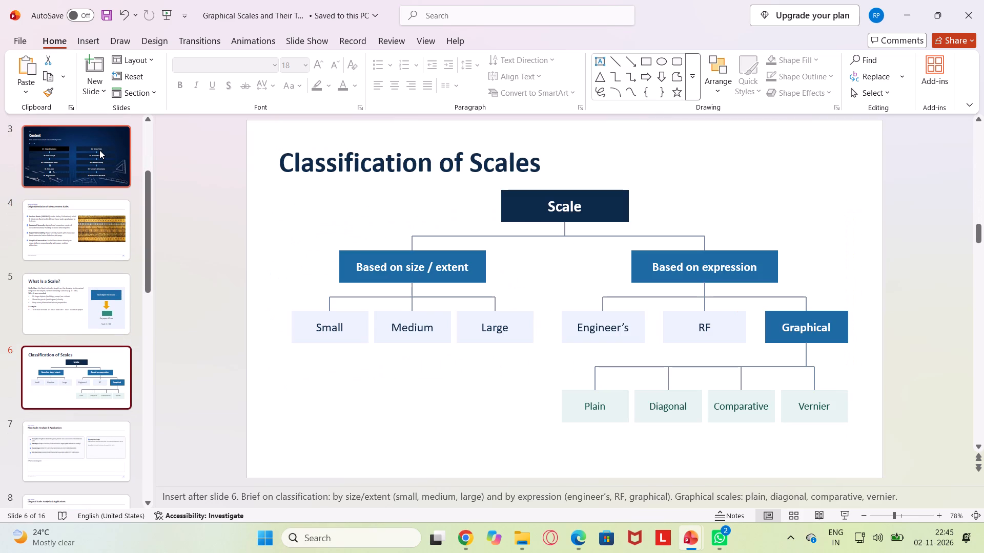
key("Up")
key("Up")
key("Up")
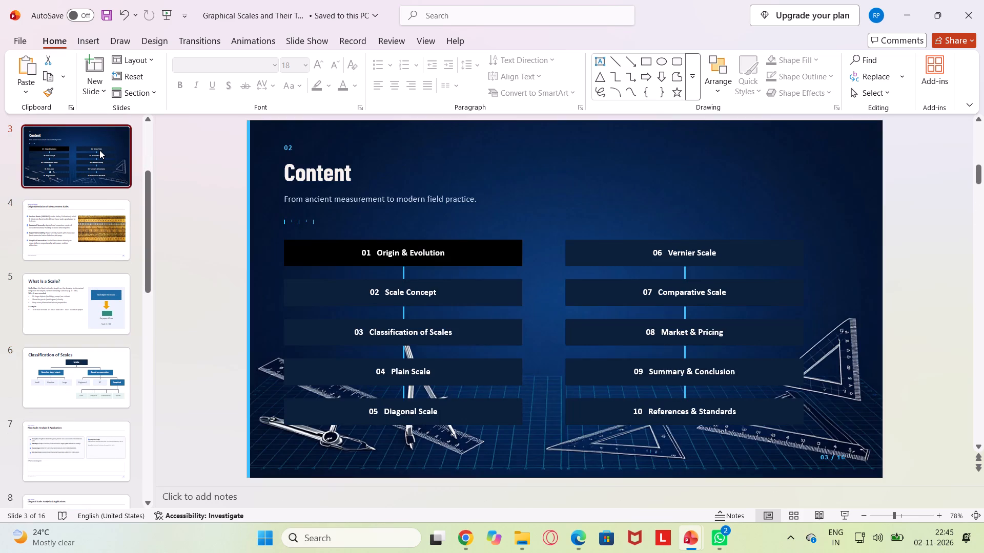
key("Down")
key("Down")
key("Down")
key("Up")
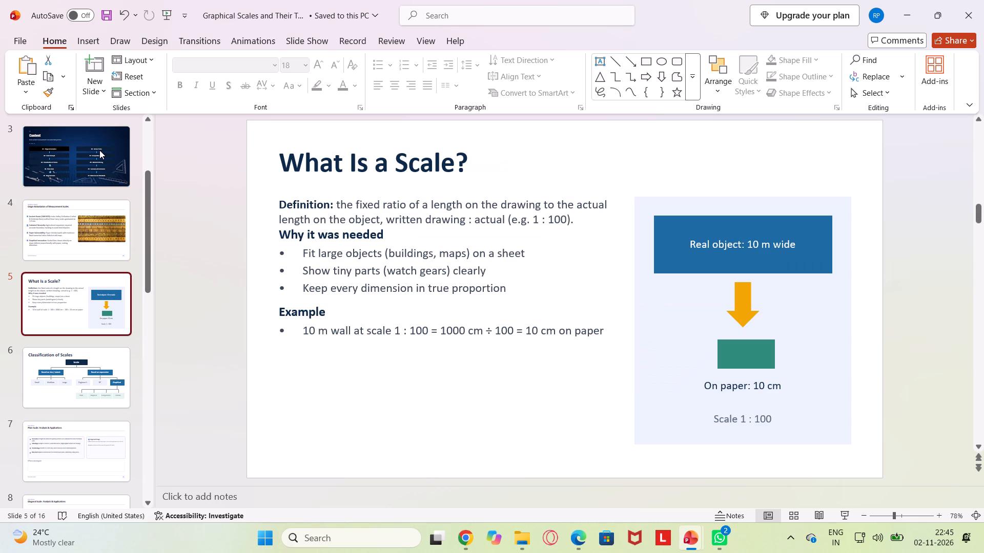
key("Down")
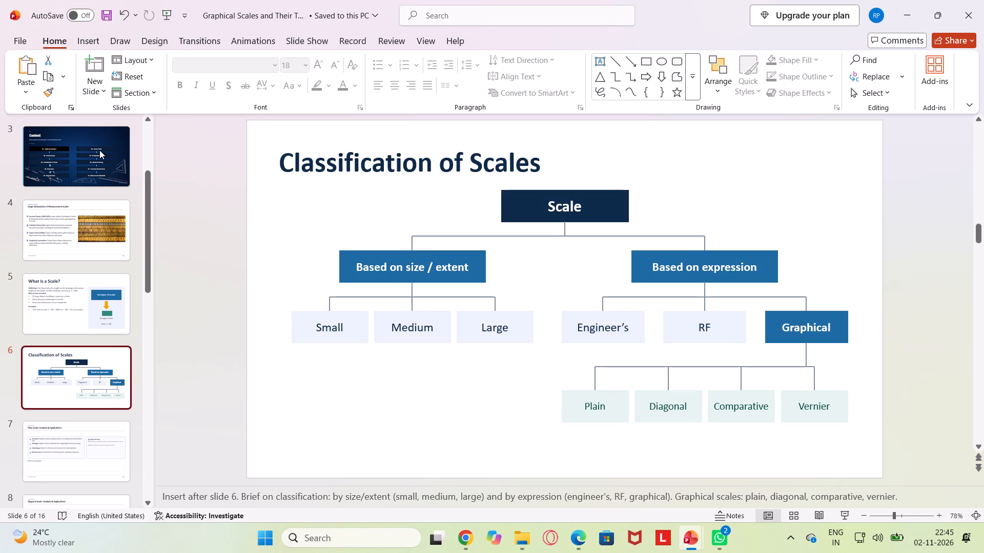
key("Down")
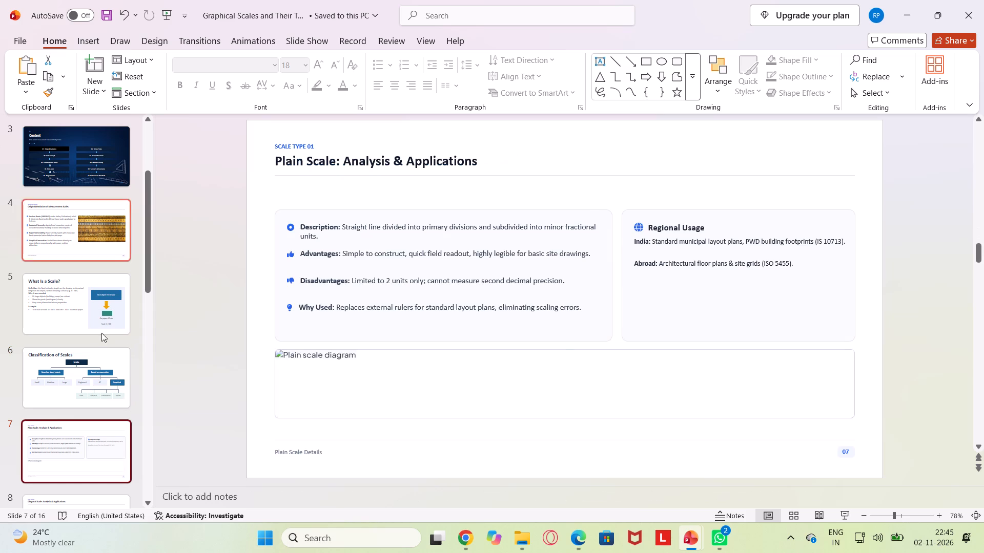
left_click(94, 347)
left_click(91, 357)
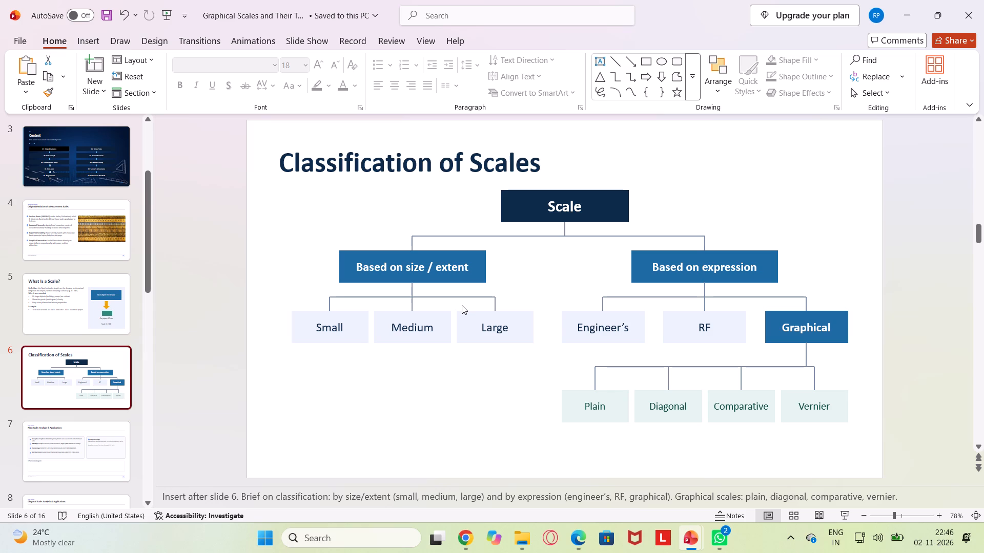
key("Right")
key("Right")
key("Down")
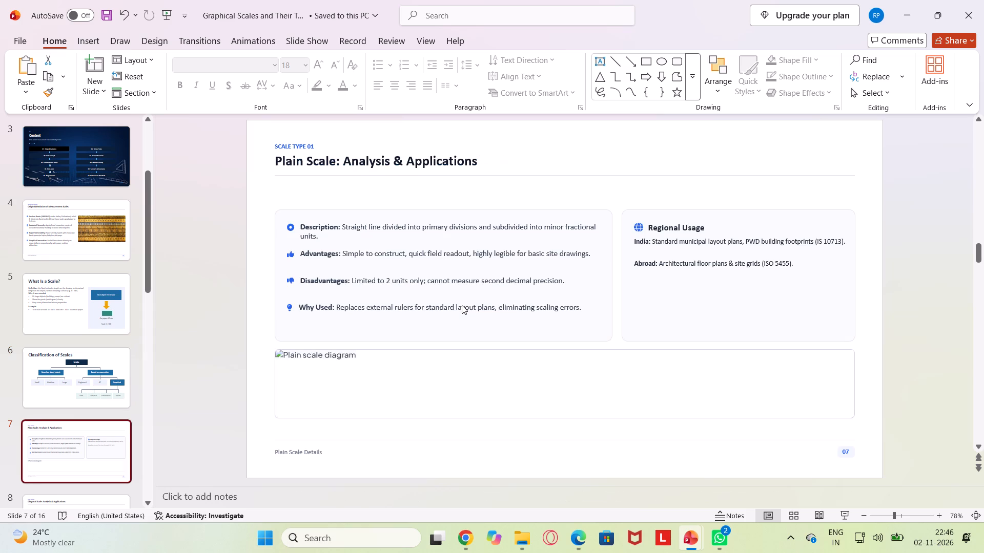
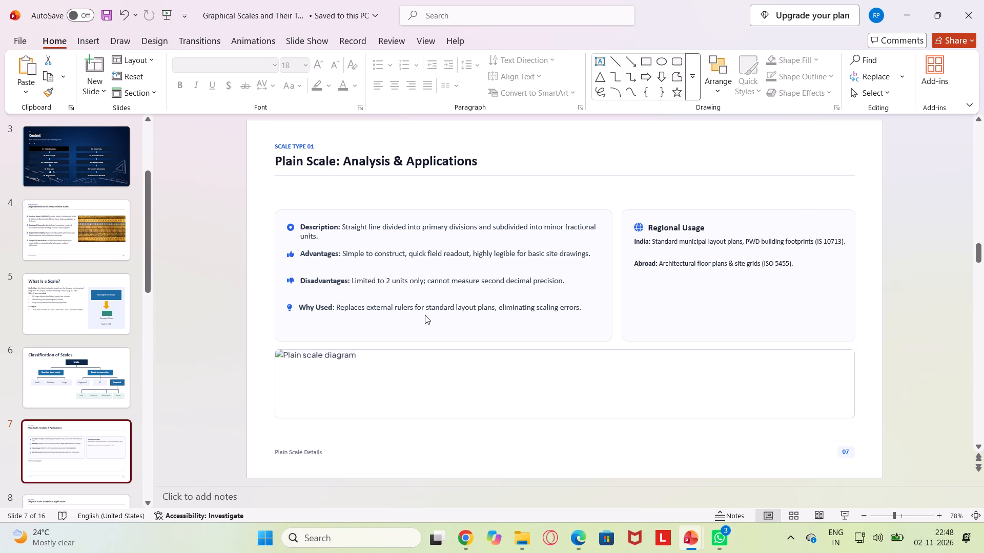
Close the Graphical Scale Presentation file that is open in Protected View.
key("alt+Tab")
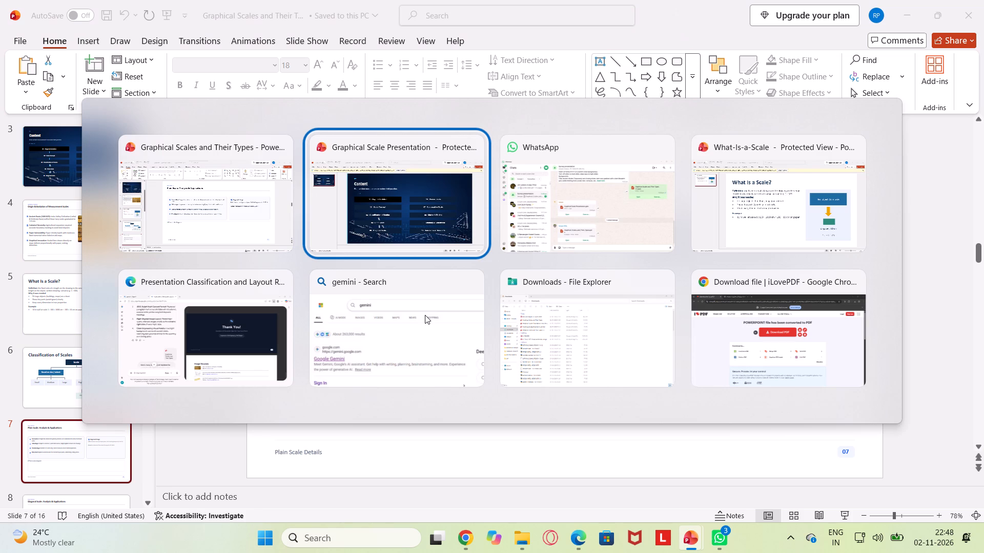
left_click(471, 141, "alt")
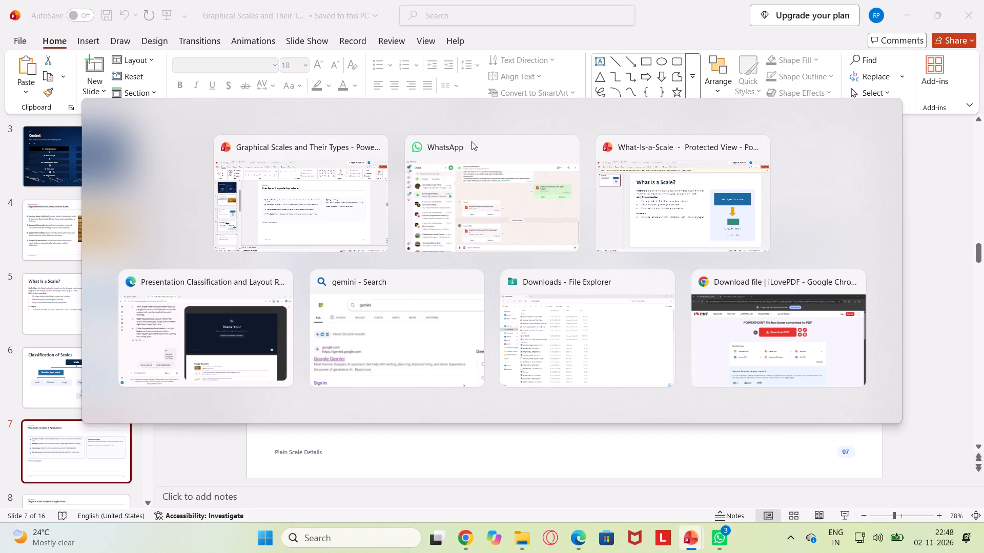
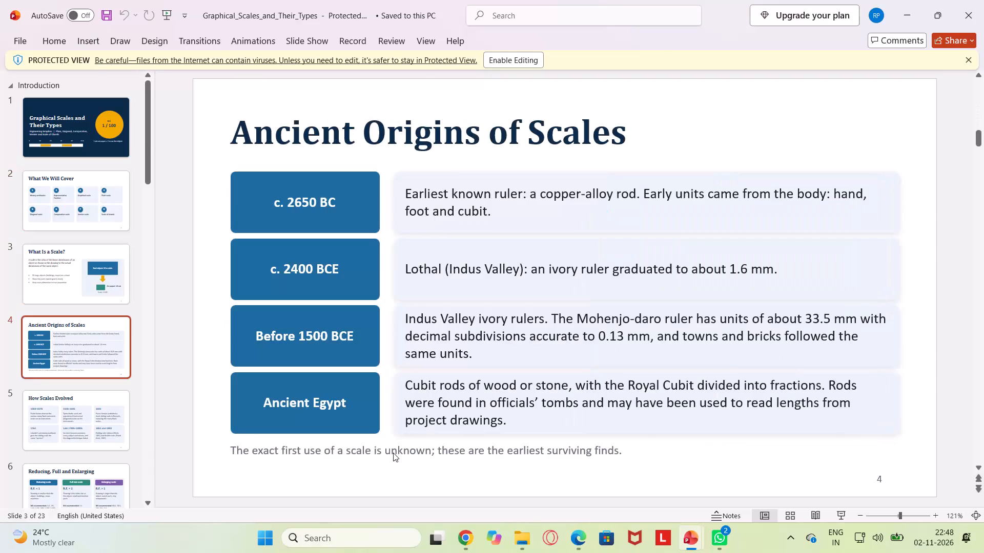
Find the Plain Scale slide, slide 11, in the protected Graphical_Scales_and_Their_Types file and copy it.
key("Right")
key("Right")
key("Right")
key("Right")
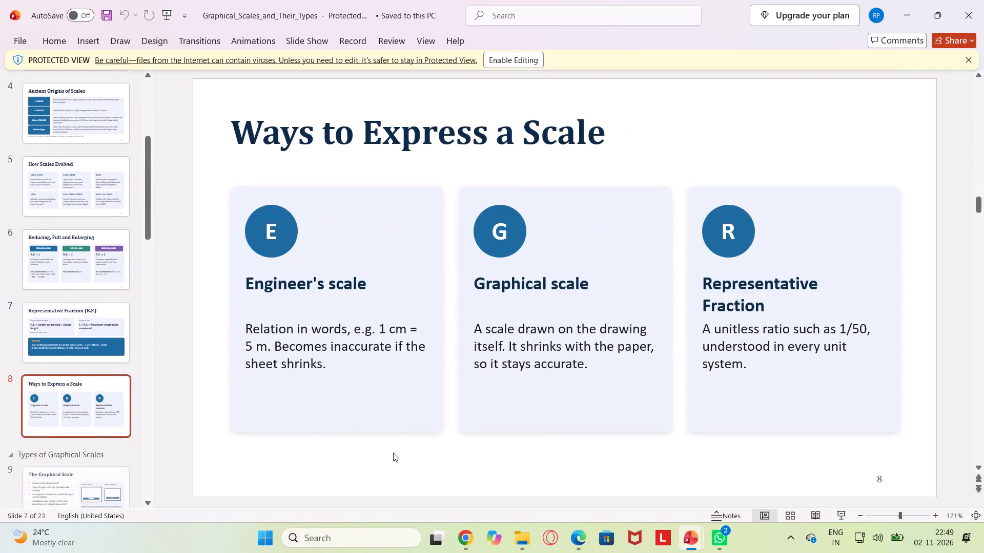
key("Right")
key("Right")
key("Right")
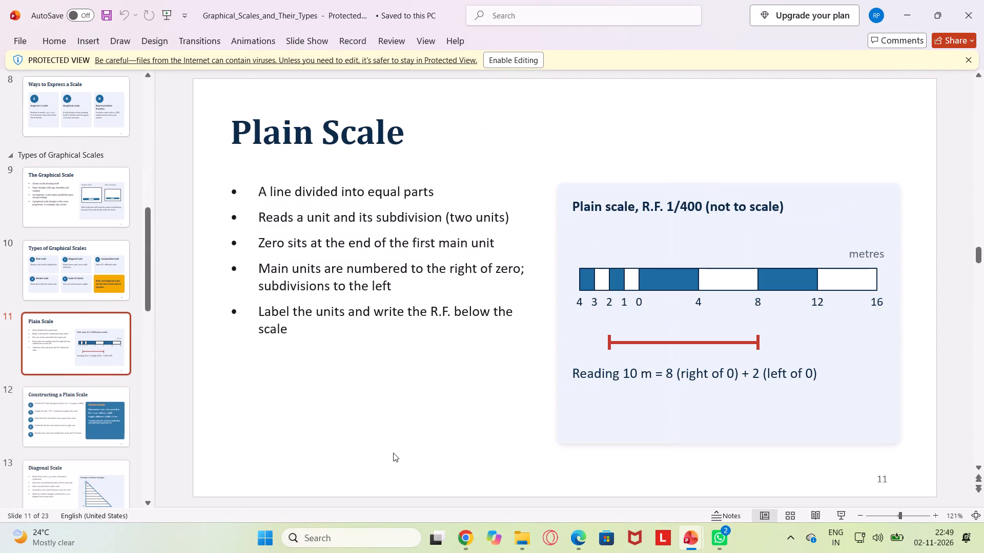
key("Right")
key("Left")
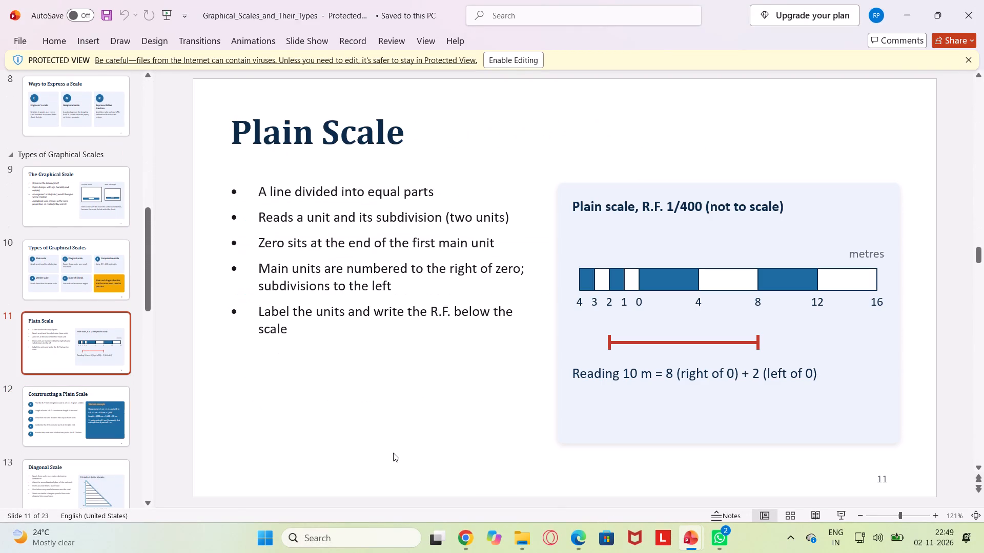
left_click(96, 347)
right_click(96, 347)
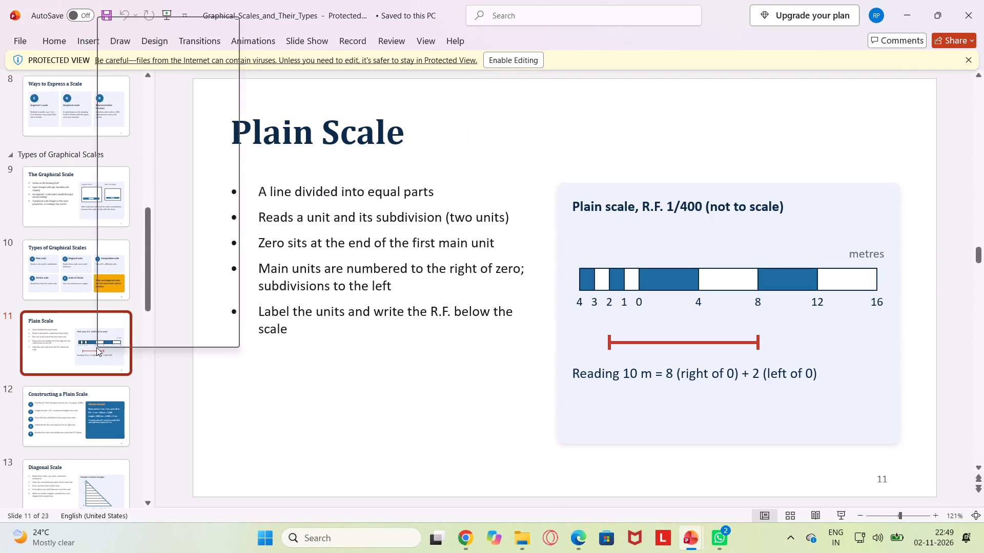
left_click(137, 67)
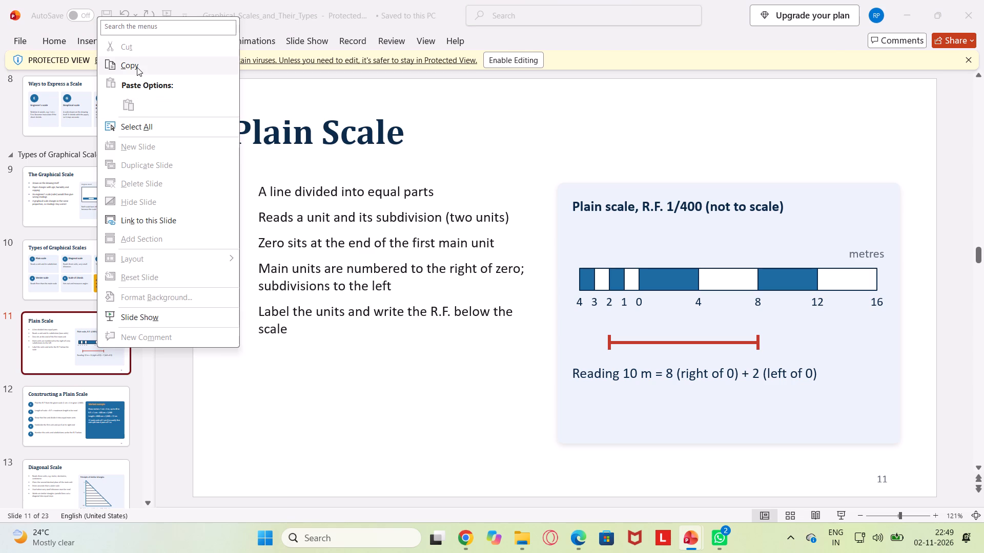
Switch to the Graphical Scales and Their Types presentation and delete its Plain Scale: Analysis & Applications slide.
key("alt+Tab")
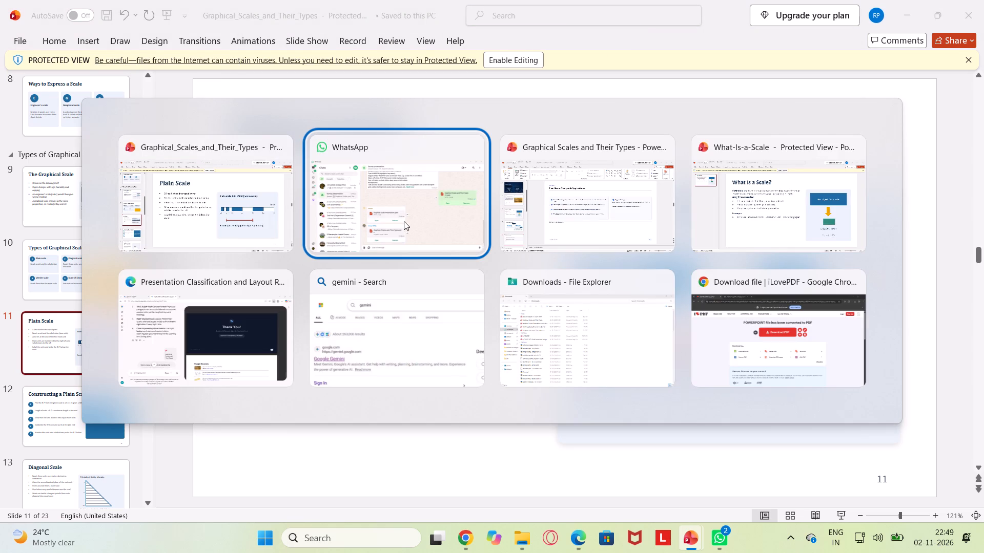
key("alt+Tab")
left_click(335, 247)
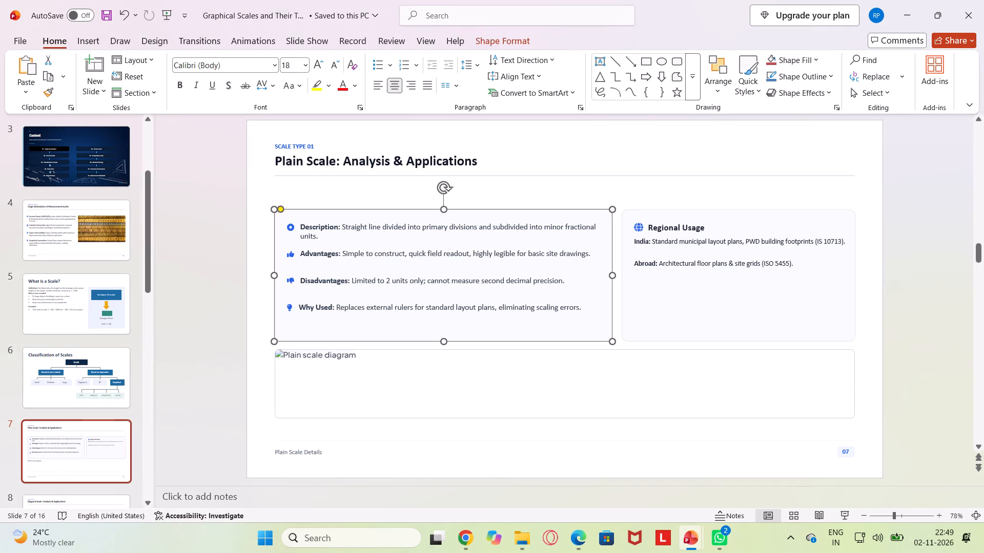
key("Delete")
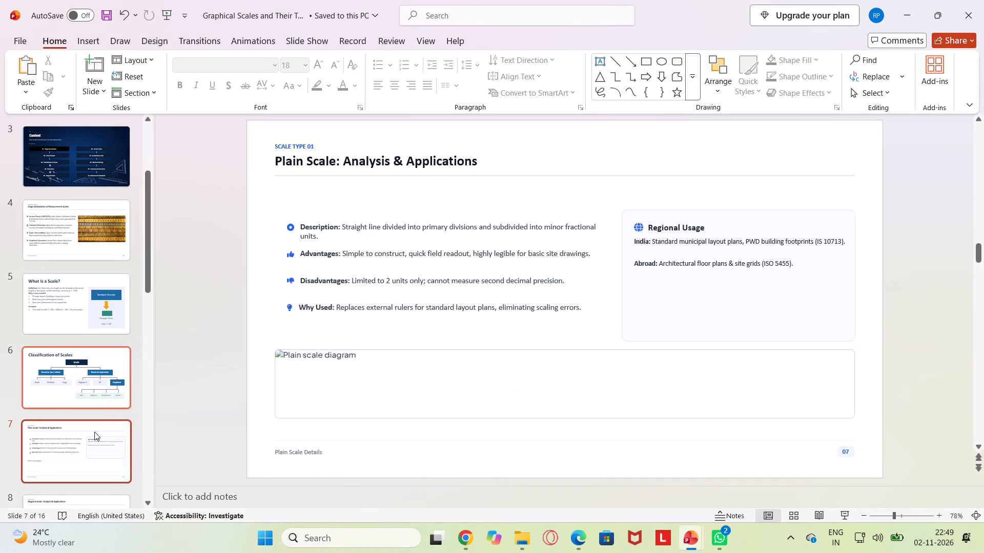
left_click(80, 451)
key("Delete")
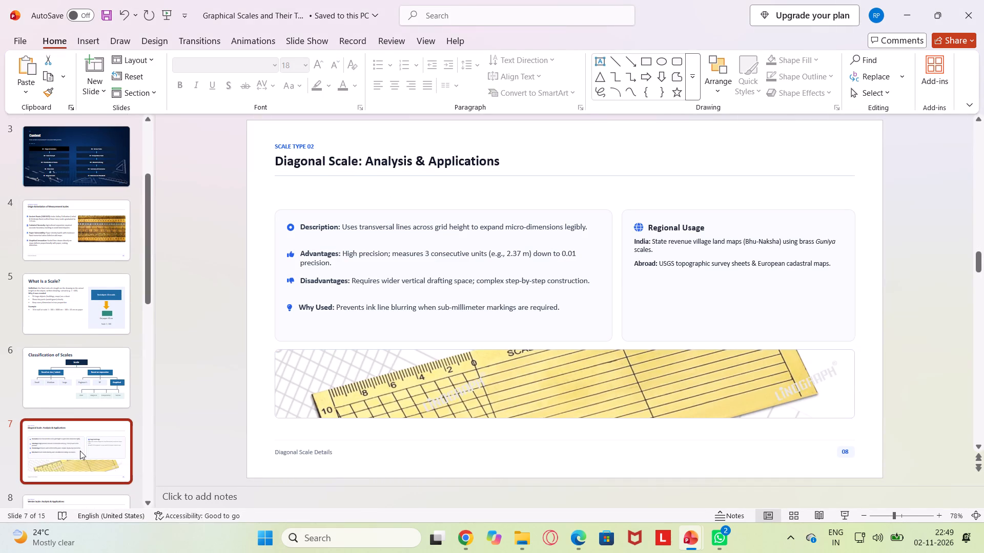
Insert a blank slide and place it between Classification of Scales and Diagonal Scale: Analysis & Applications as slide 7.
left_click(95, 74)
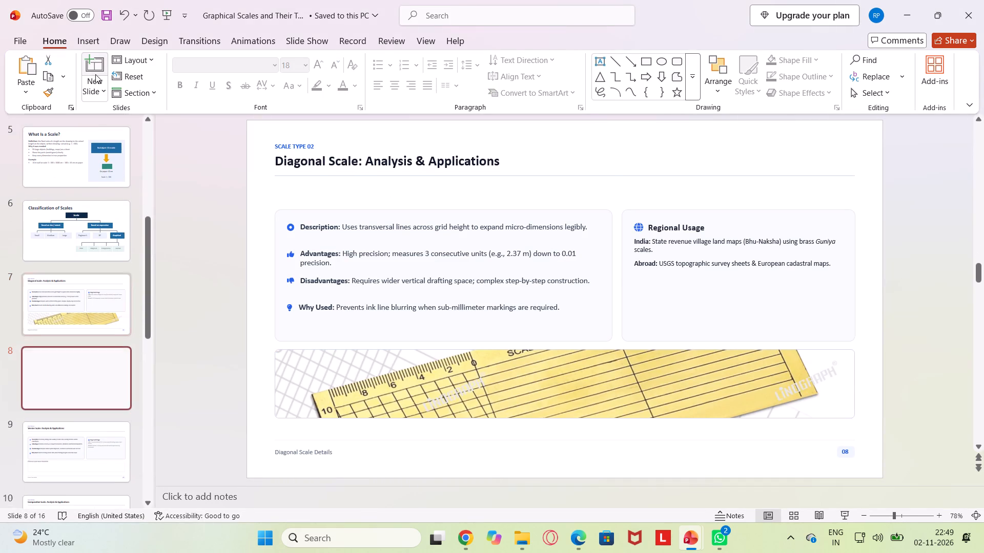
left_click_drag(104, 369, 100, 285)
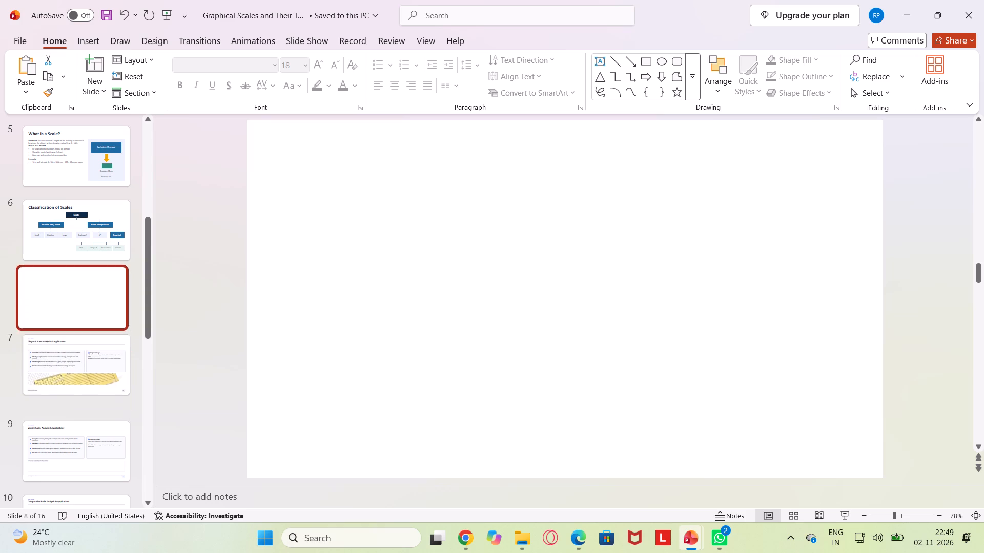
left_click_drag(100, 285, 100, 282)
left_click(441, 278)
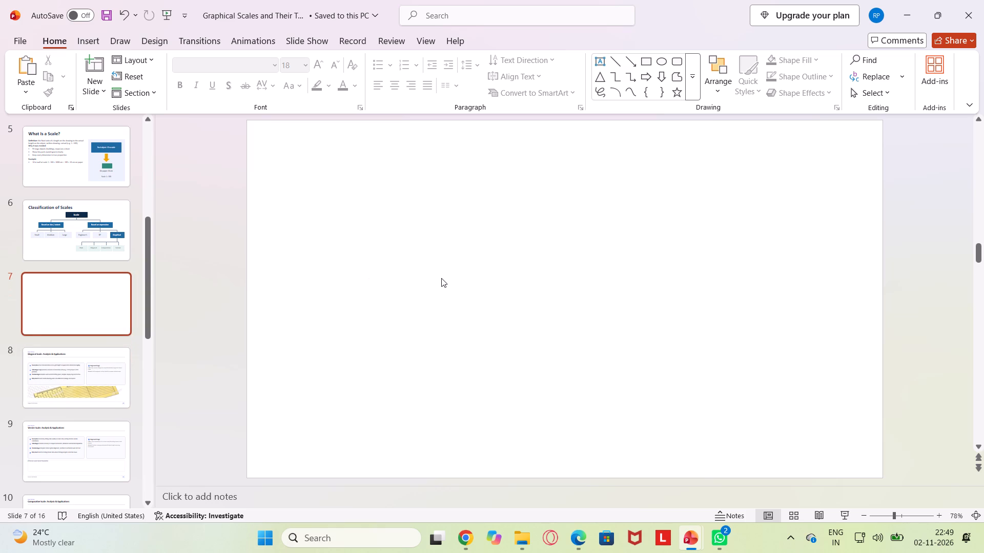
Paste the copied Plain Scale slide and move it ahead of the blank slide so that it is slide 7.
key("ctrl+v")
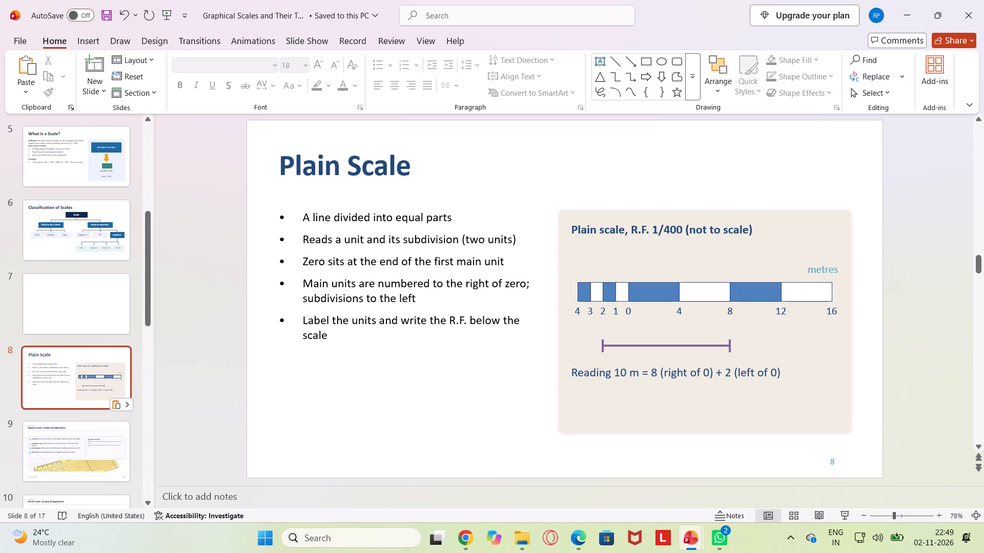
left_click_drag(73, 368, 71, 287)
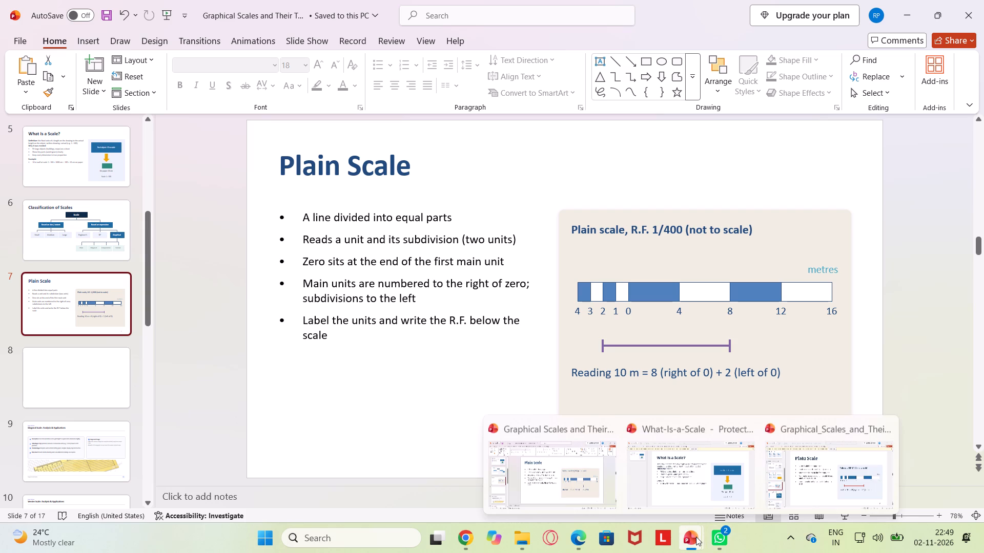
Copy the Constructing a Plain Scale slide from the Graphical_Scales_and_Their_Types deck and place it as slide 8, directly after Plain Scale.
left_click(815, 464)
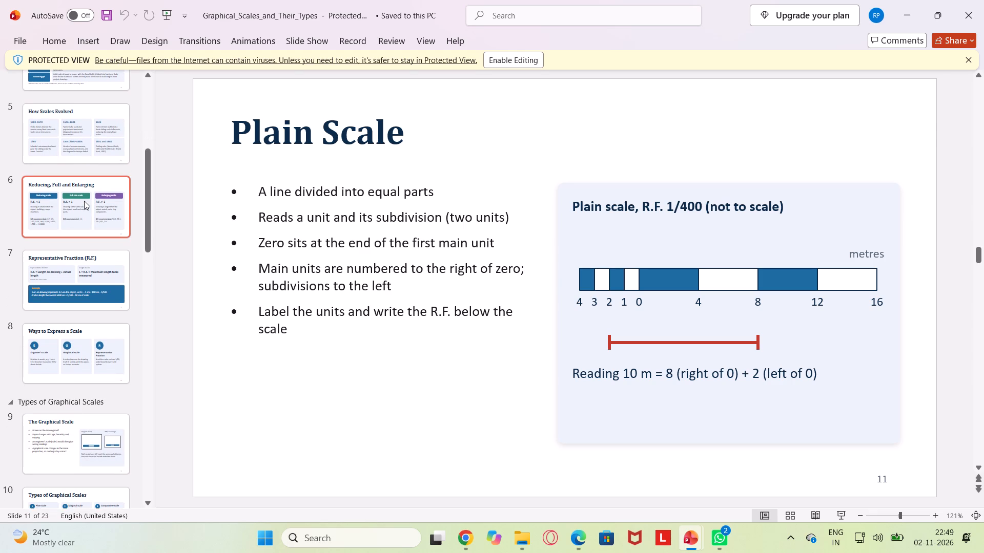
scroll(84, 201, "down", 1)
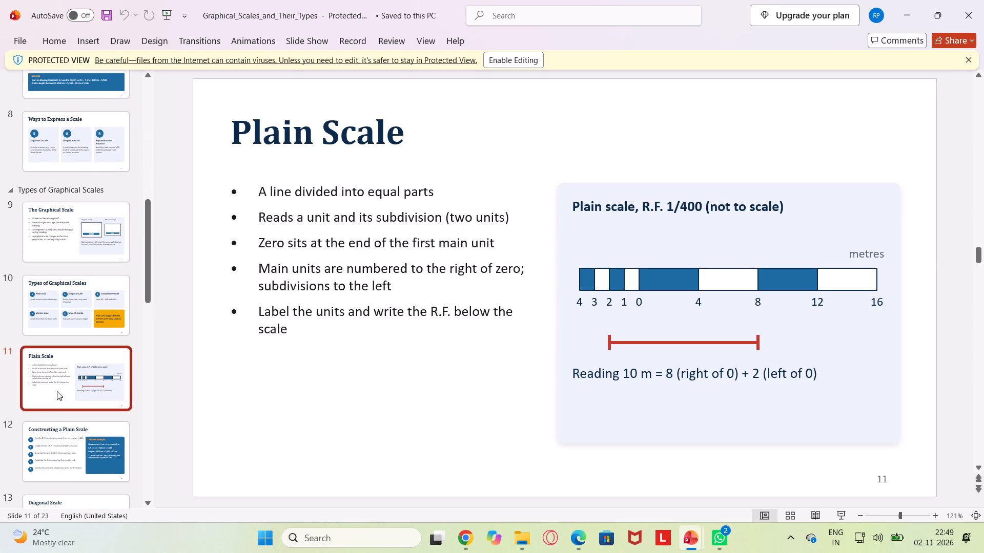
double_click(54, 449)
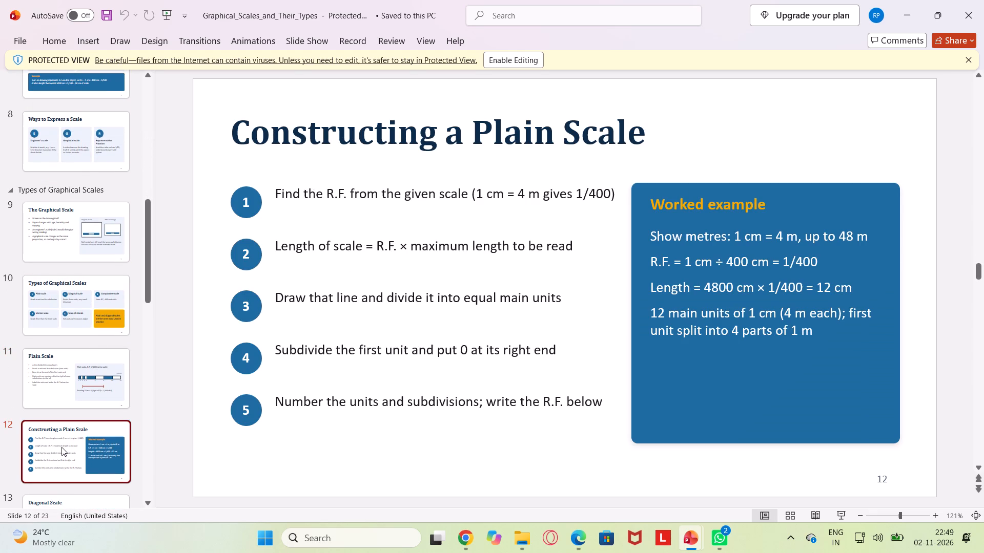
left_click(63, 446)
right_click(63, 446)
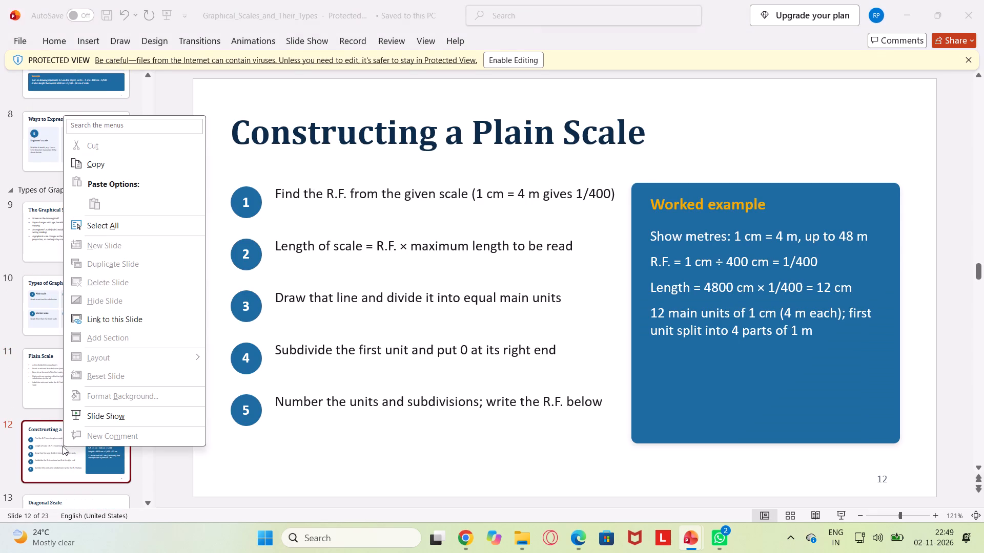
left_click(165, 162)
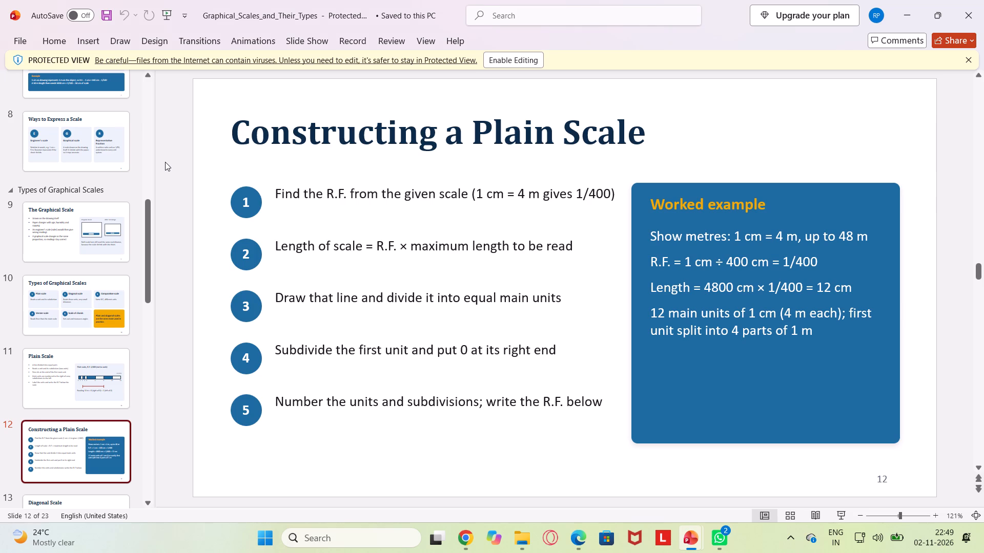
key("alt+Tab")
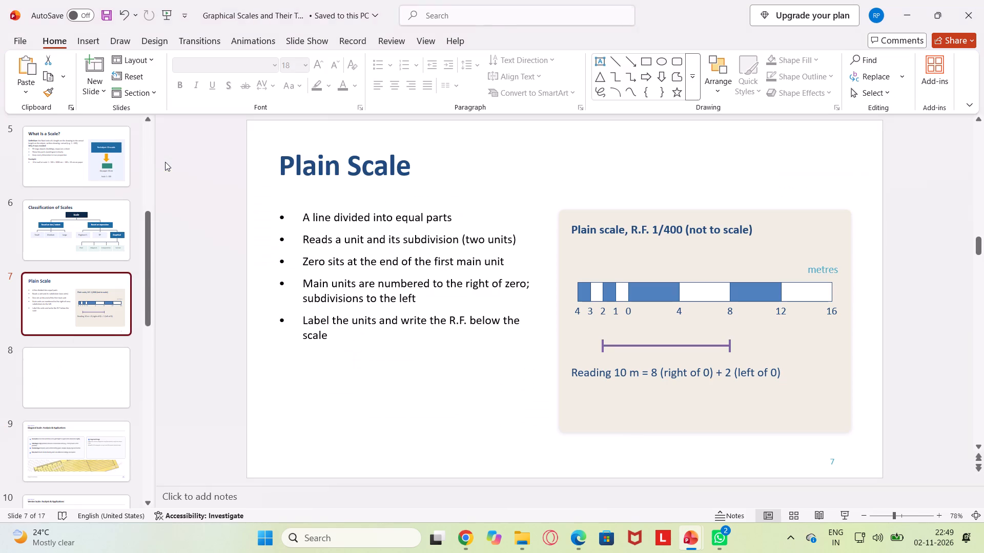
left_click(78, 358)
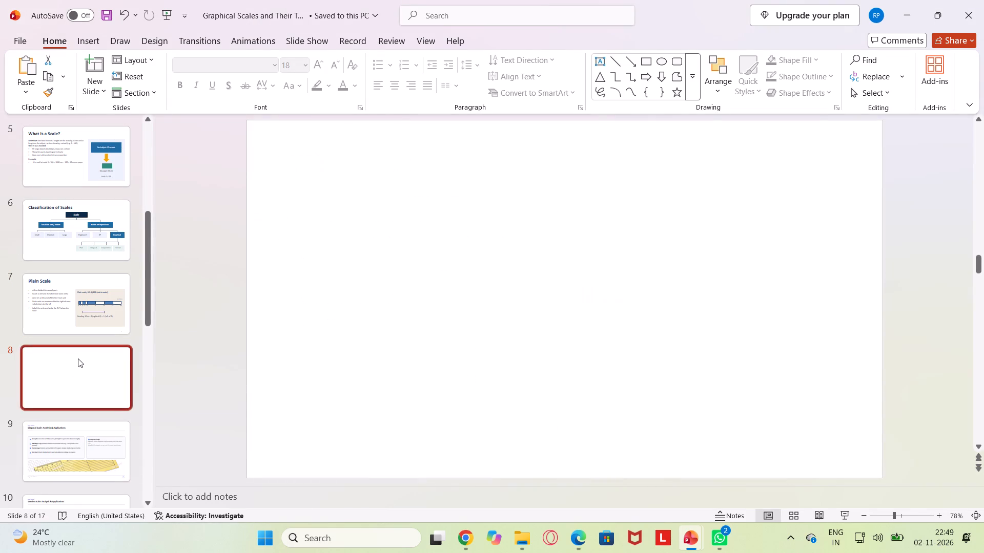
key("ctrl+v")
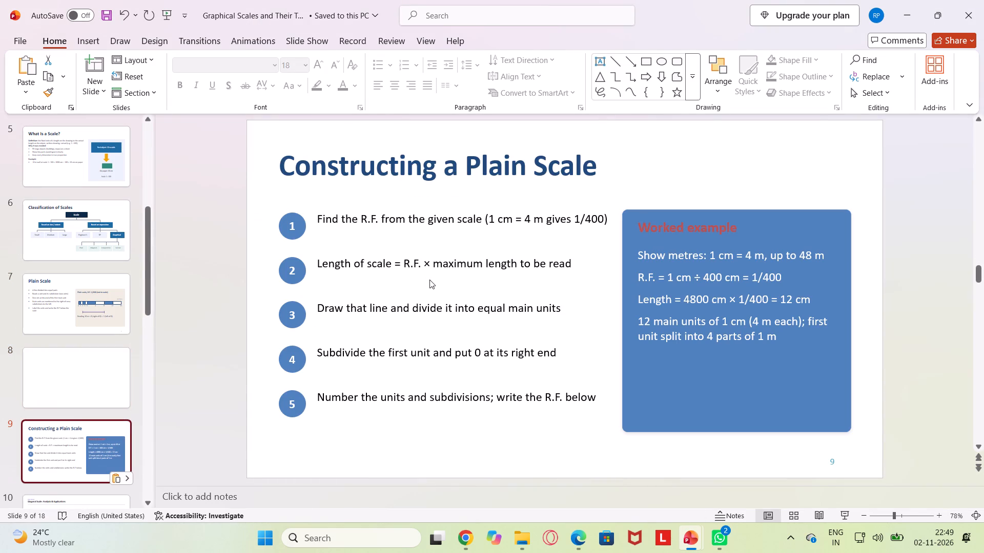
left_click_drag(47, 430, 49, 391)
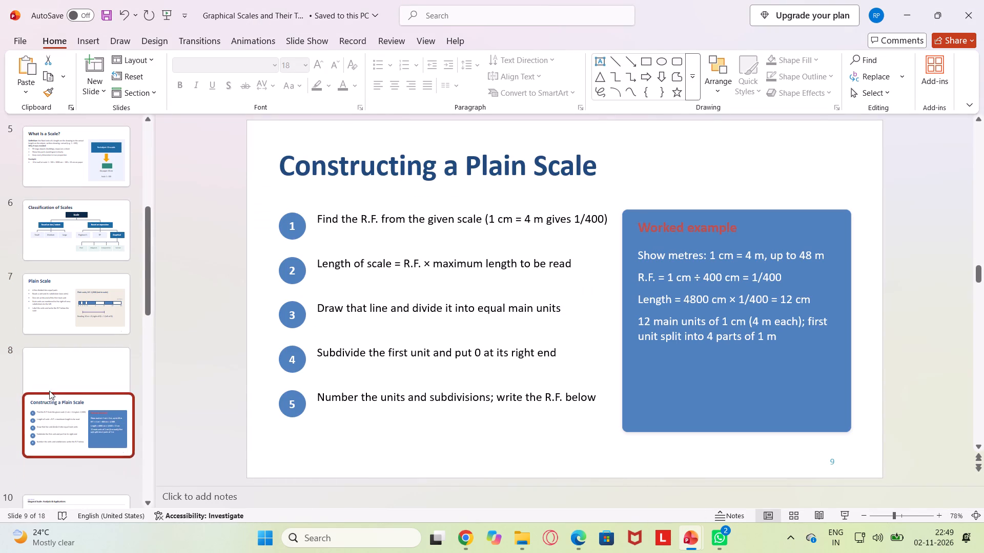
left_click_drag(49, 391, 54, 356)
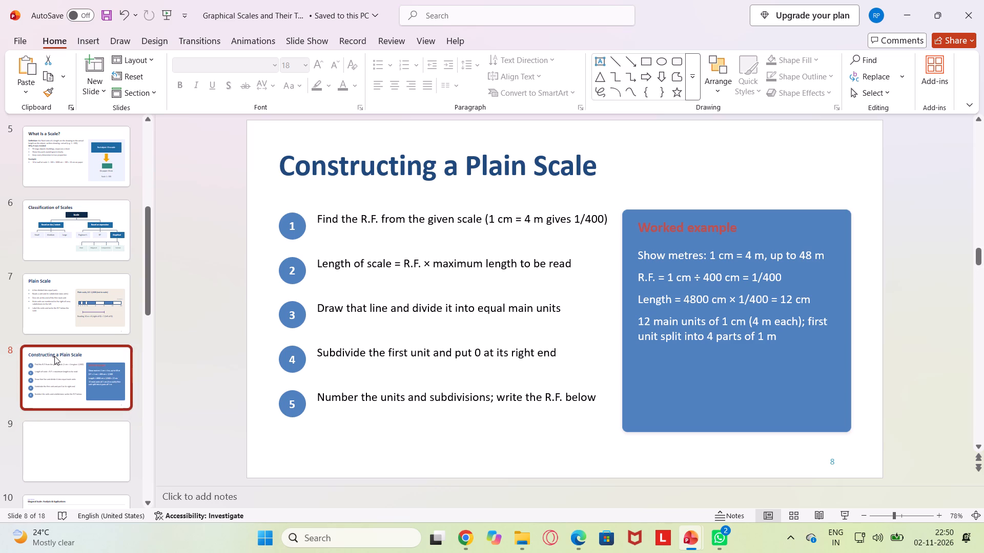
left_click(57, 313)
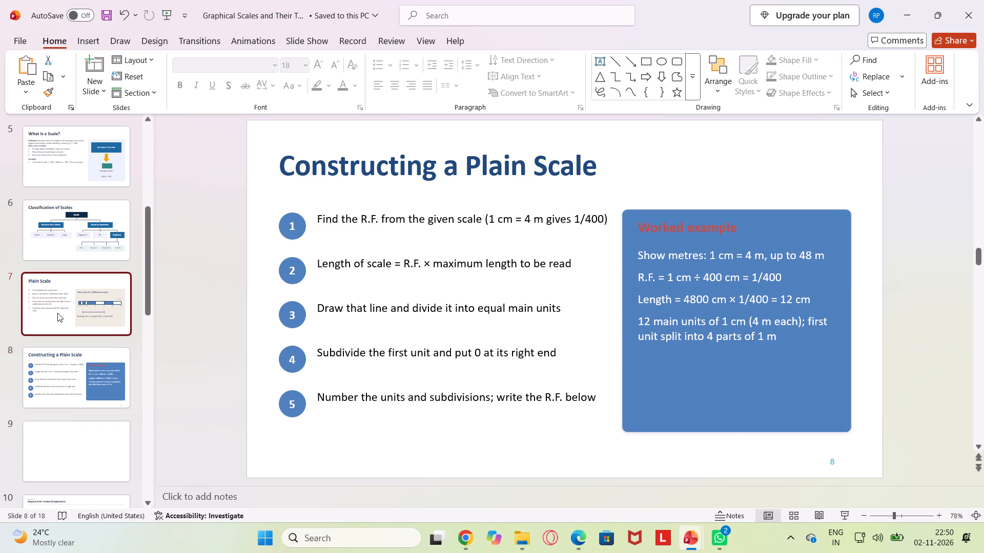
left_click(69, 350)
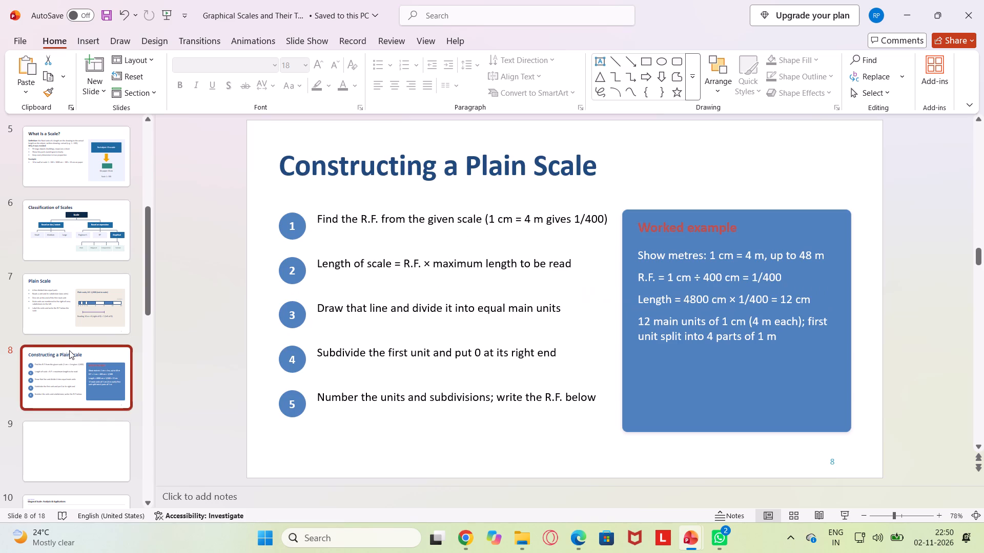
Copy the Diagonal Scale slide from the source deck and place it as slide 9, between Constructing a Plain Scale and the blank slide.
left_click(86, 445)
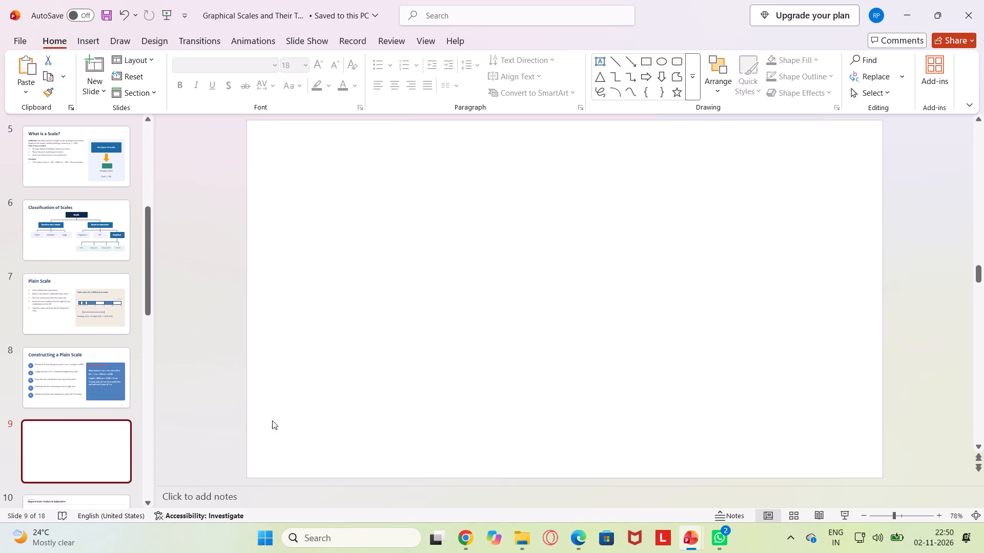
key("alt+Tab")
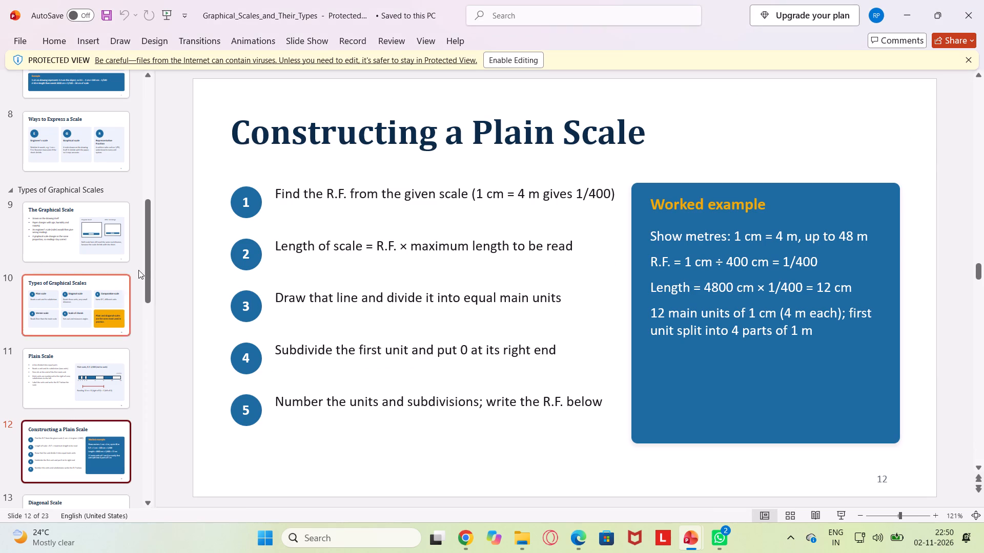
left_click_drag(145, 263, 150, 327)
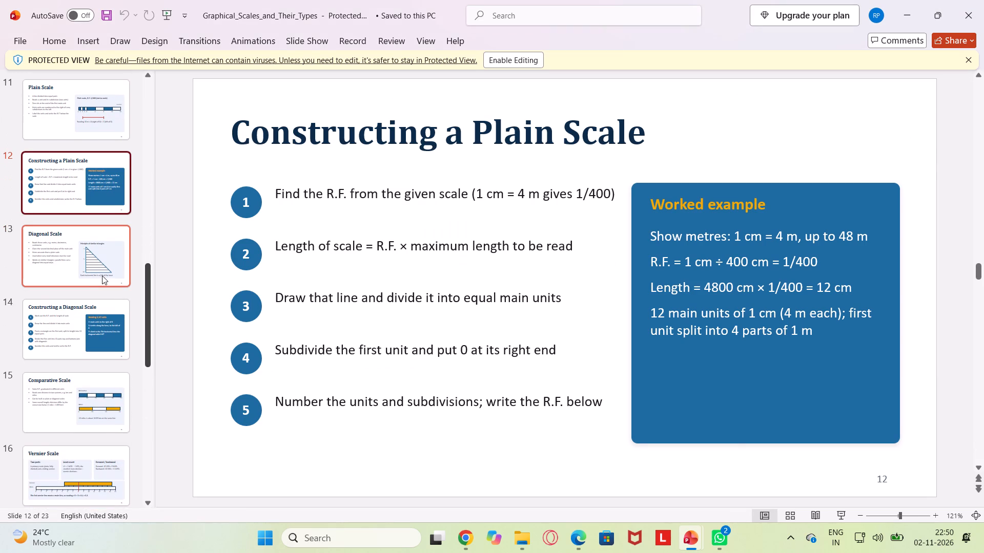
left_click(102, 275)
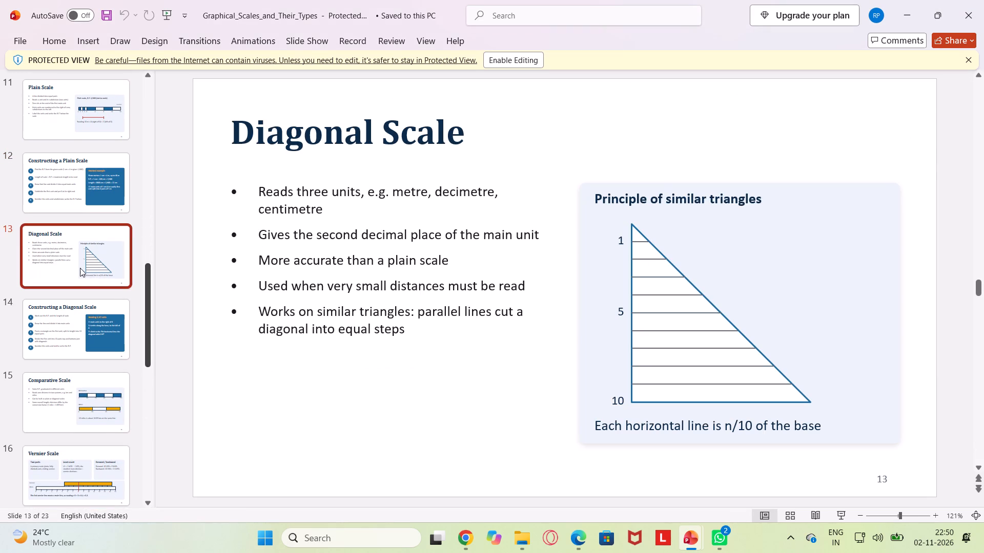
right_click(81, 268)
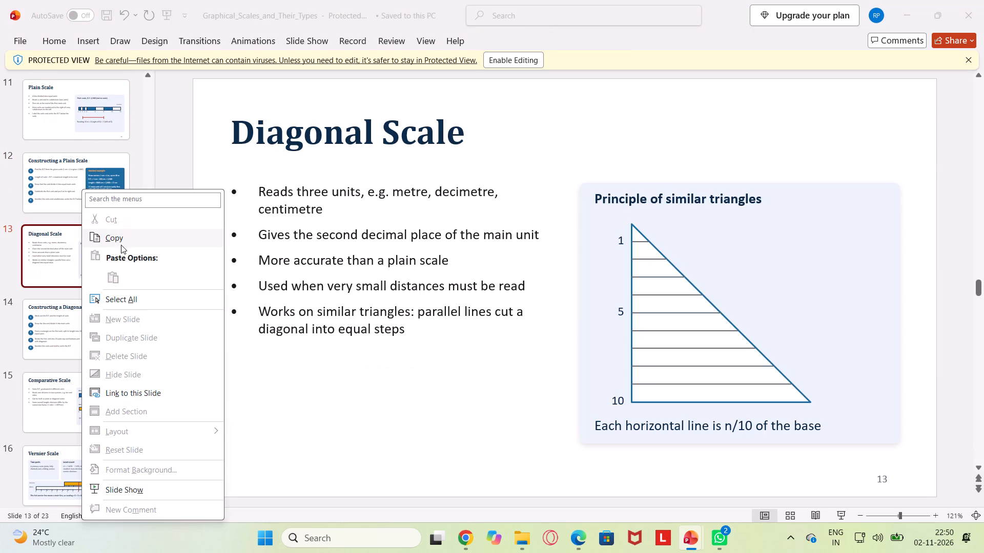
left_click(122, 239)
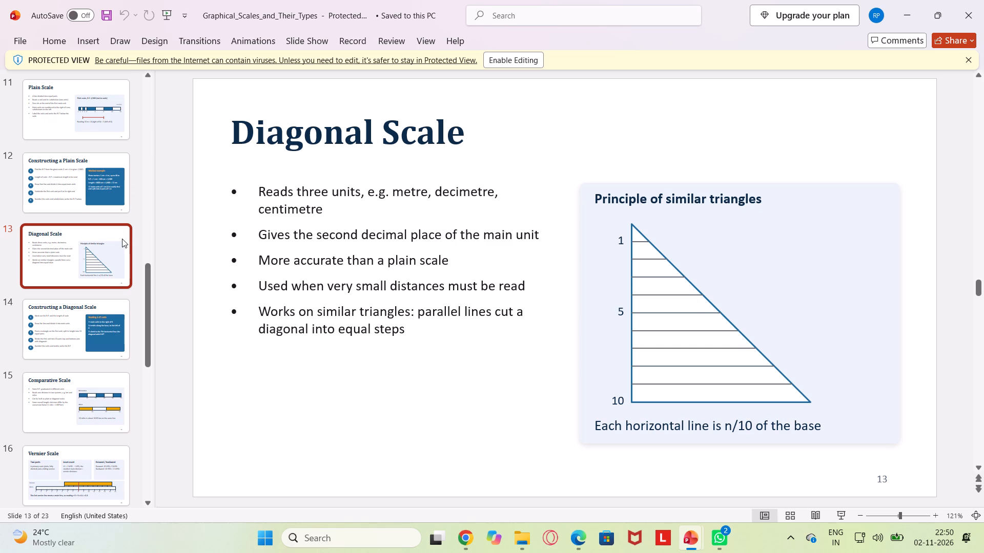
key("alt+Tab")
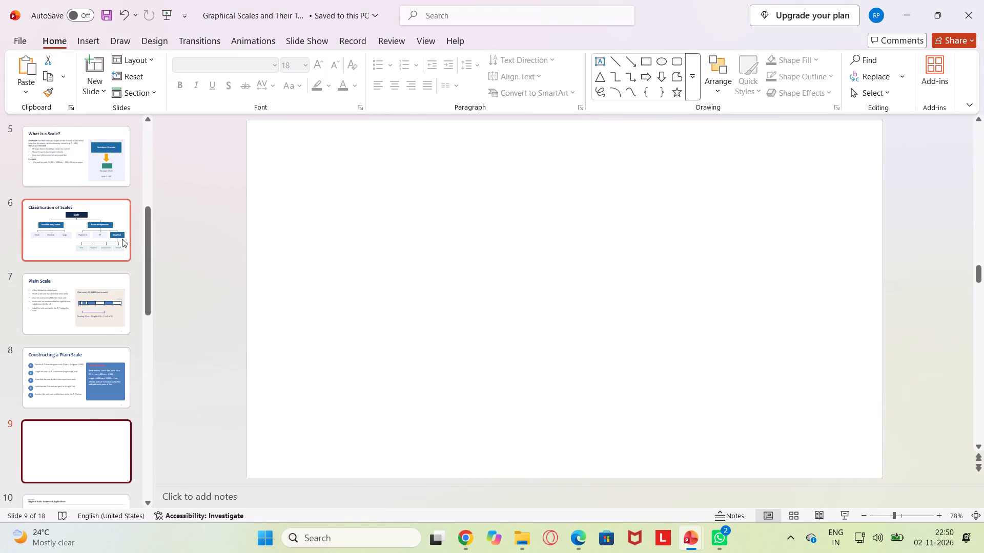
left_click(430, 332)
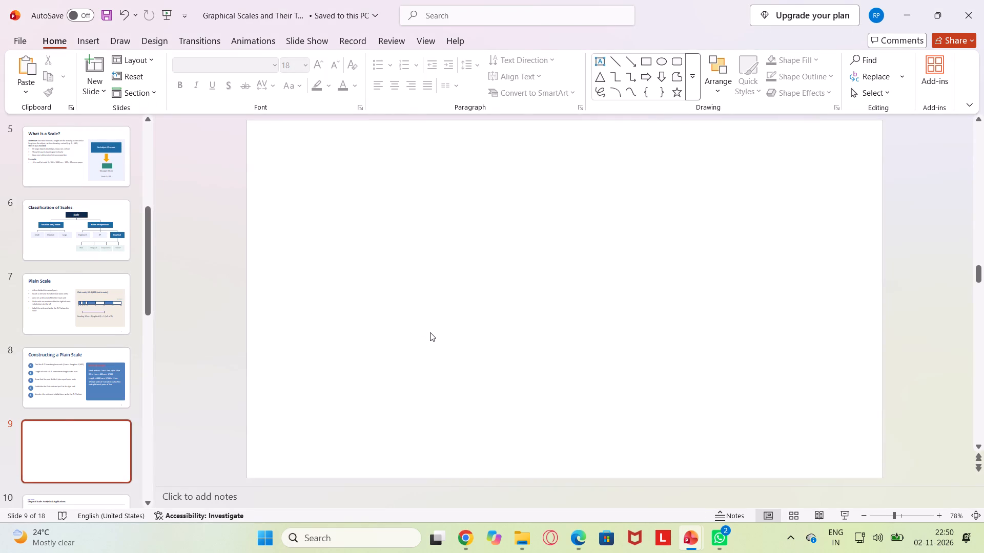
key("ctrl+v")
left_click_drag(69, 361, 80, 302)
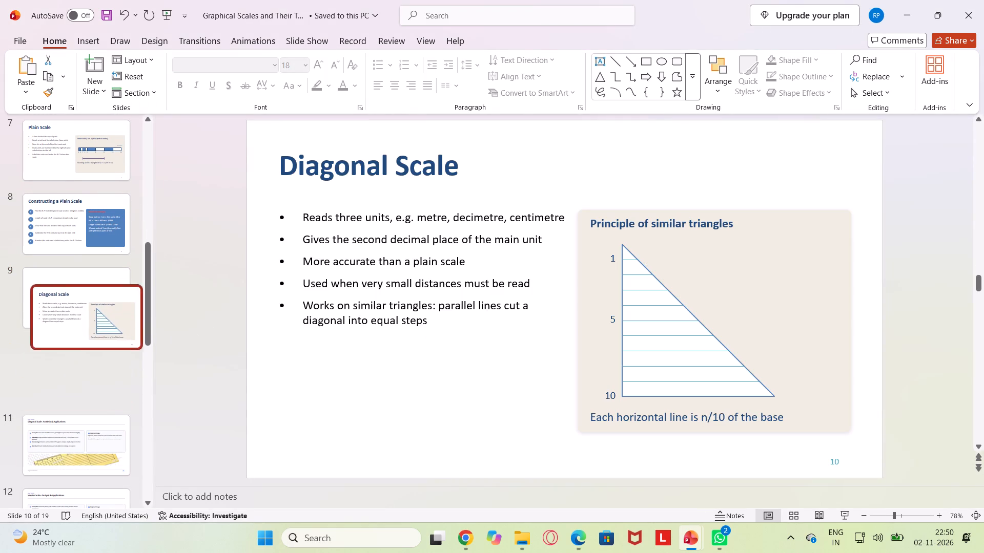
left_click_drag(80, 302, 82, 291)
left_click_drag(60, 386, 52, 293)
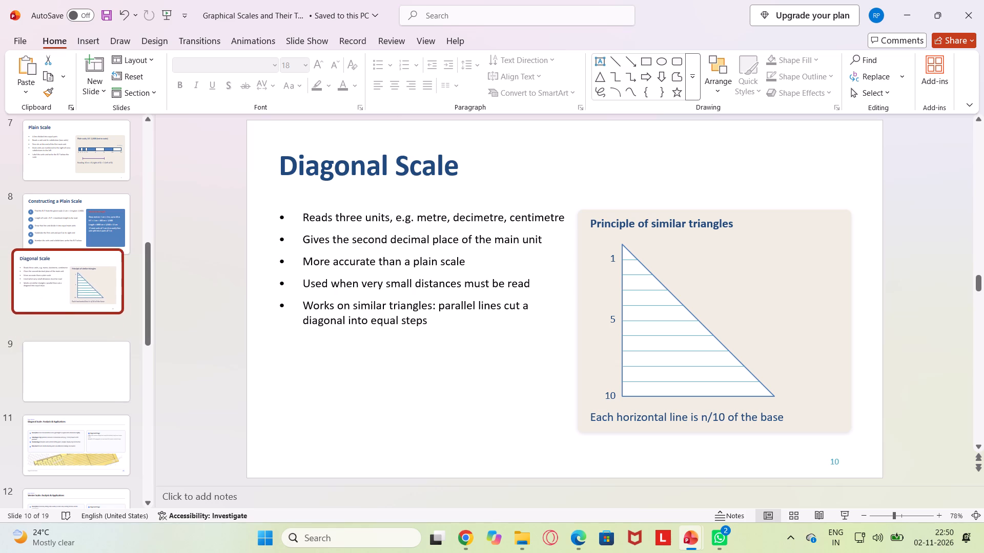
left_click_drag(52, 293, 52, 296)
Copy the Constructing a Diagonal Scale slide from the source deck and place it as slide 10, ahead of the blank slide.
key("alt+Tab")
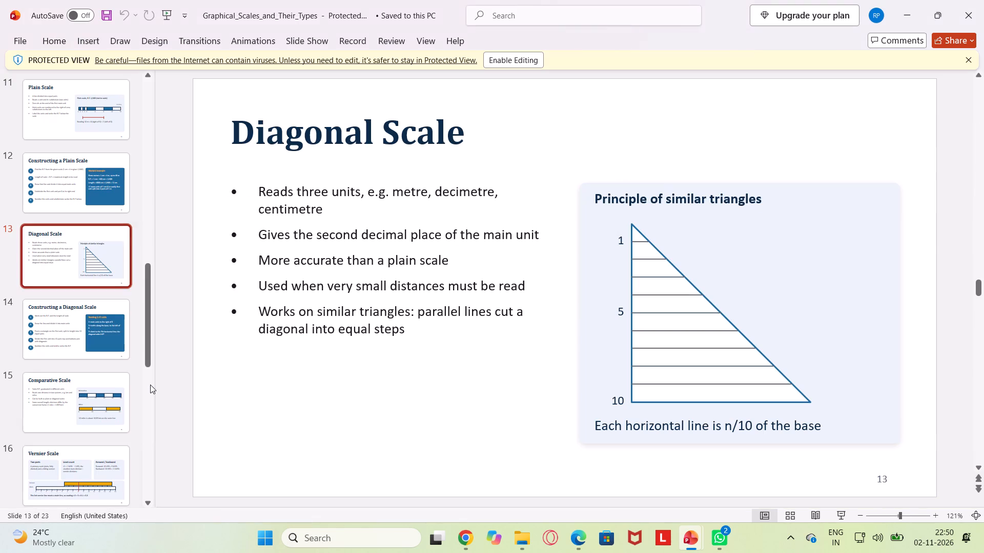
left_click(84, 330)
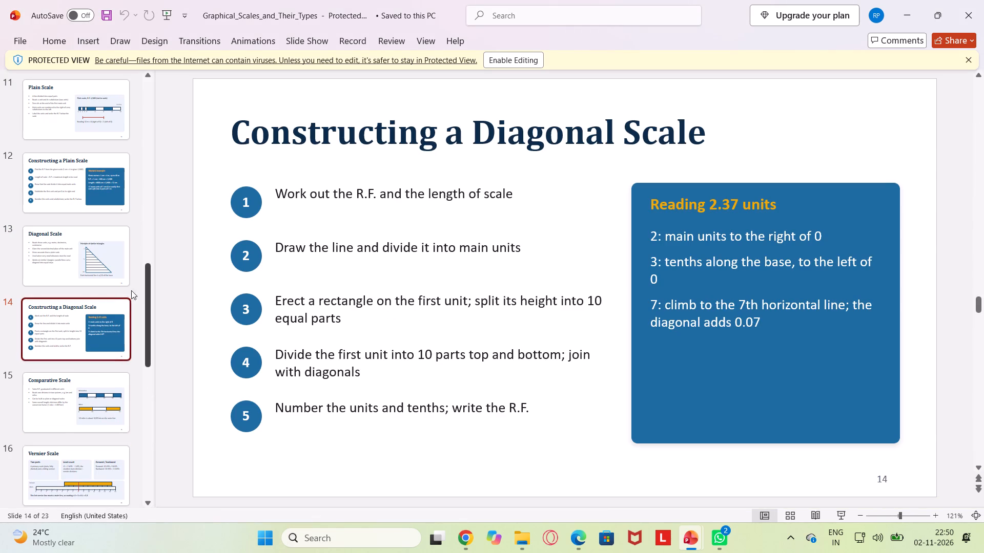
right_click(80, 319)
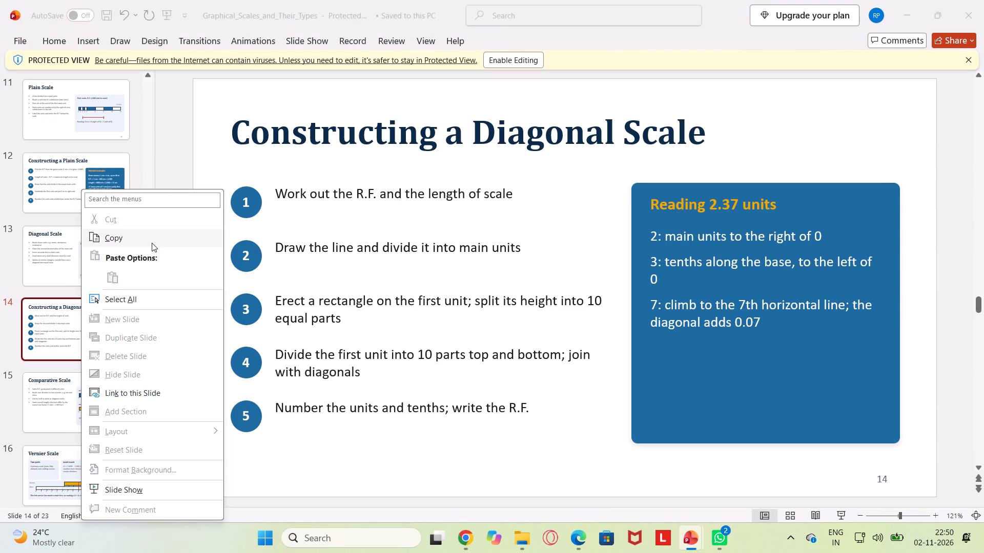
left_click(152, 243)
key("alt+Tab")
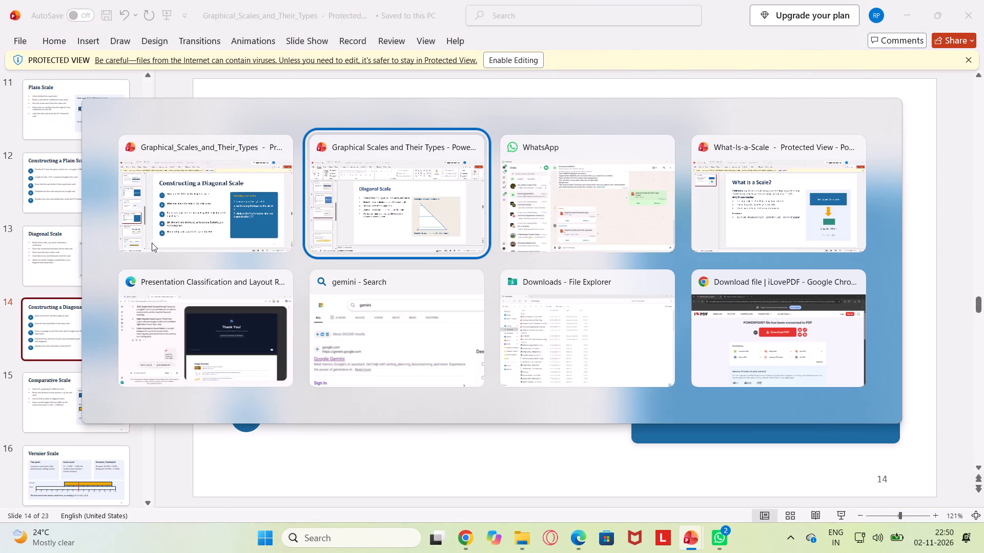
left_click(67, 370)
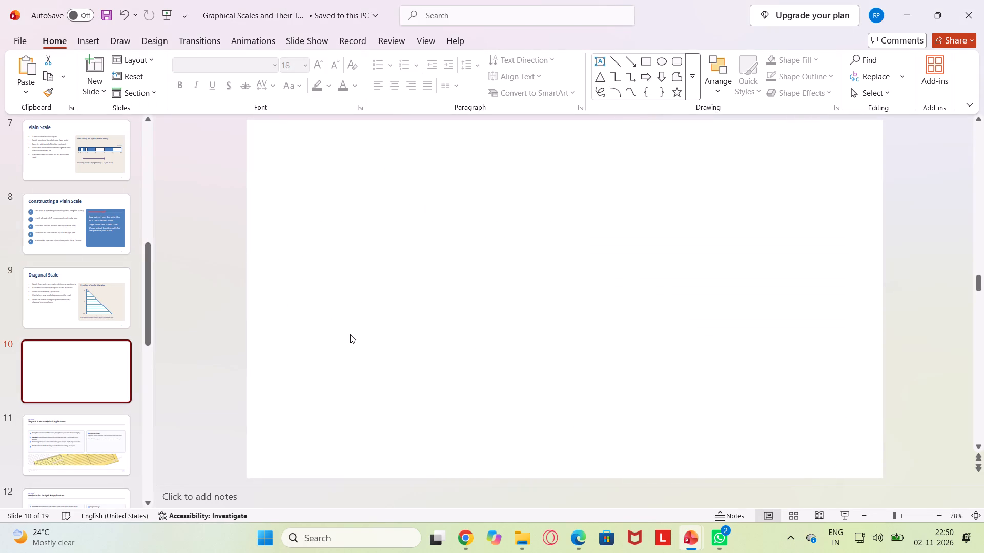
left_click(350, 334)
key("ctrl+v")
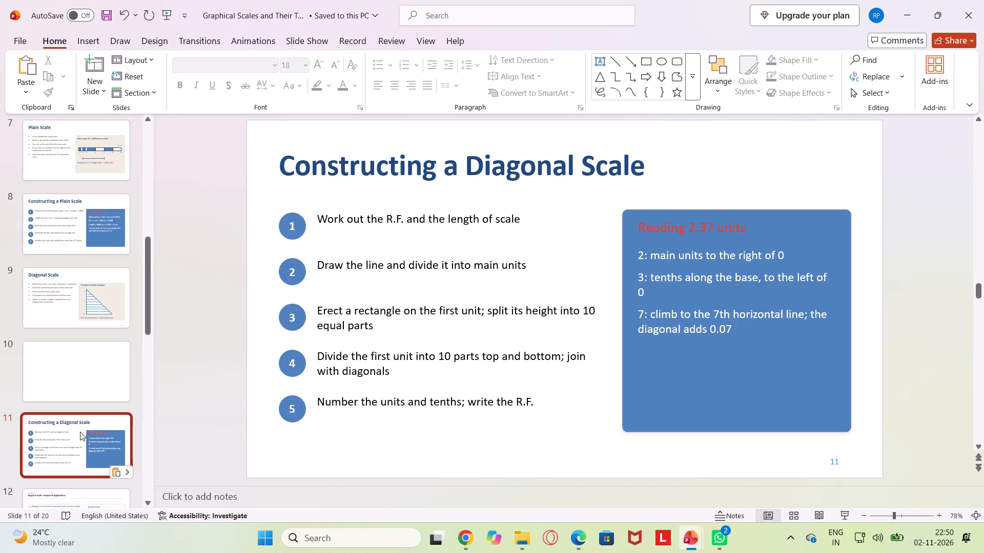
left_click_drag(78, 430, 76, 335)
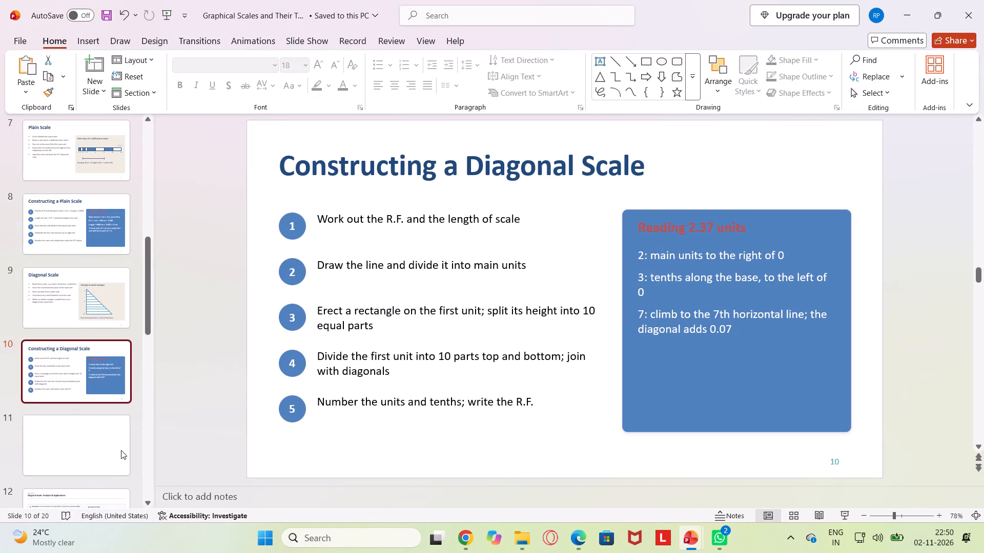
Copy the Comparative Scale slide from the Graphical_Scales_and_Their_Types deck and place it as slide 11, ahead of the blank slide.
key("alt+Tab")
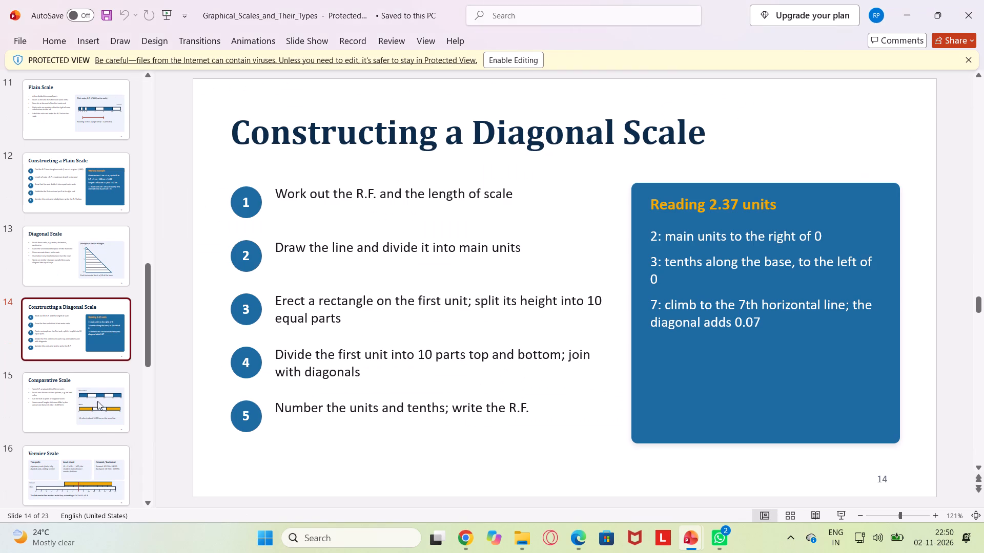
left_click(69, 397)
right_click(69, 397)
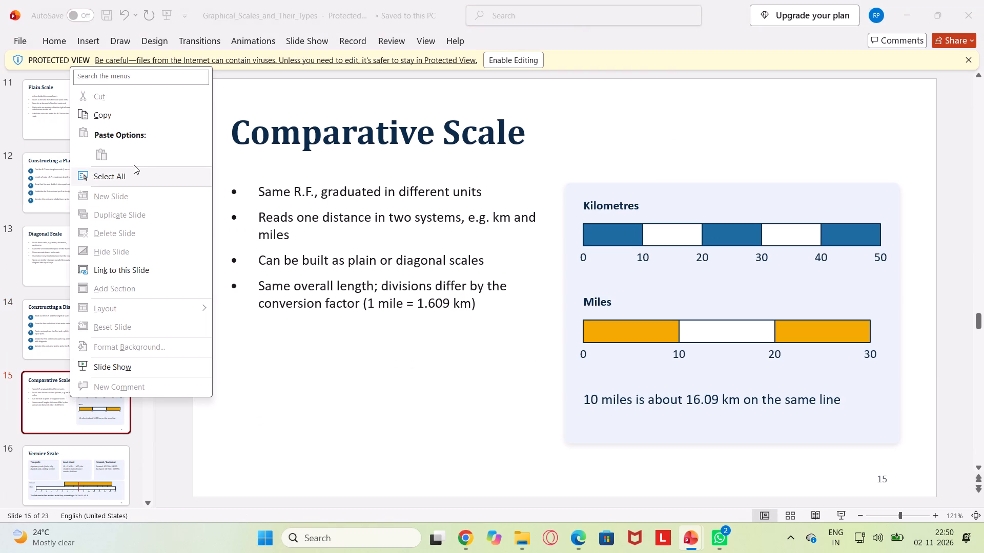
left_click(125, 112)
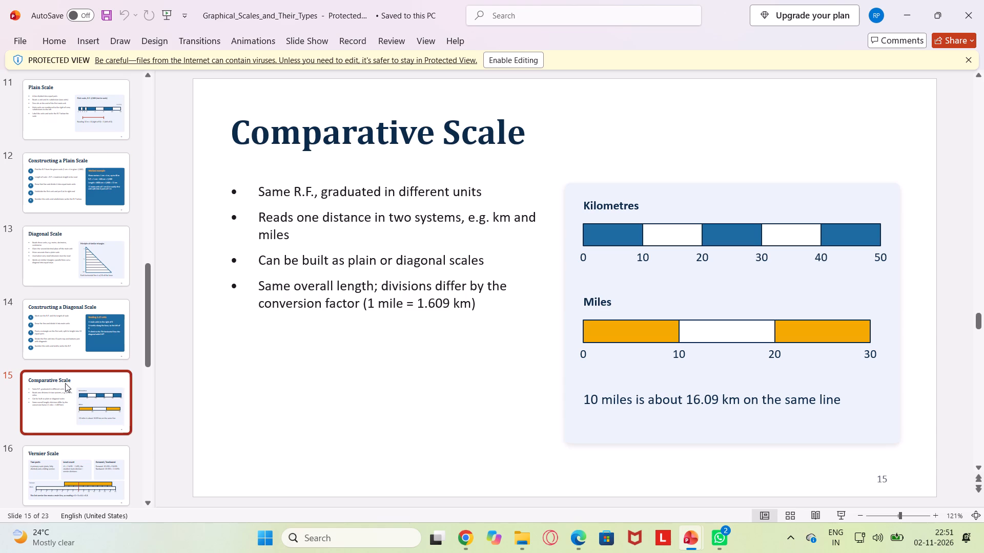
right_click(70, 398)
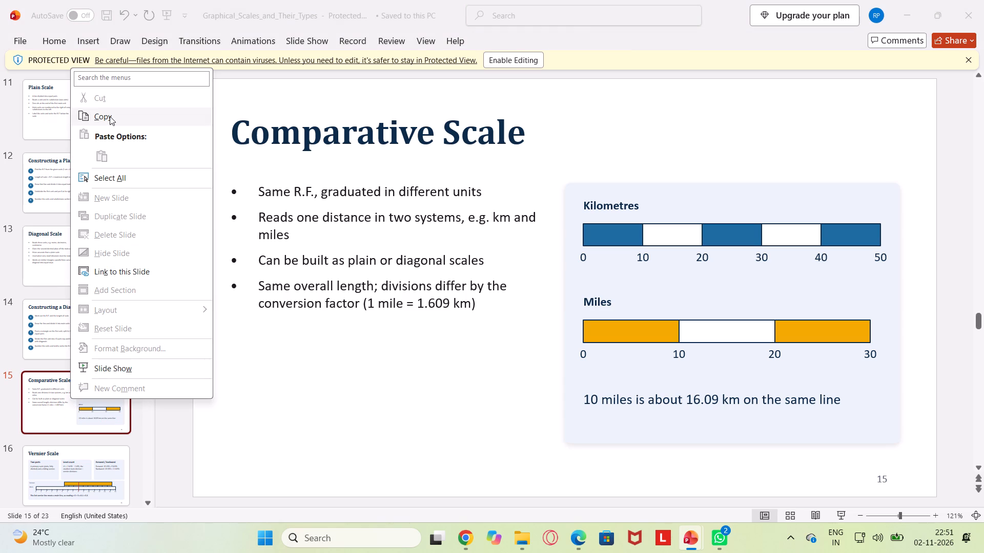
left_click(110, 116)
key("alt+Tab")
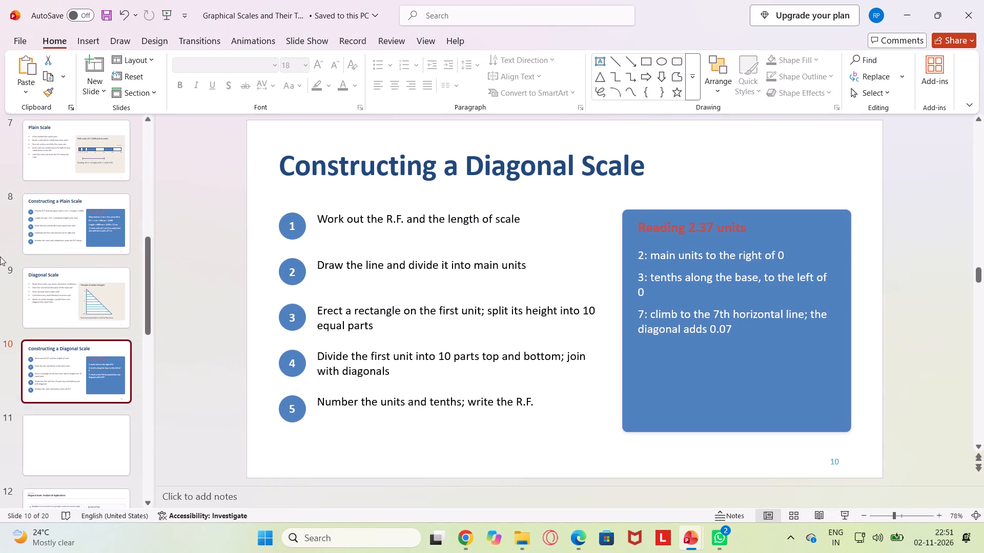
left_click(60, 439)
left_click(383, 334)
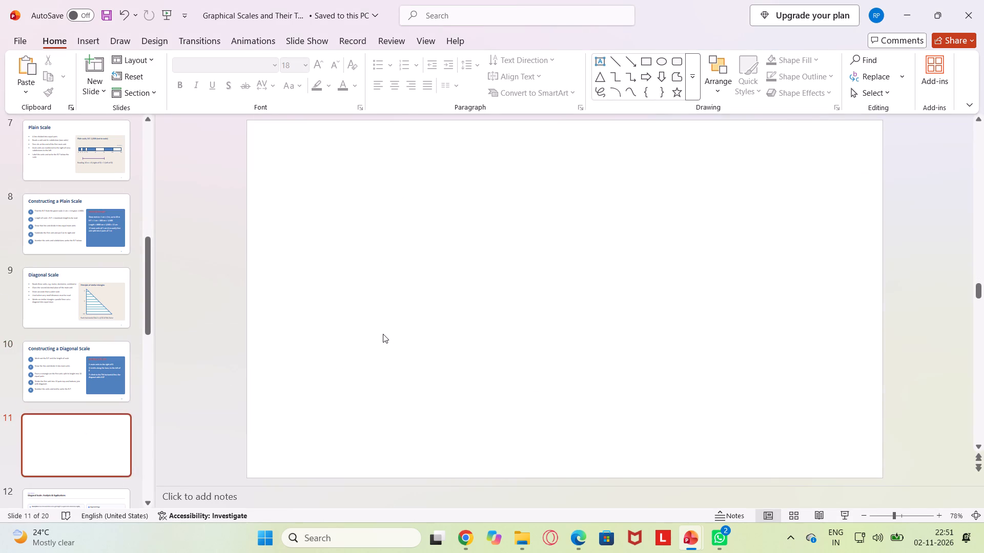
key("ctrl+v")
left_click_drag(66, 375, 78, 293)
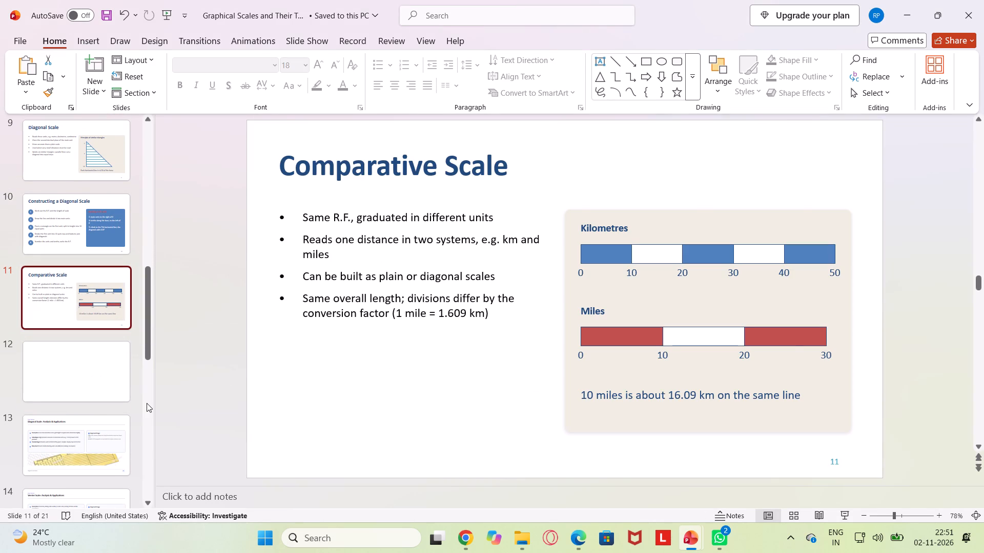
Copy the Vernier Scale slide from the source deck and select the blank slide 12 in the working presentation.
key("alt+Tab")
left_click(63, 452)
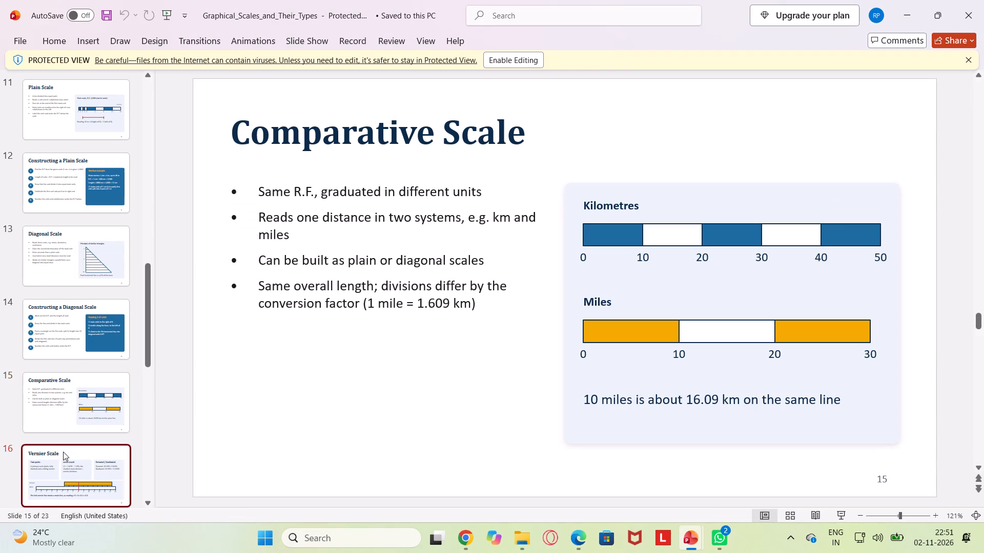
right_click(70, 406)
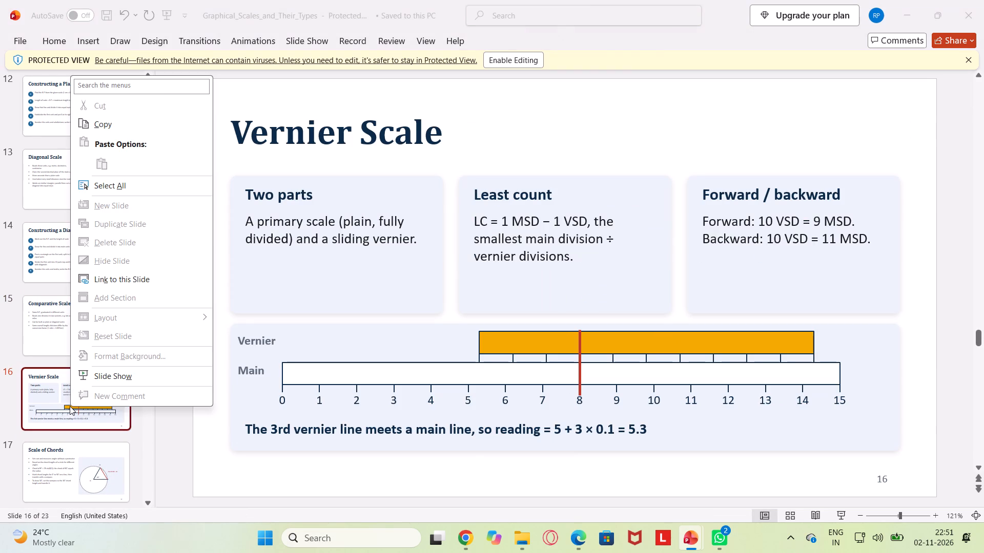
left_click(122, 126)
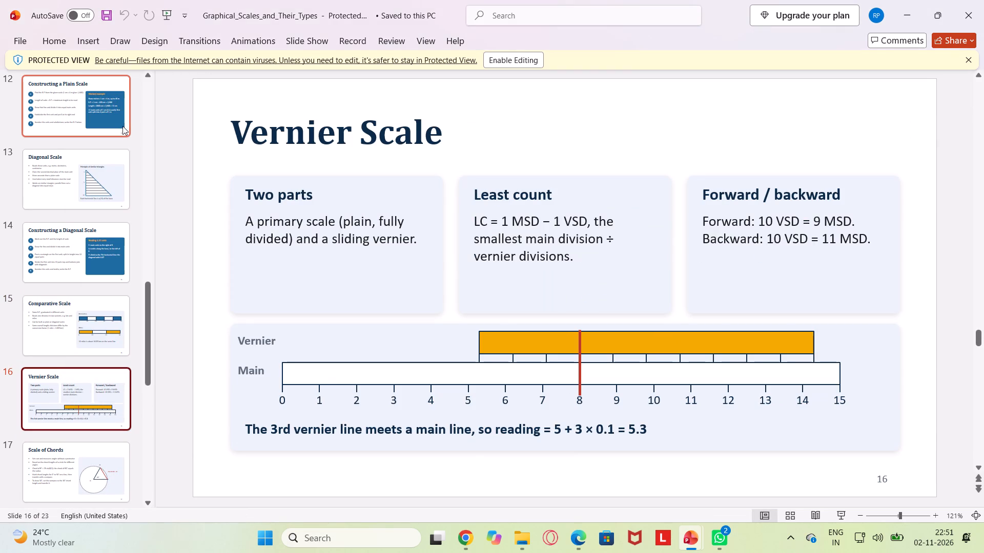
key("alt+Tab")
left_click(71, 351)
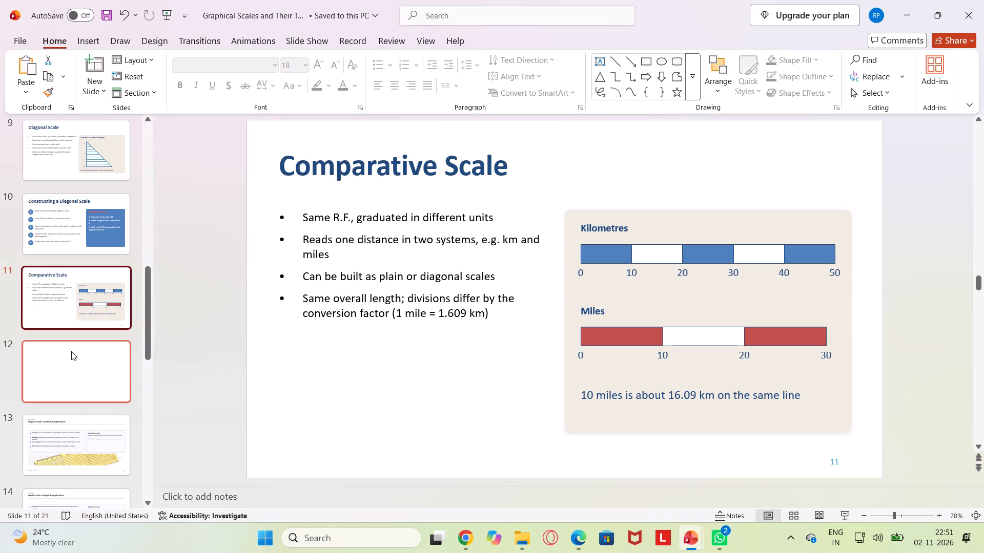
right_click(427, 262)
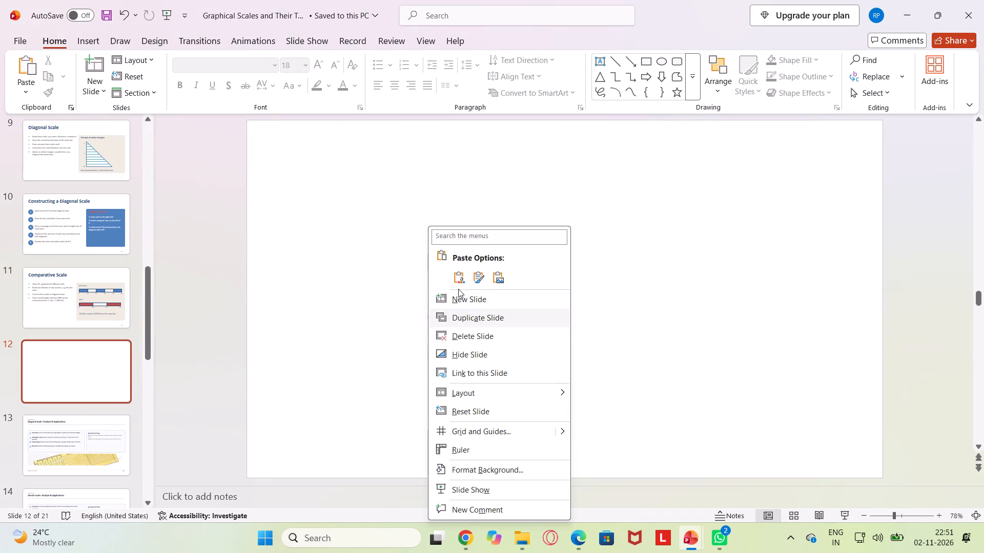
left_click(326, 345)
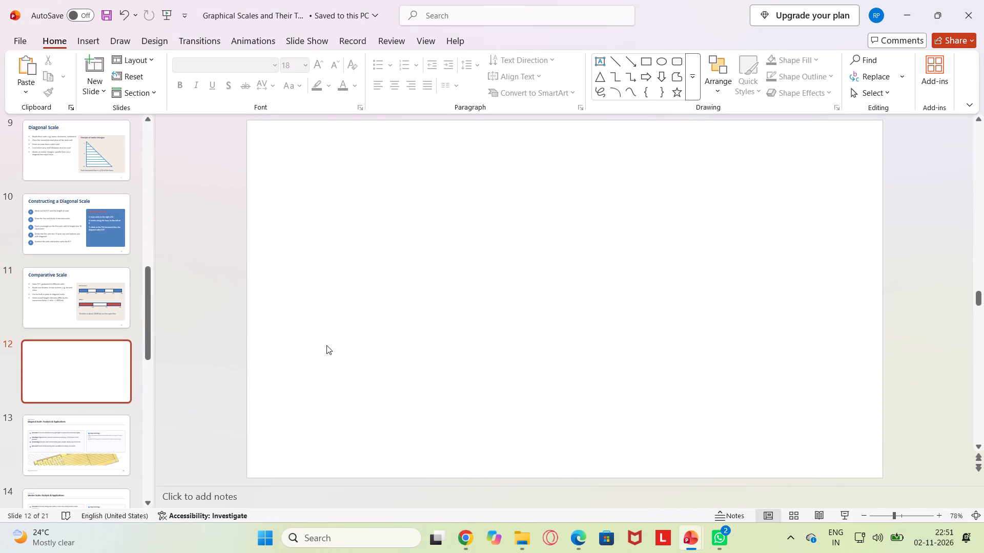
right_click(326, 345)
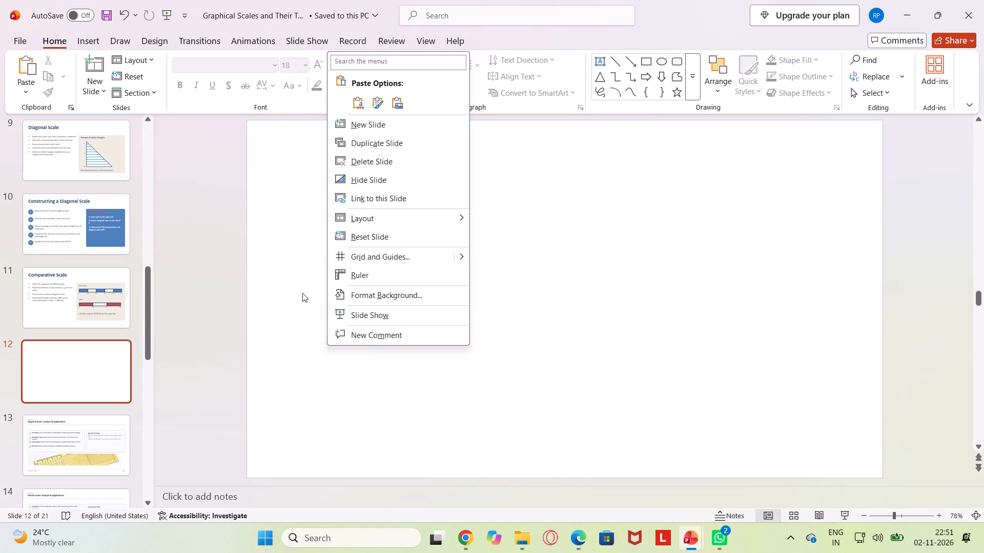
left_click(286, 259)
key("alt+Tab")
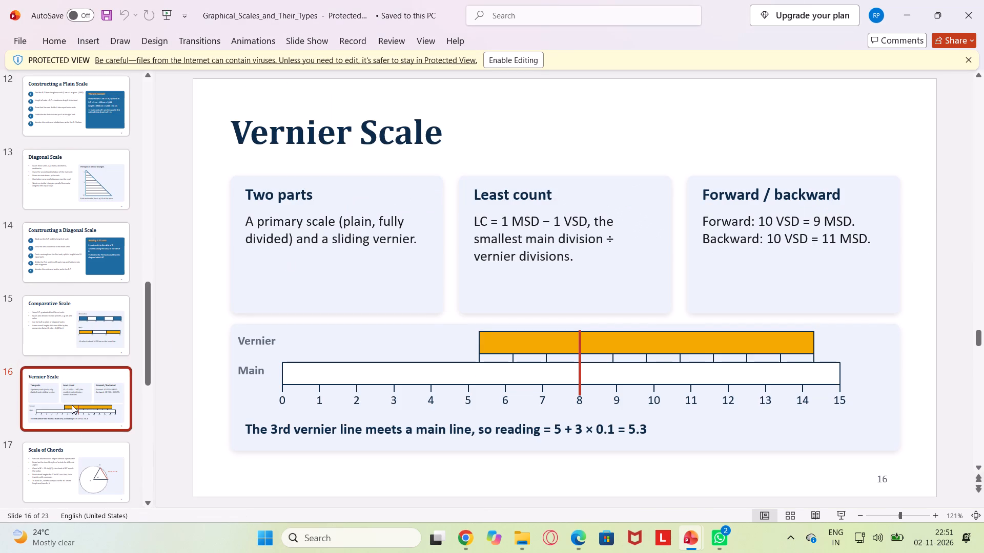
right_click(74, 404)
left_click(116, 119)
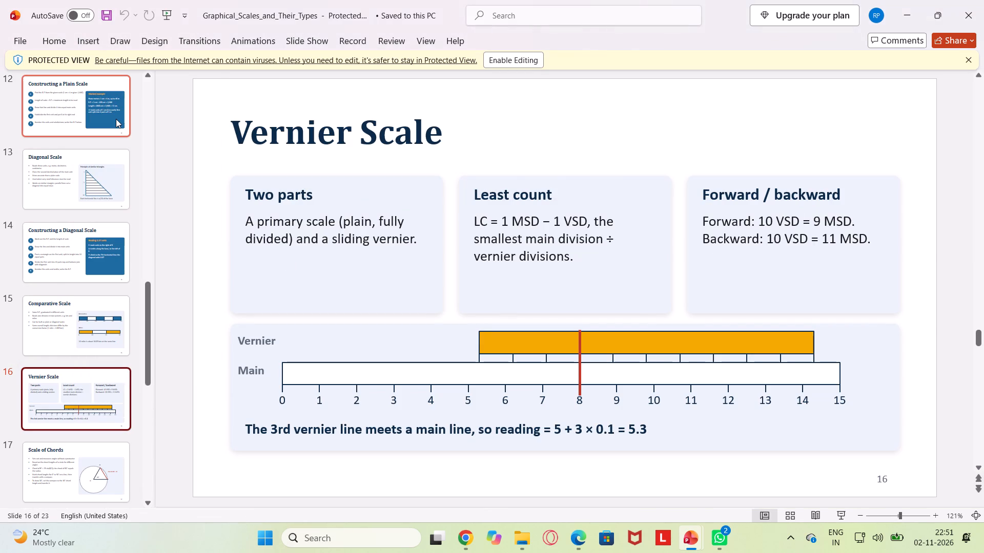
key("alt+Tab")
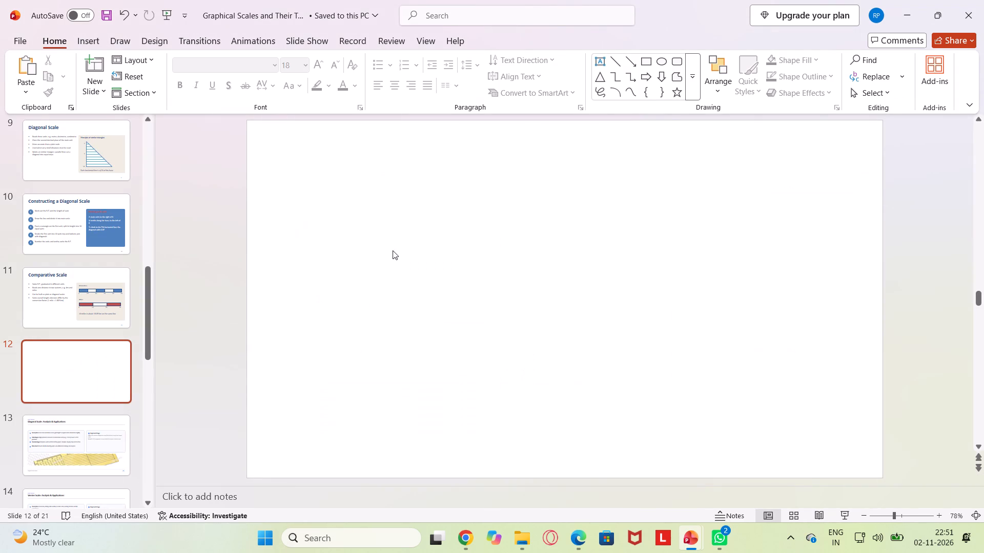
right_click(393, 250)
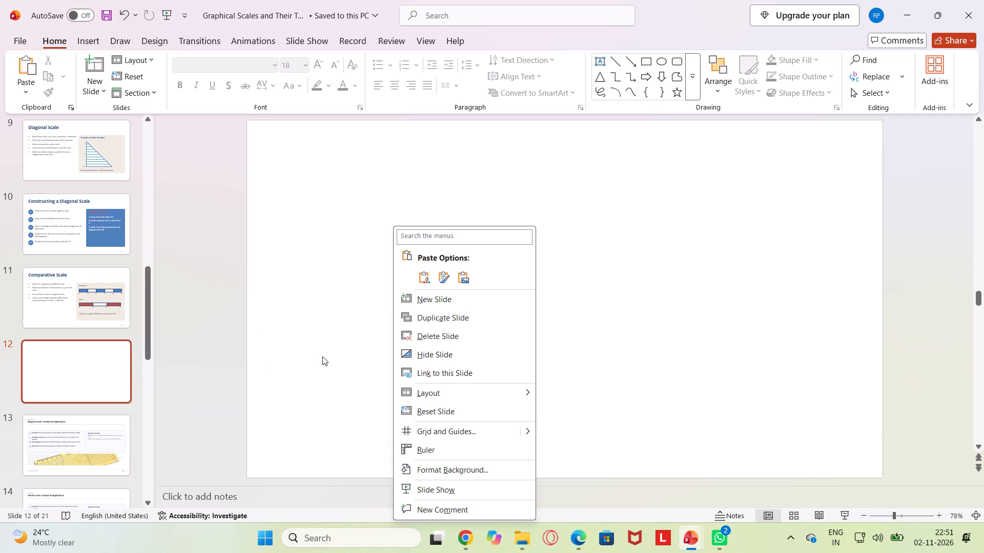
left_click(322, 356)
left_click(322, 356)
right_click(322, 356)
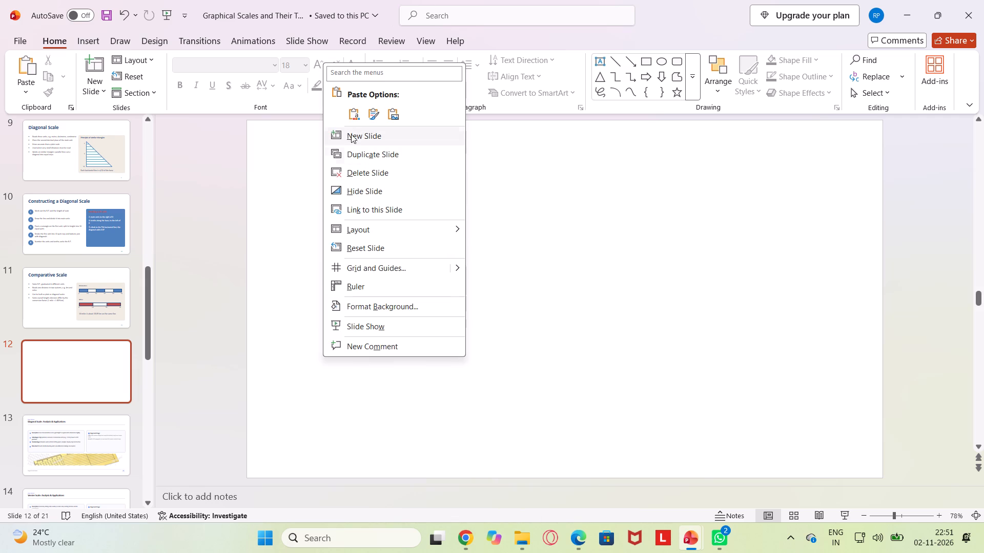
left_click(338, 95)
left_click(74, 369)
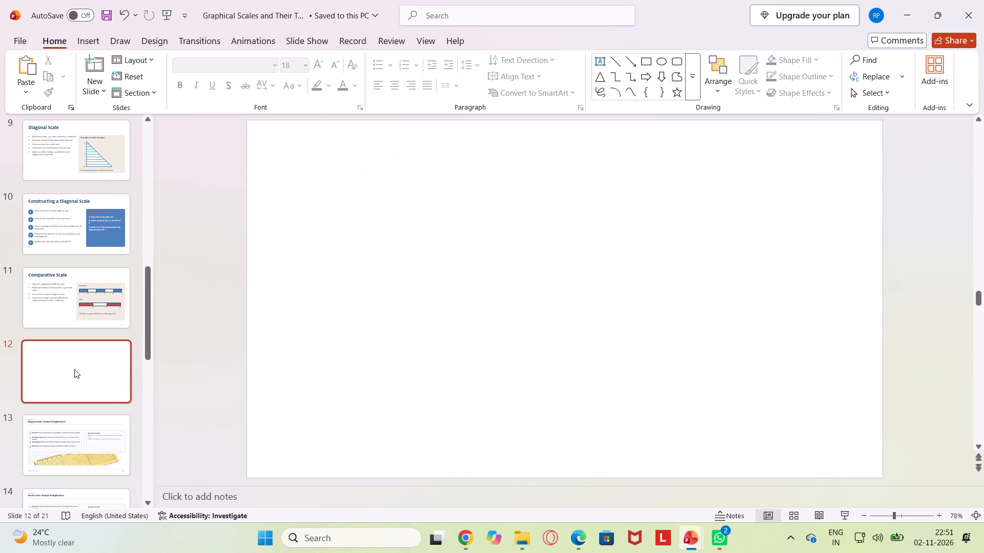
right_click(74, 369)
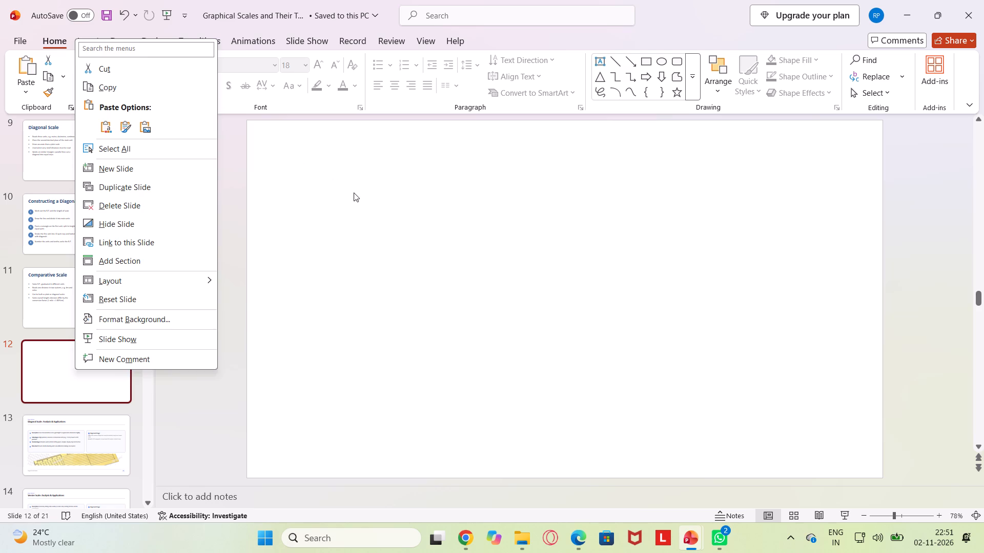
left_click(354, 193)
Paste the copied Vernier Scale slide using the destination theme and move it ahead of the blank slide as slide 12.
right_click(354, 193)
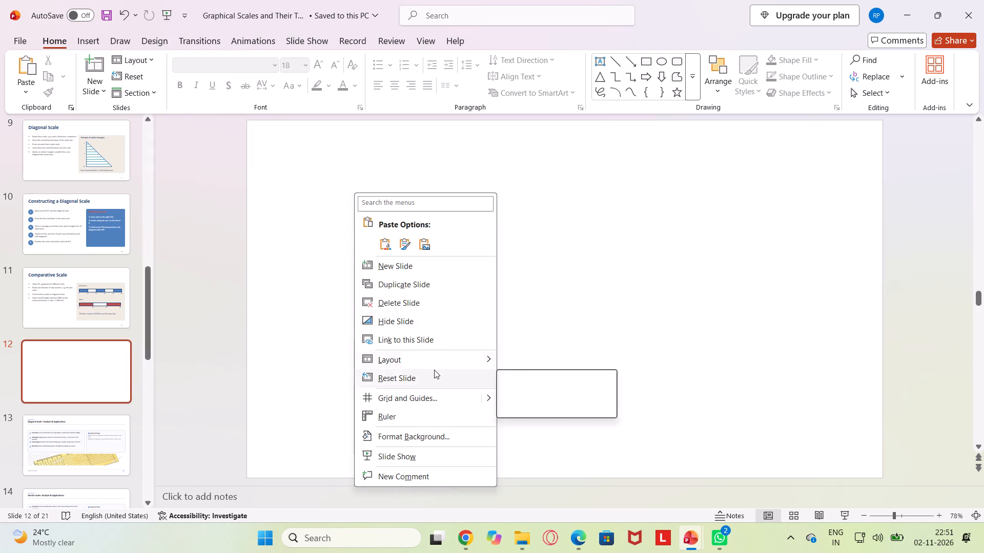
left_click(387, 240)
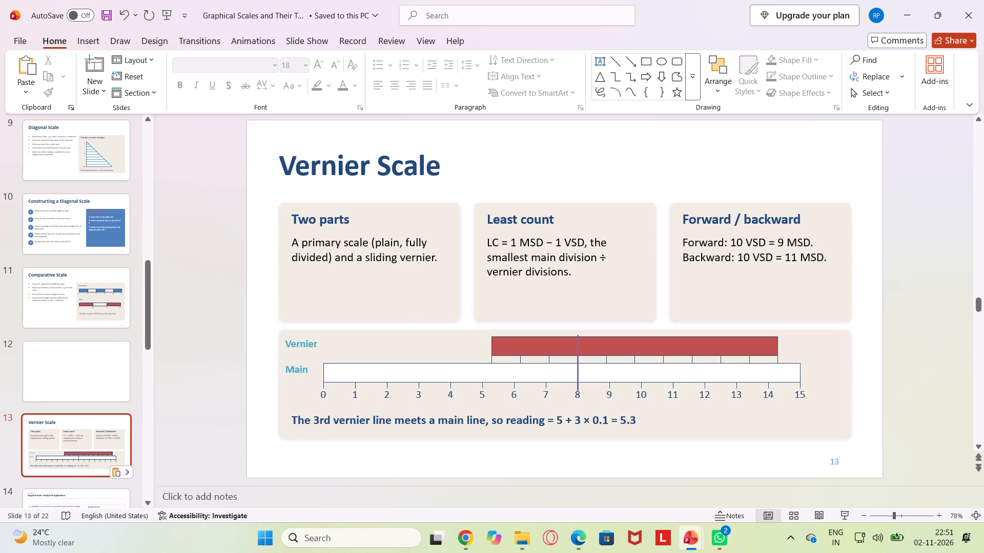
left_click_drag(56, 435, 71, 384)
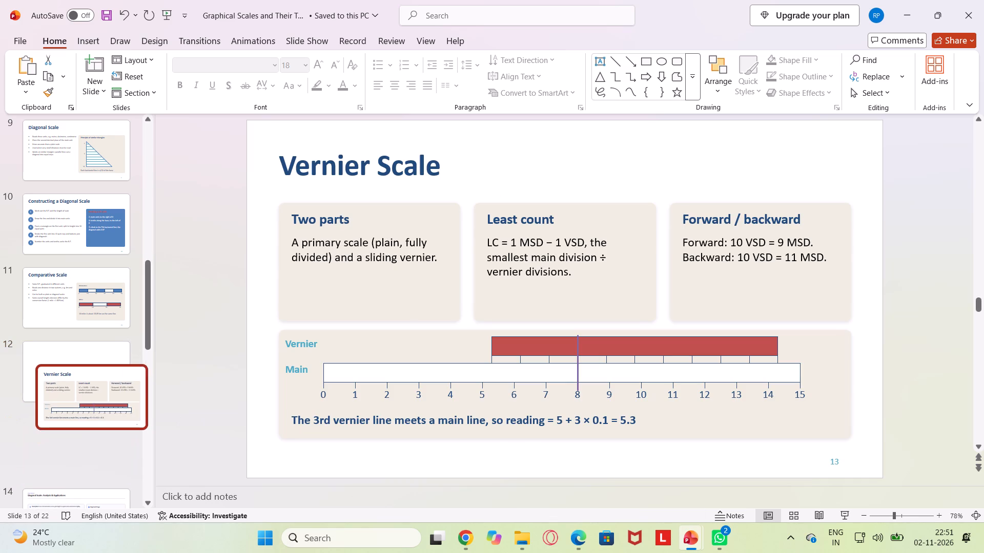
left_click_drag(71, 384, 56, 360)
Copy the Scale of Chords slide from the source deck and place it as slide 13, between Vernier Scale and the blank slide.
key("alt+Tab")
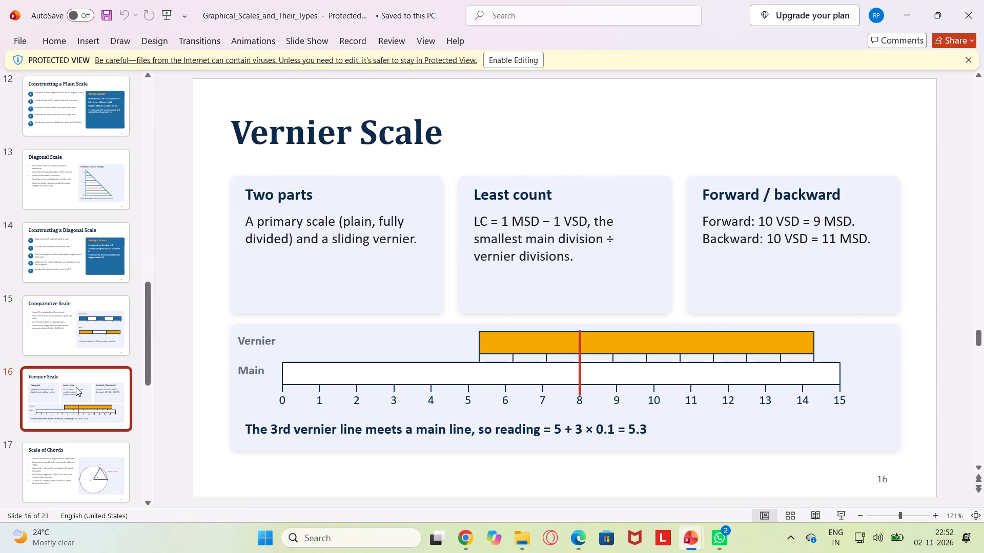
key("alt+Tab")
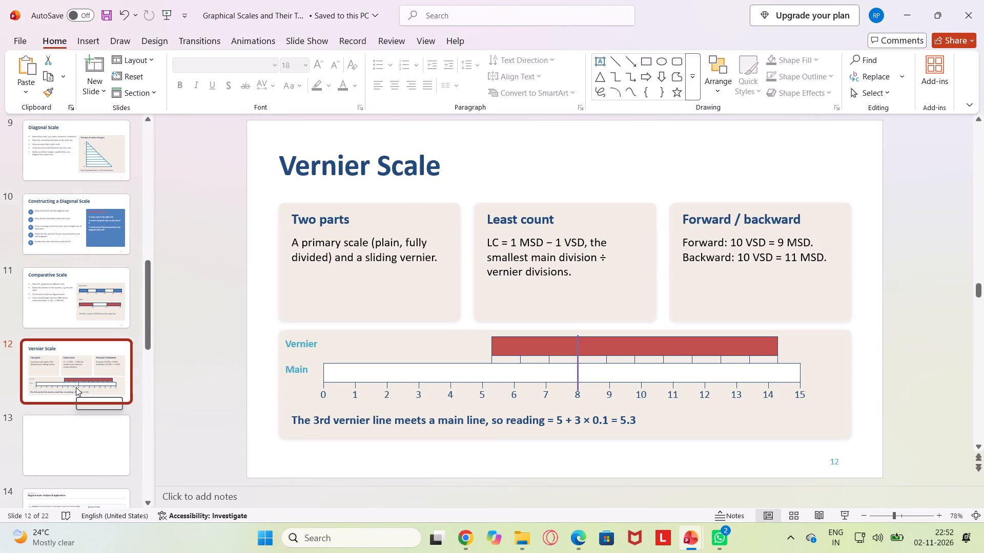
key("alt+Tab")
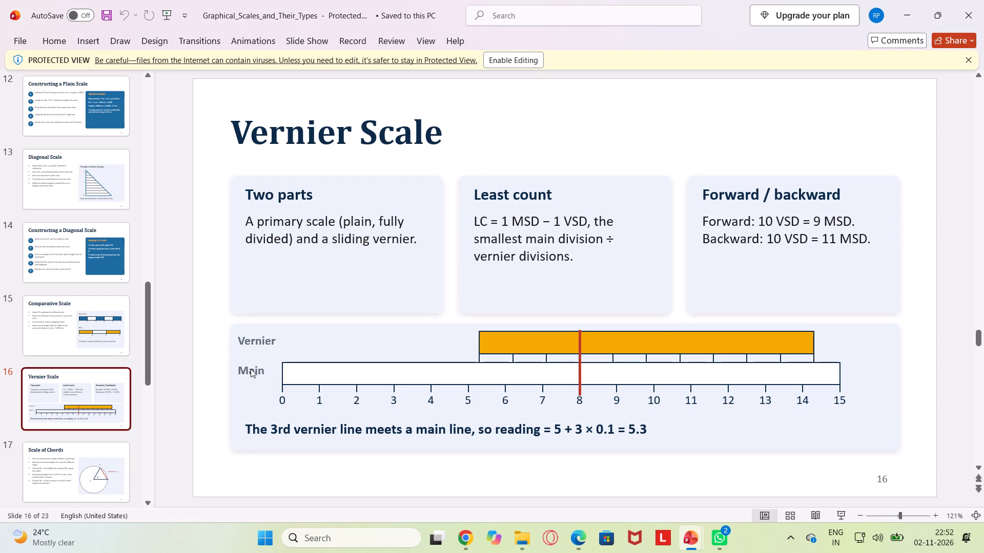
left_click(59, 464)
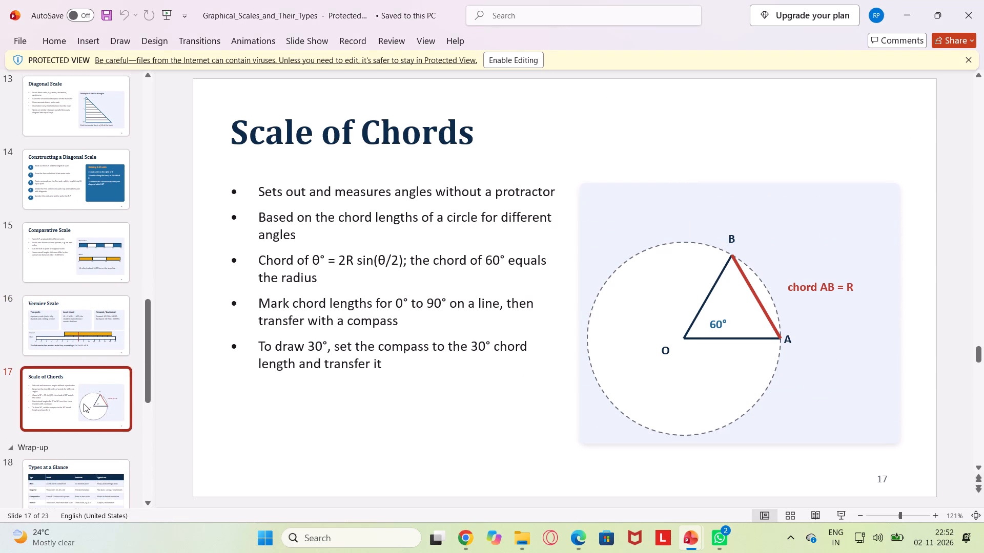
right_click(84, 403)
left_click(126, 127)
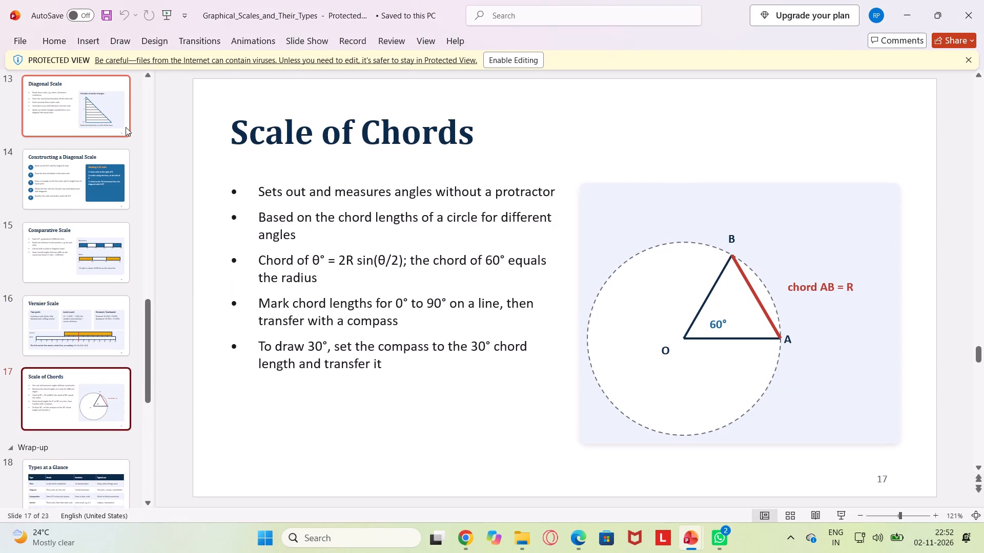
key("alt+Tab")
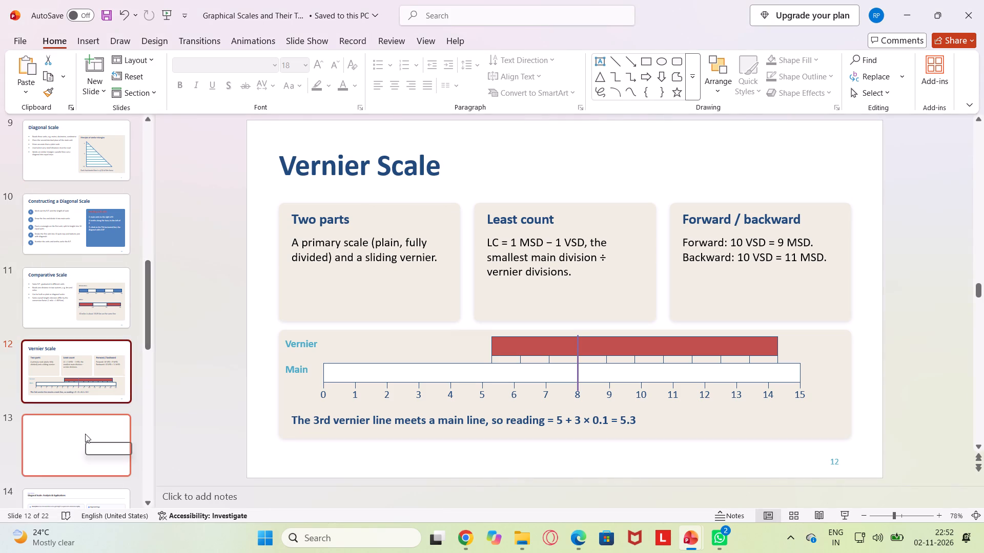
left_click(85, 434)
left_click(415, 232)
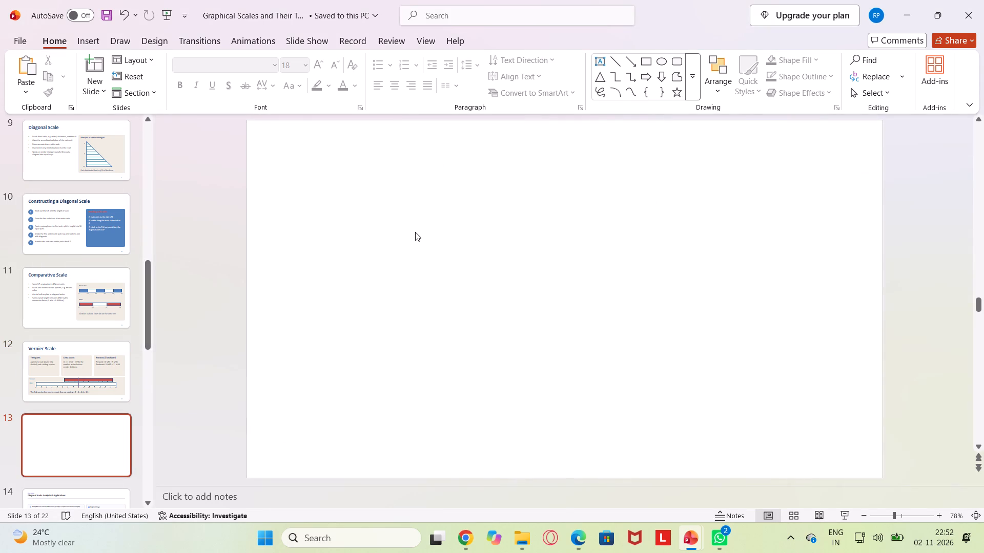
right_click(415, 232)
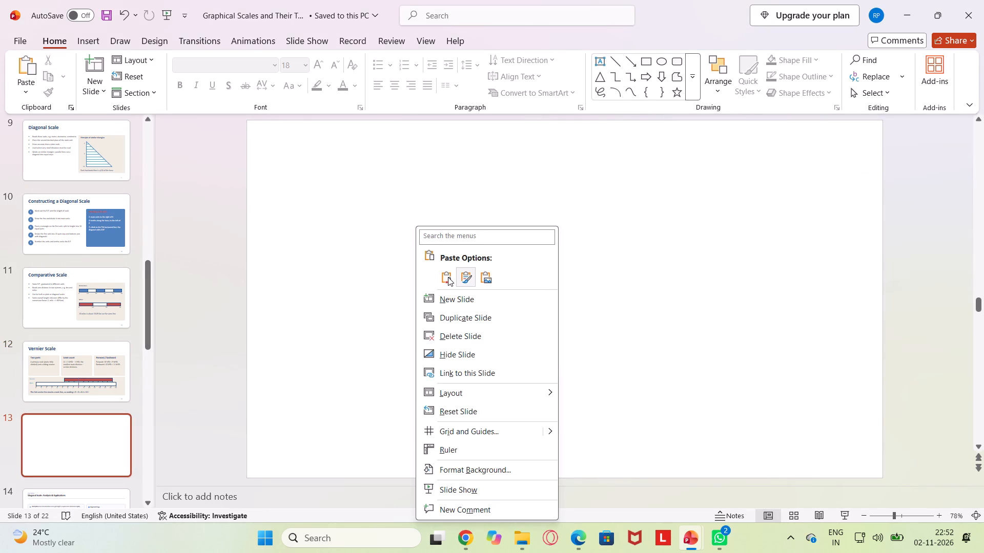
left_click(448, 277)
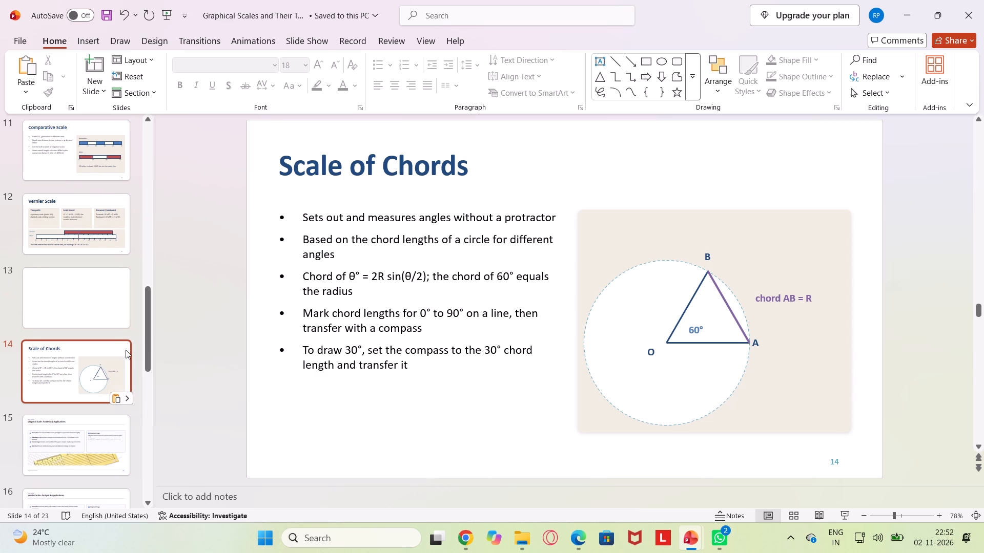
left_click_drag(94, 352, 93, 275)
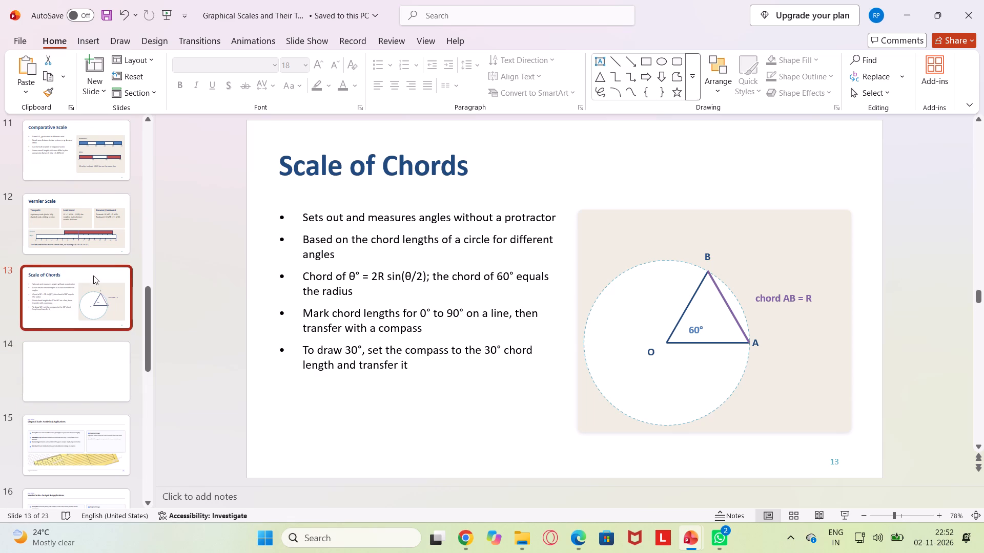
Review the wrap-up and reference slides after Scale of Chords in the Graphical_Scales_and_Their_Types source deck, and close that deck.
key("alt+Tab")
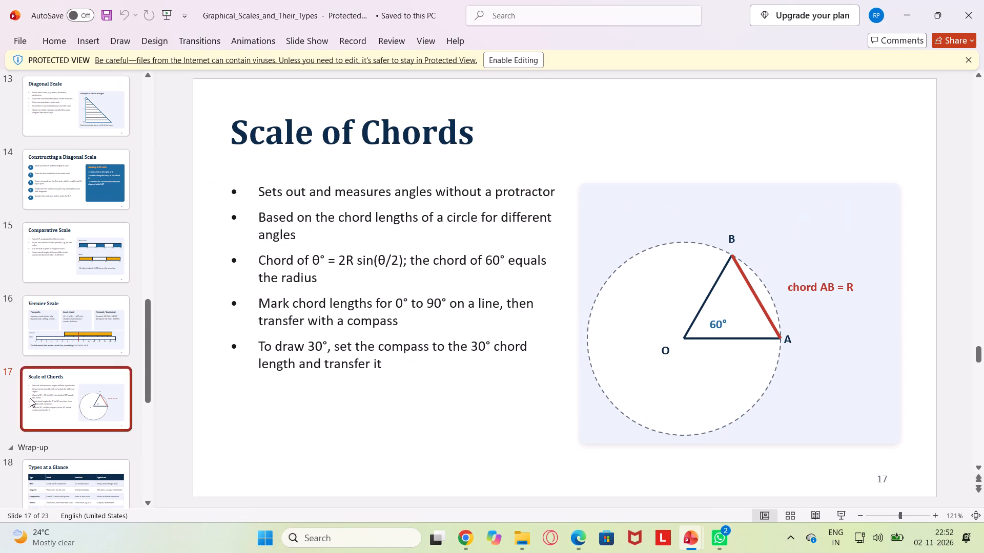
scroll(76, 402, "down", 1)
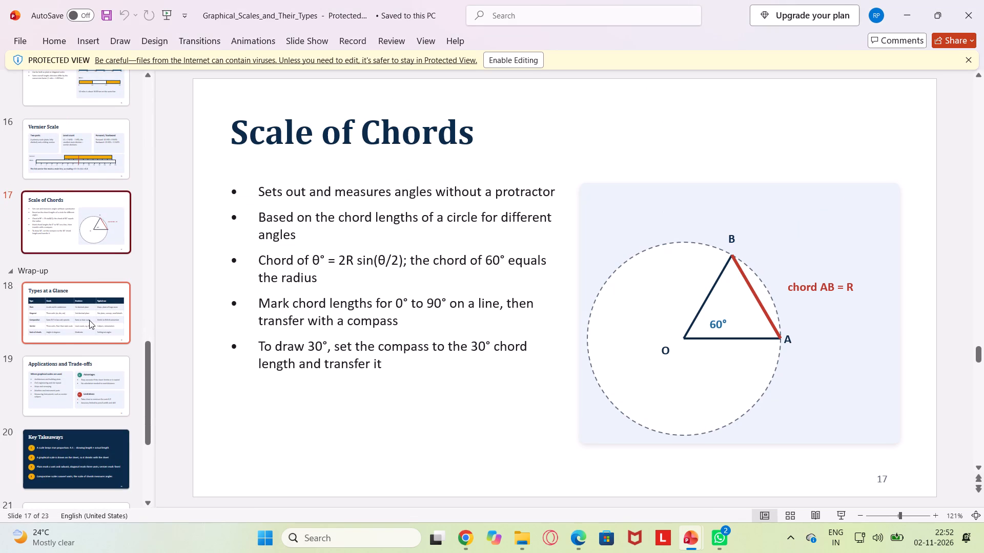
left_click(91, 318)
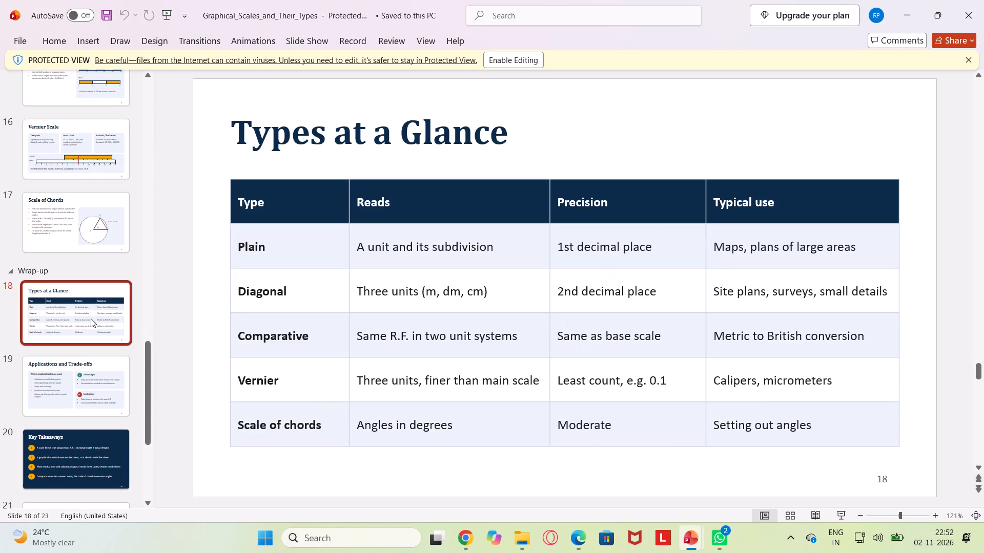
scroll(91, 318, "down", 2)
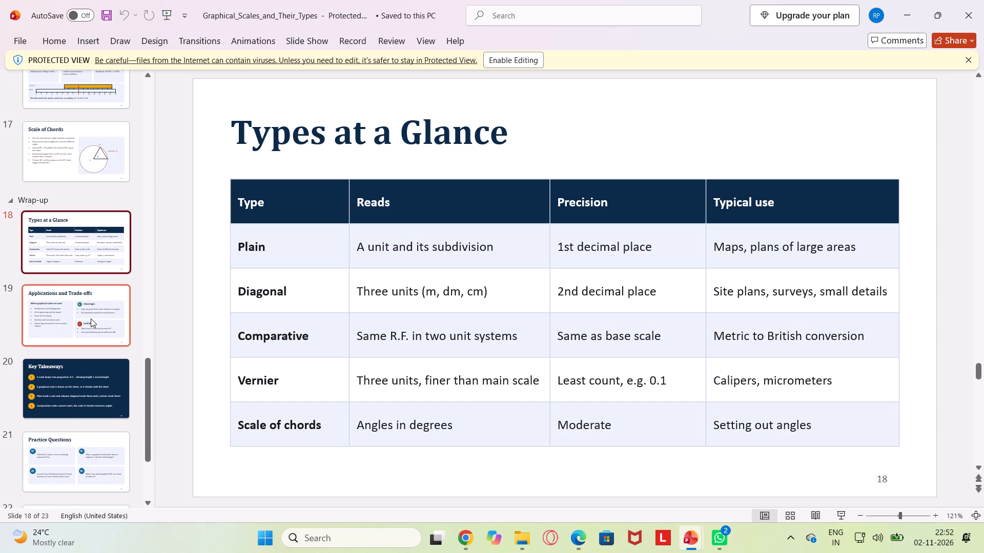
scroll(91, 318, "down", 3)
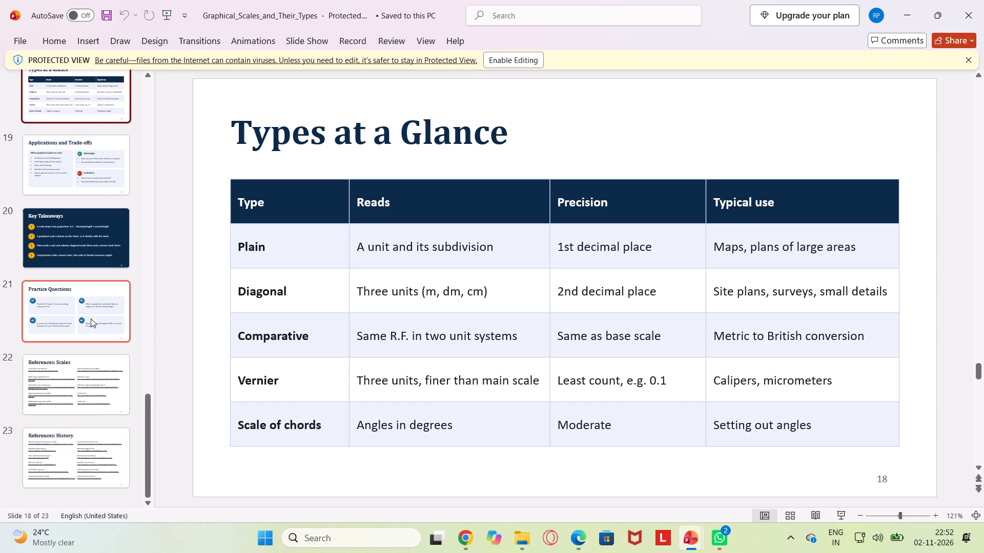
left_click(93, 383)
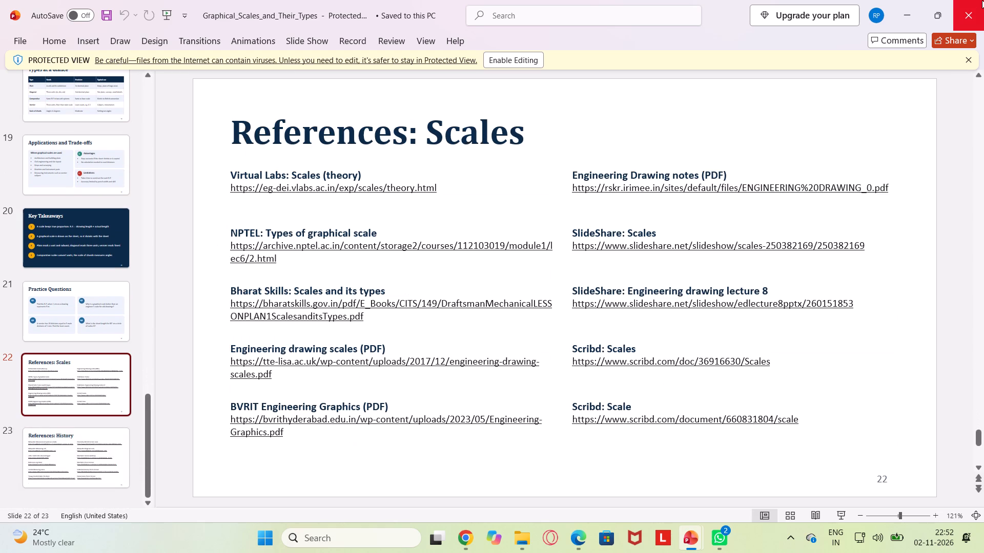
left_click(975, 5)
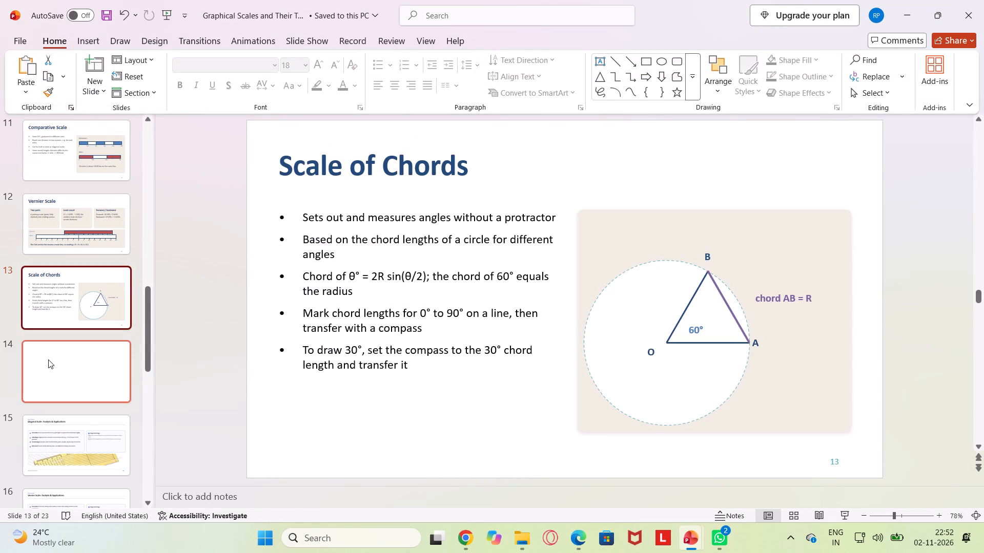
Delete the blank slide 14 that follows Scale of Chords.
left_click(48, 359)
key("Delete")
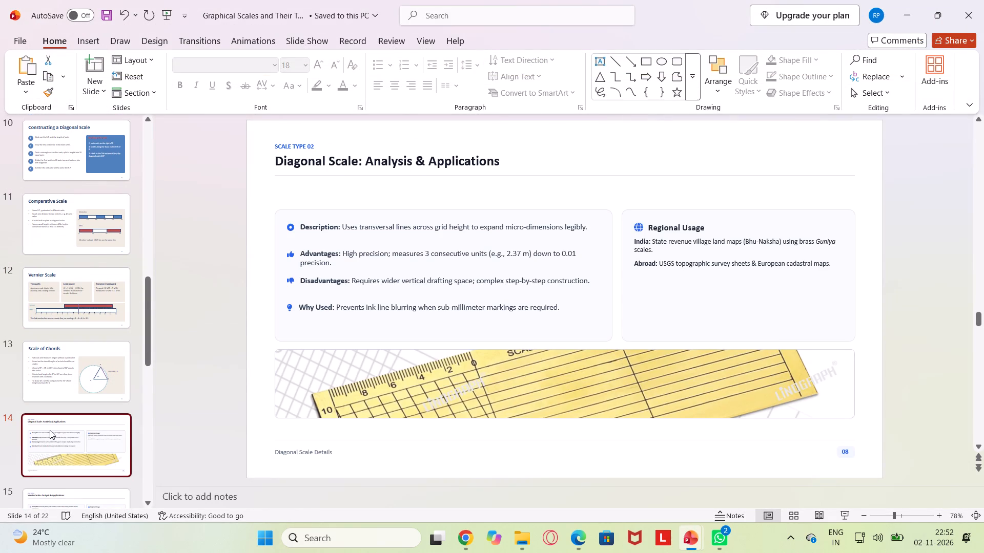
Look through the working presentation from start to end, examining the Image Sources, Origin & Evolution, What Is a Scale? and Classification of Scales slides.
scroll(50, 430, "down", 8)
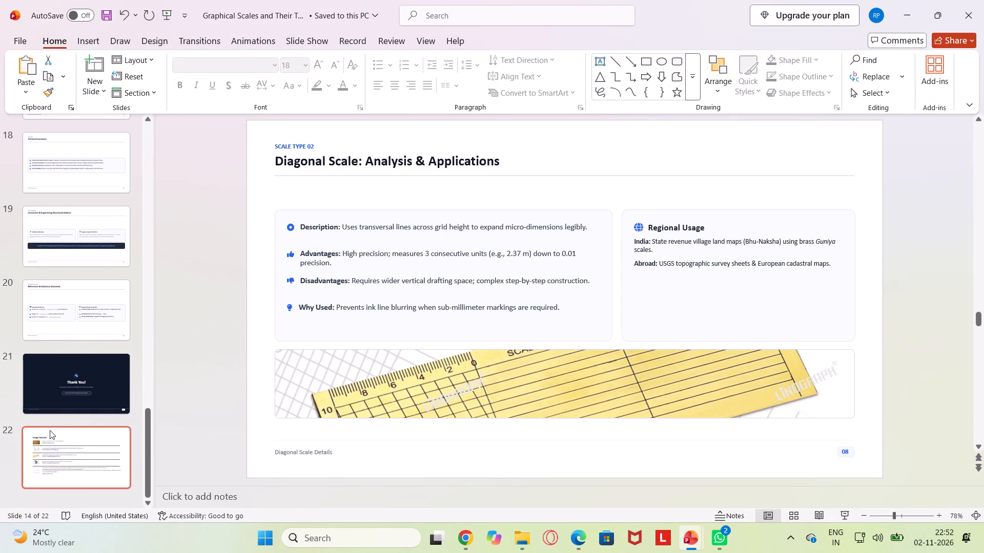
left_click(50, 430)
scroll(80, 324, "up", 3)
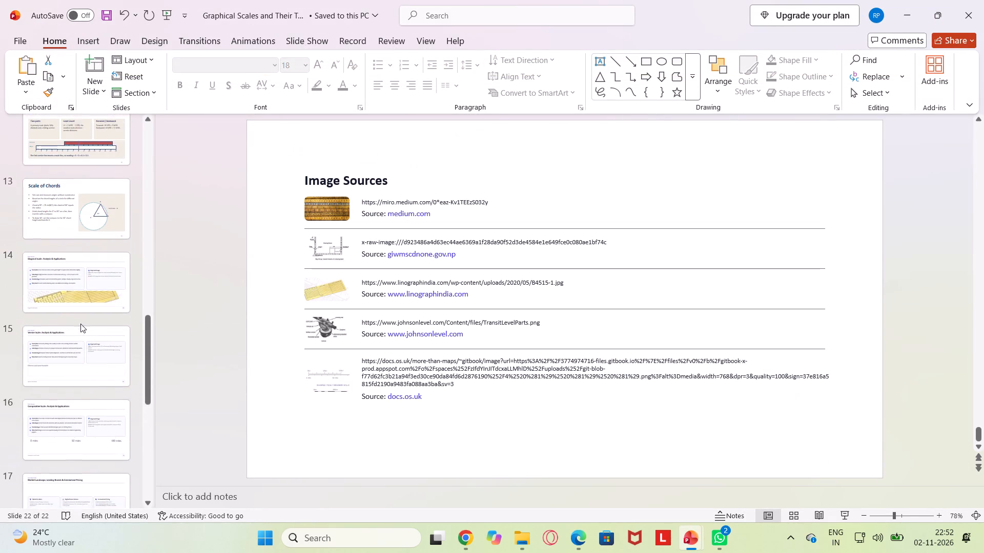
scroll(80, 324, "up", 1)
left_click(74, 354)
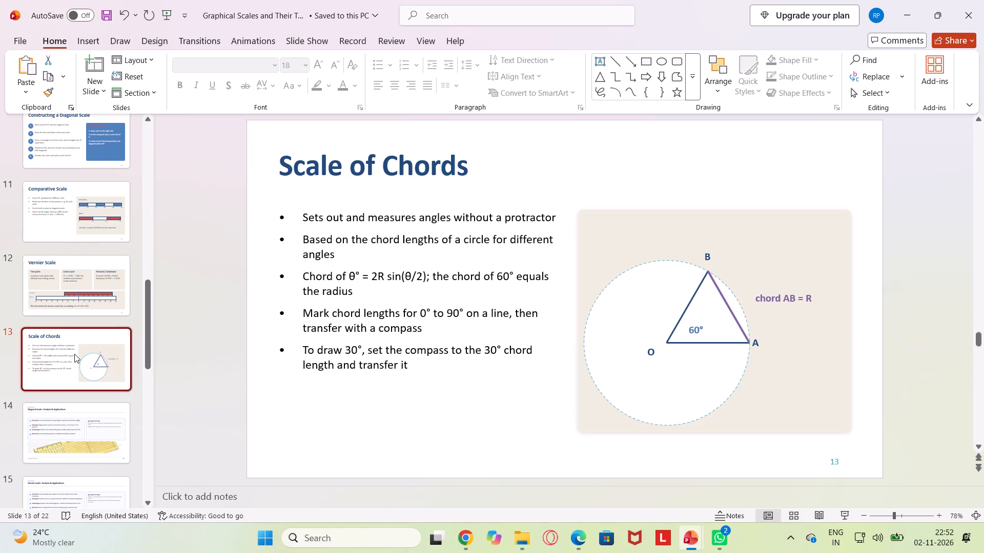
scroll(74, 354, "up", 5)
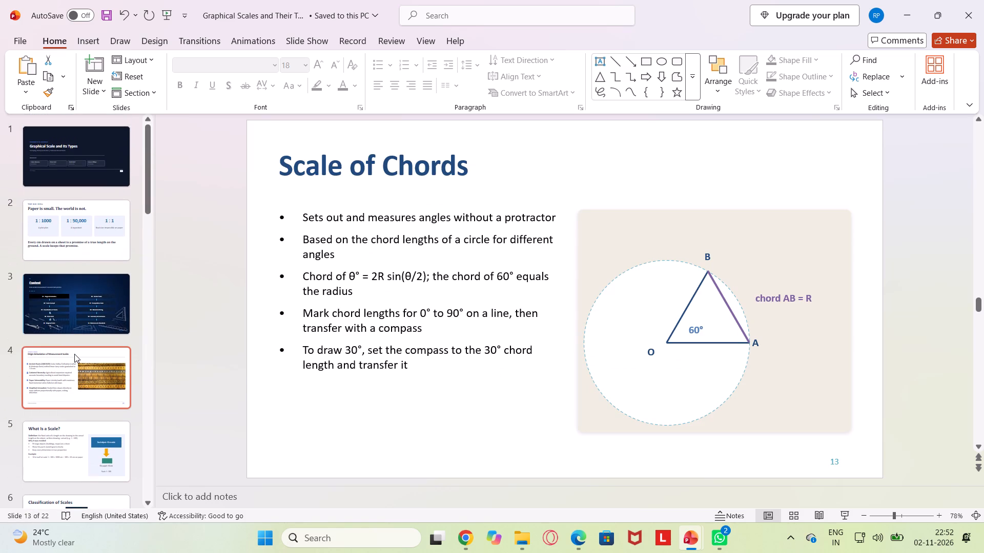
scroll(74, 354, "down", 11)
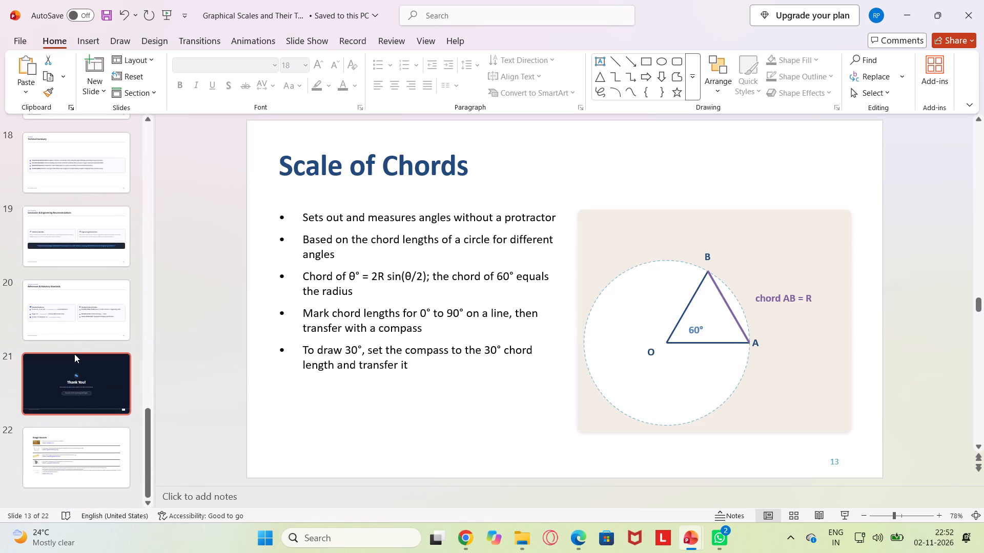
scroll(74, 354, "up", 10)
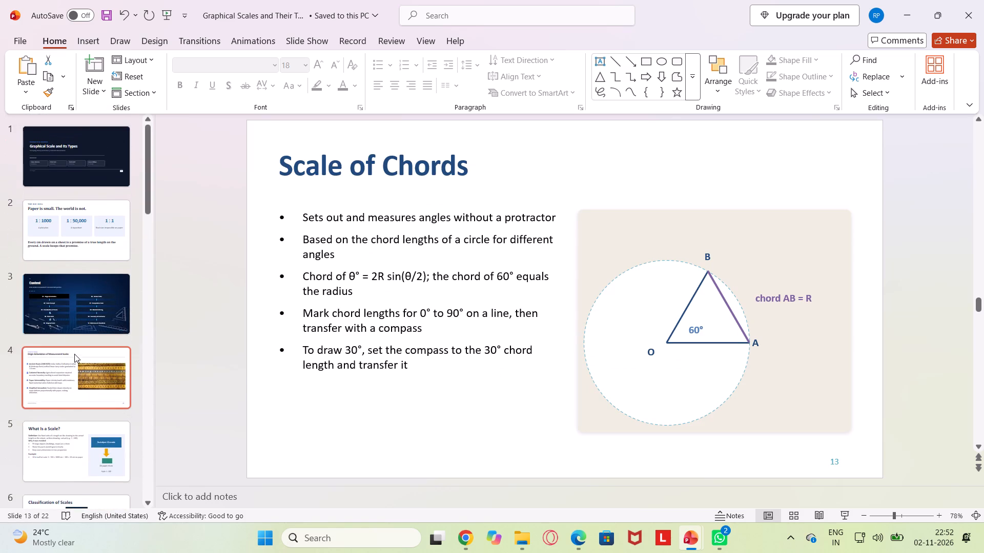
scroll(74, 354, "up", 2)
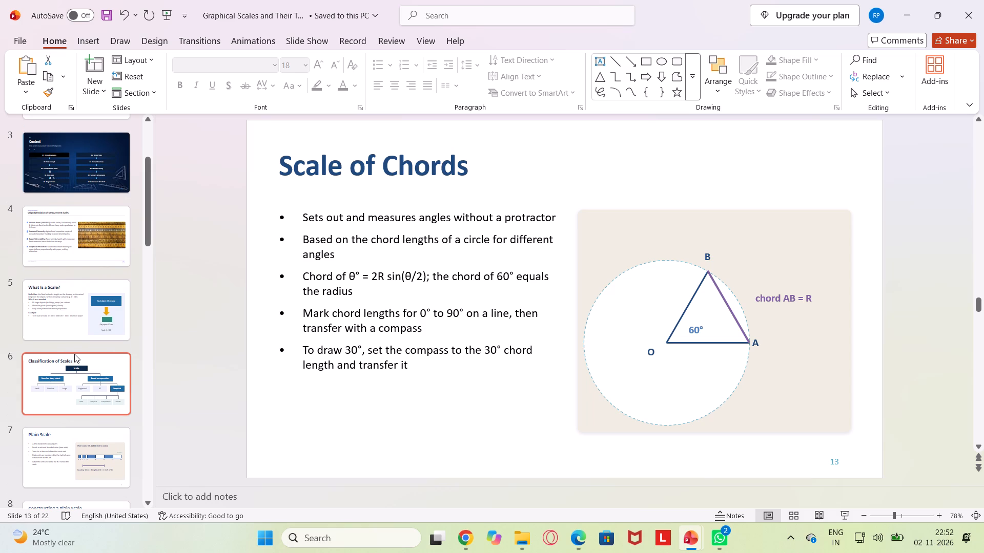
left_click(82, 236)
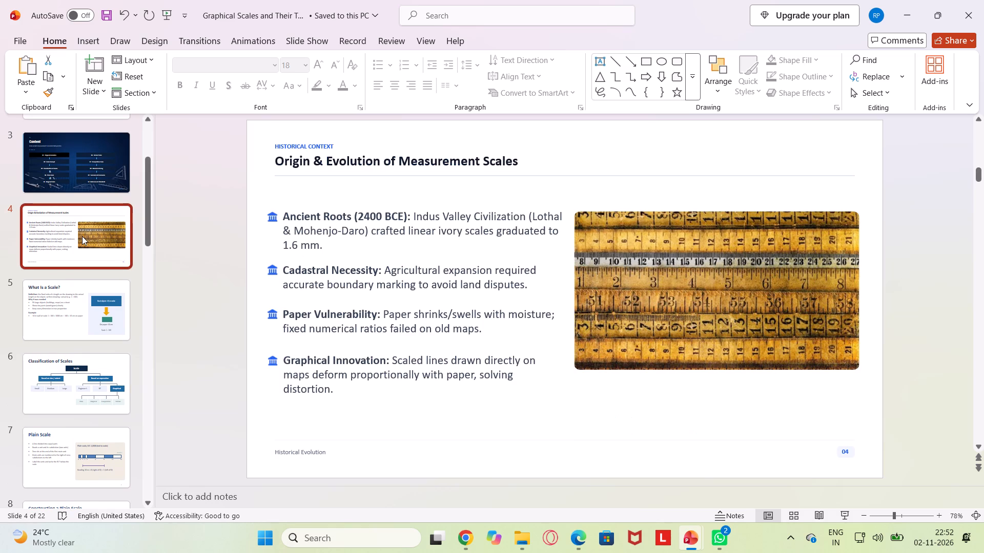
left_click(72, 291)
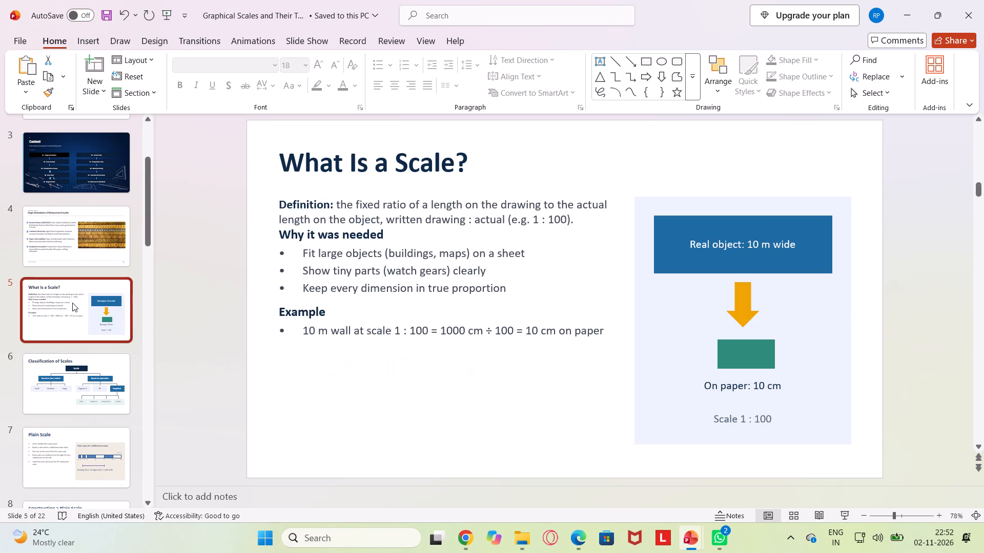
left_click(66, 384)
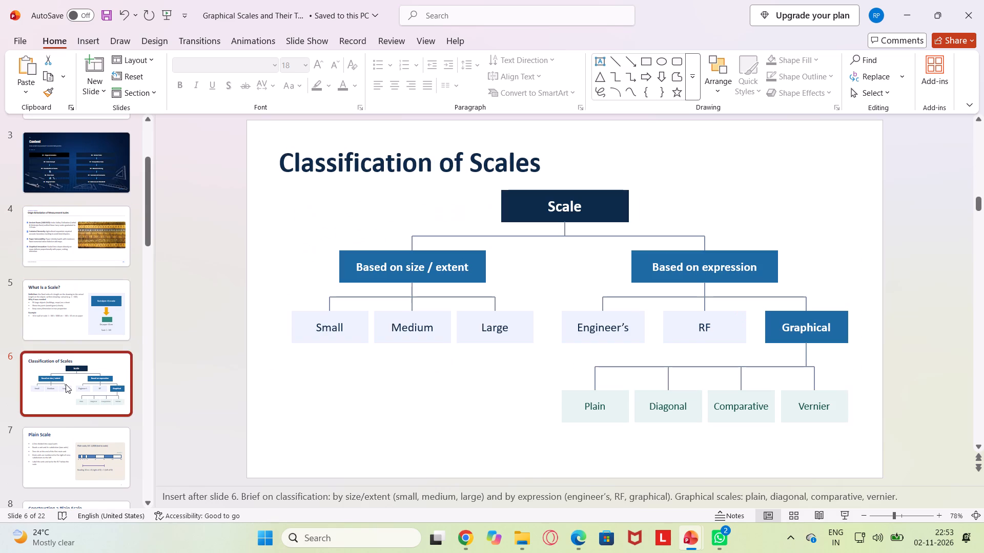
key("Left")
key("Left")
left_click(91, 215)
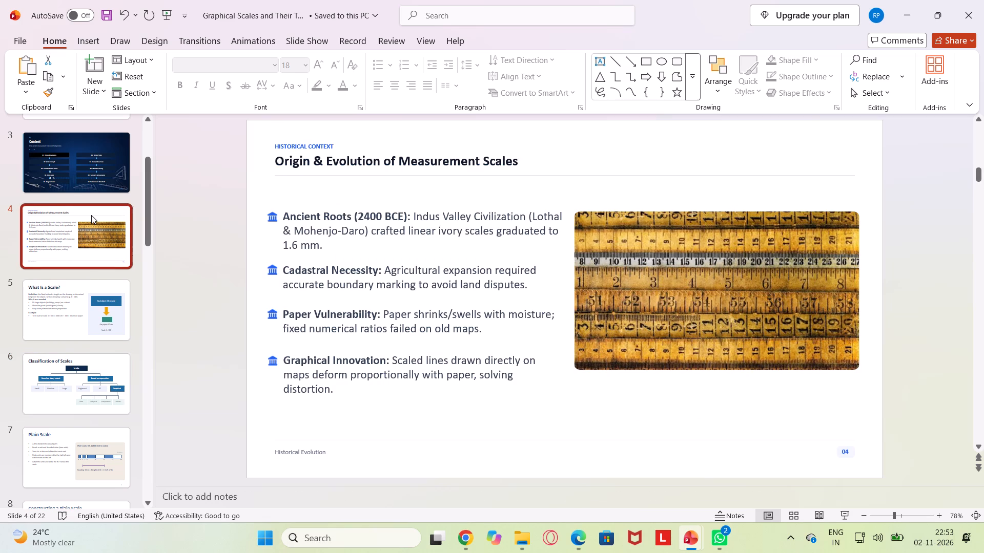
Delete every old slide after Scale of Chords, from Diagonal Scale: Analysis & Applications through Image Sources.
left_click_drag(145, 230, 152, 293)
left_click_drag(150, 290, 165, 350)
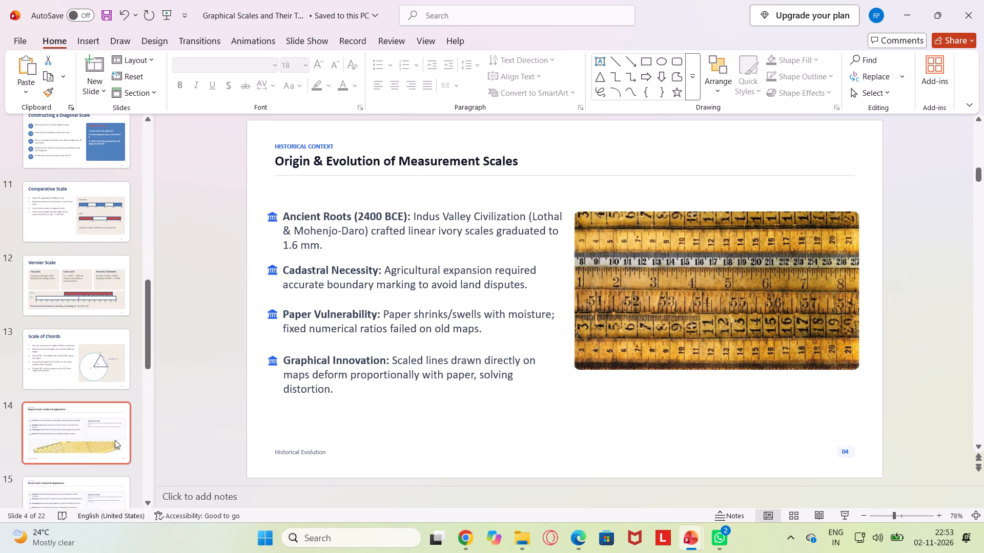
left_click(97, 432)
key("Delete")
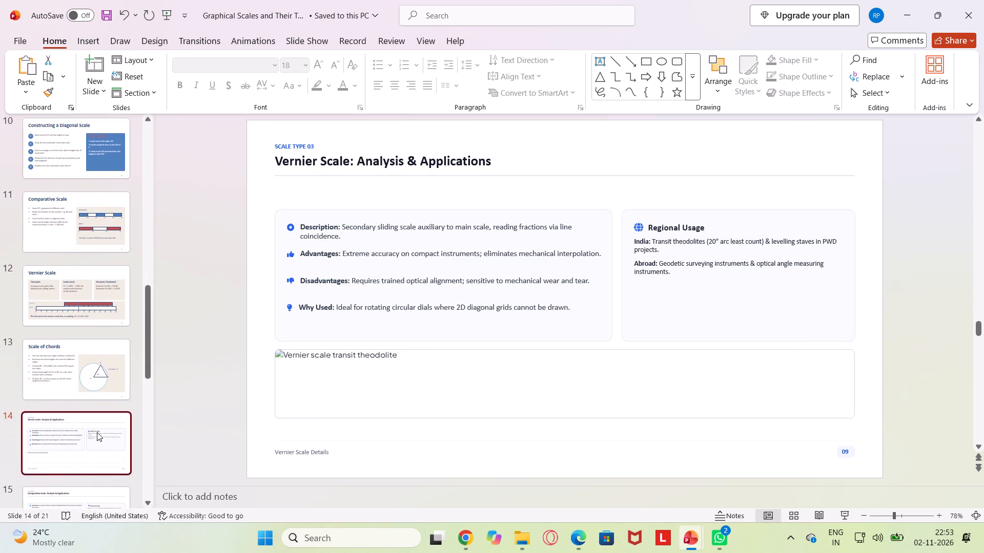
key("Delete")
key("Delete")
key("Delete")
key("Delete")
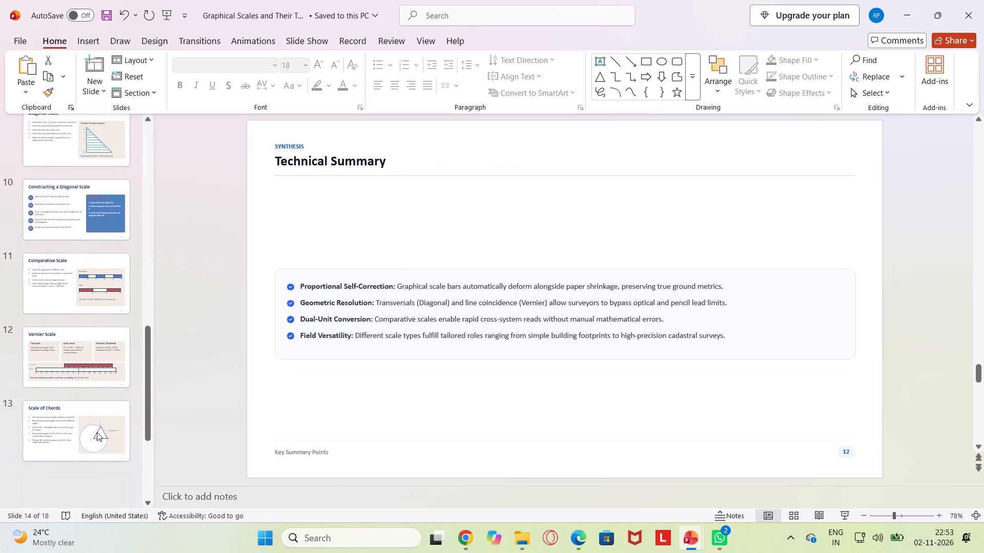
left_click(97, 432)
key("Delete")
key("Delete")
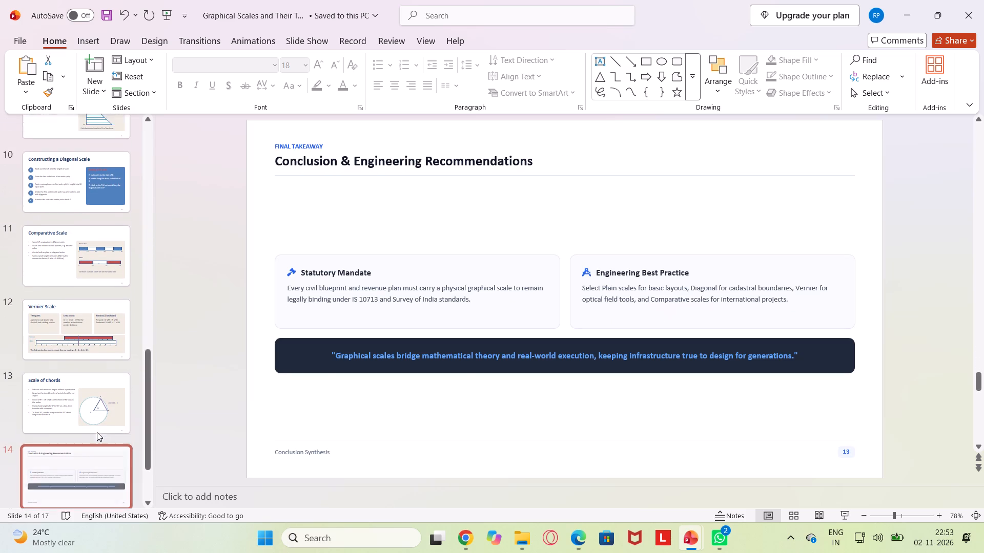
key("Delete")
key("Delete")
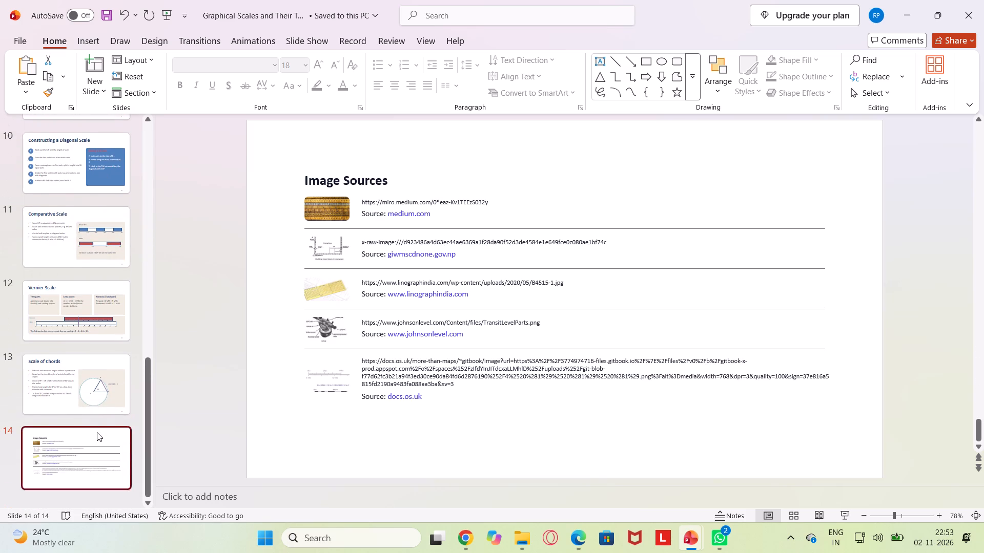
key("Delete")
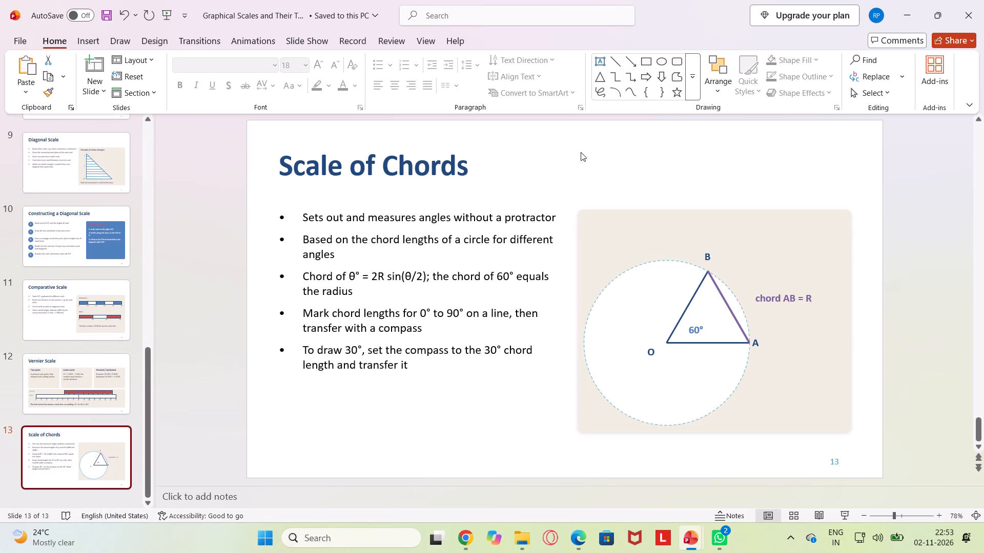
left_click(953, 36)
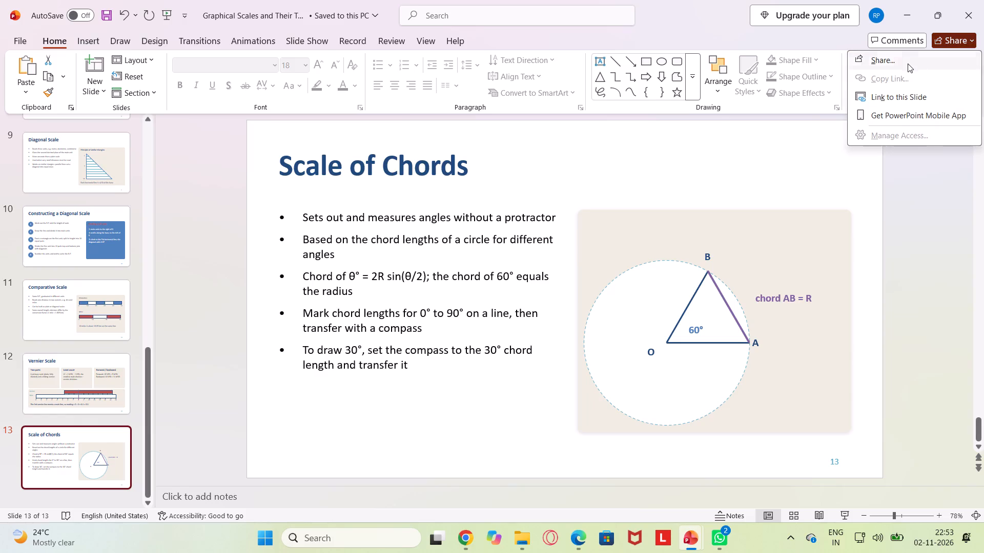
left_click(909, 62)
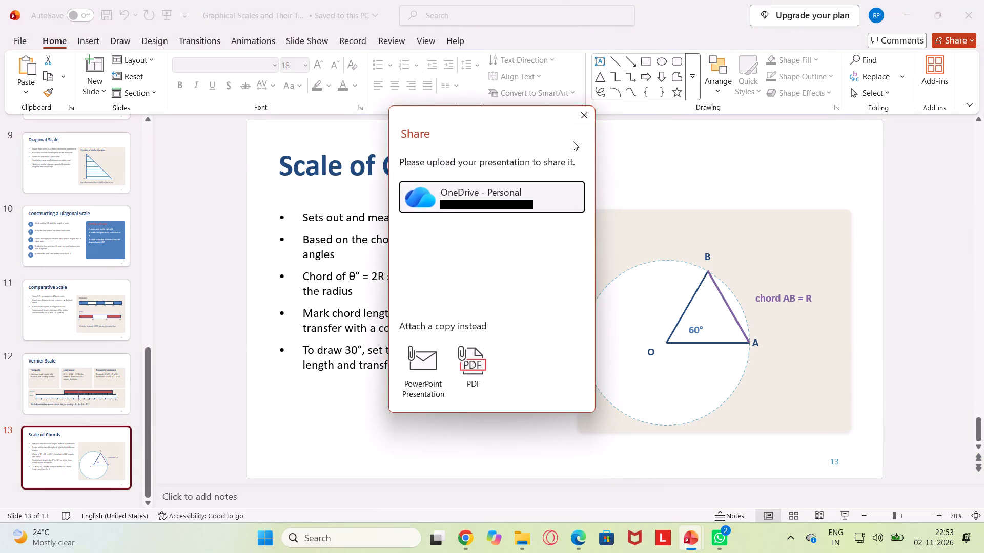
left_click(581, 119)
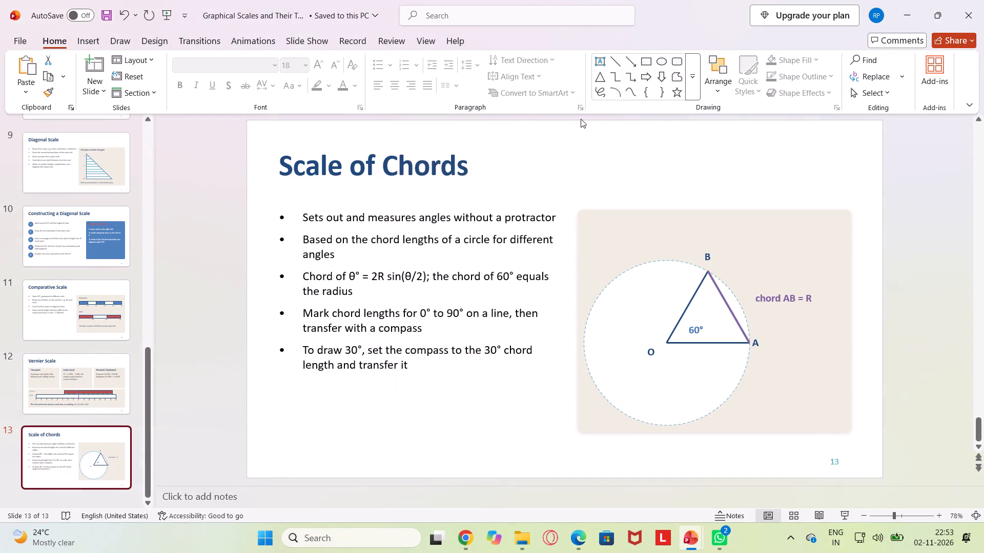
Save the presentation to the Desktop under the name "kuch hua", continuing without the unavailable fonts.
key("ctrl+shift+s")
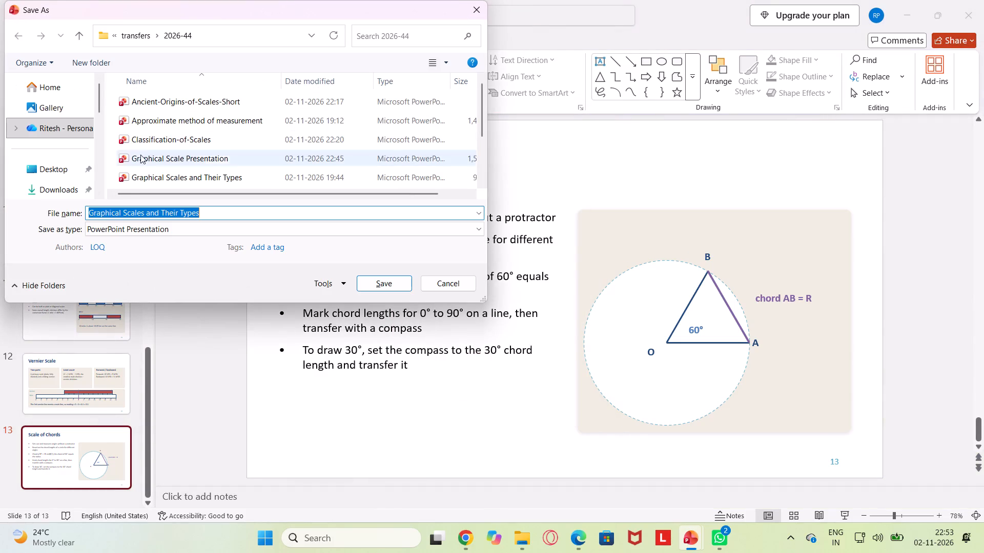
left_click(32, 173)
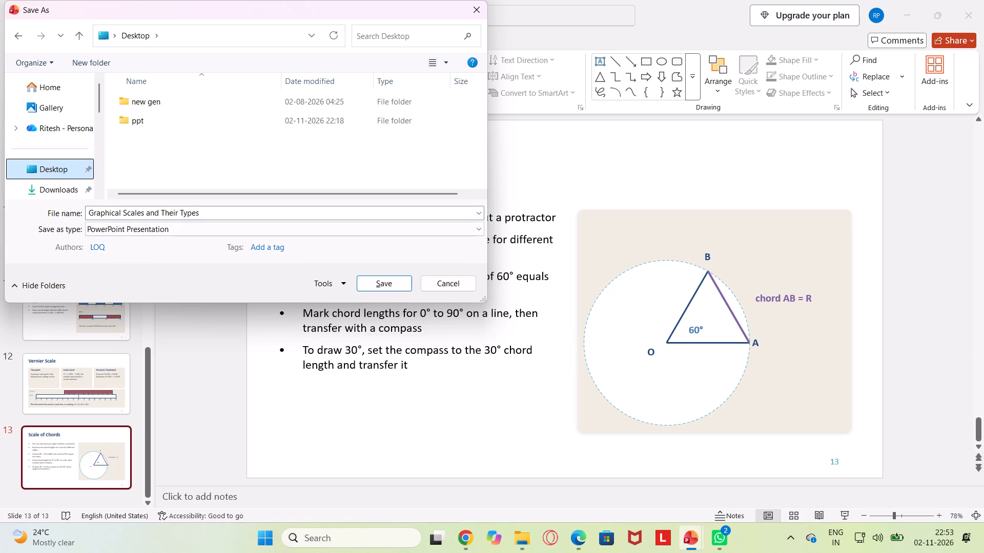
left_click(218, 208)
type("kuch hua")
key("Return")
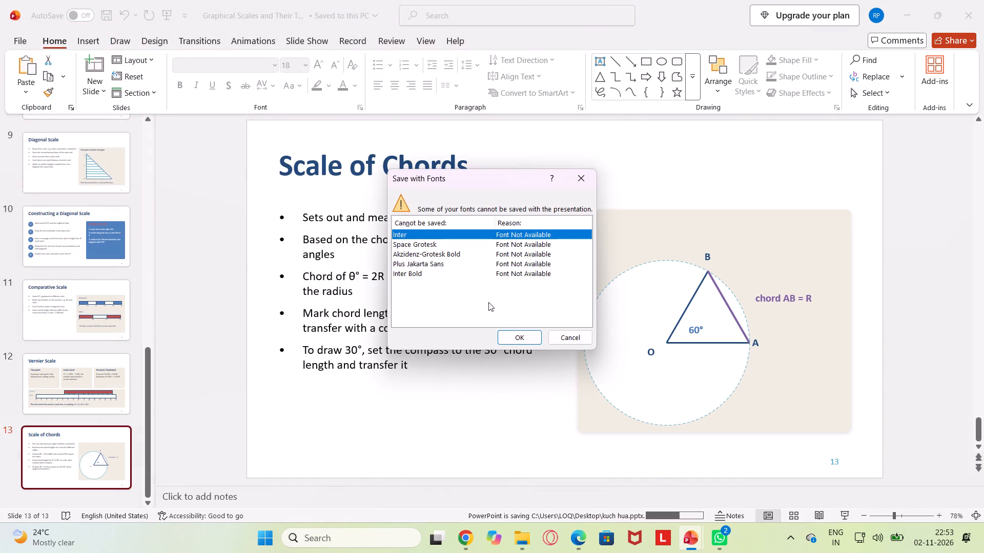
left_click(524, 347)
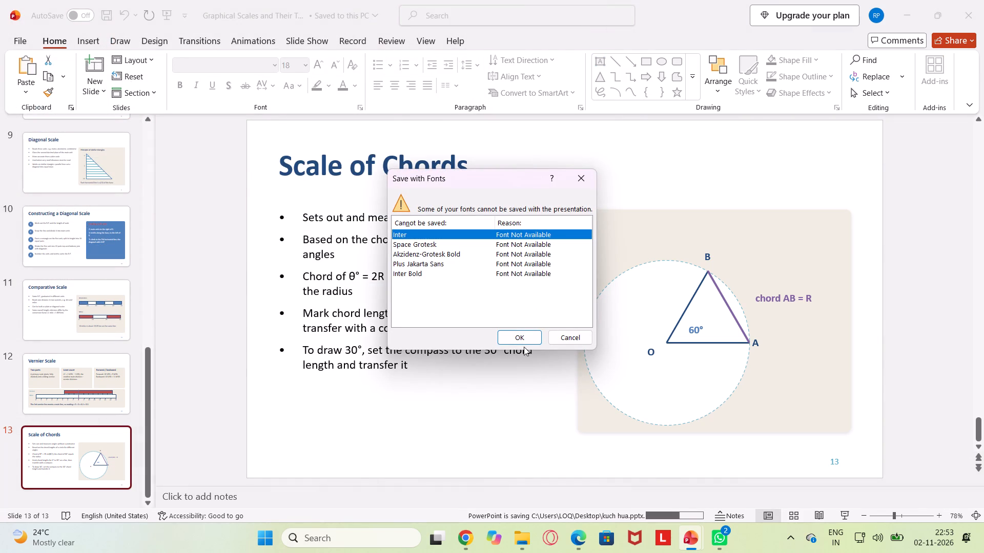
left_click(567, 333)
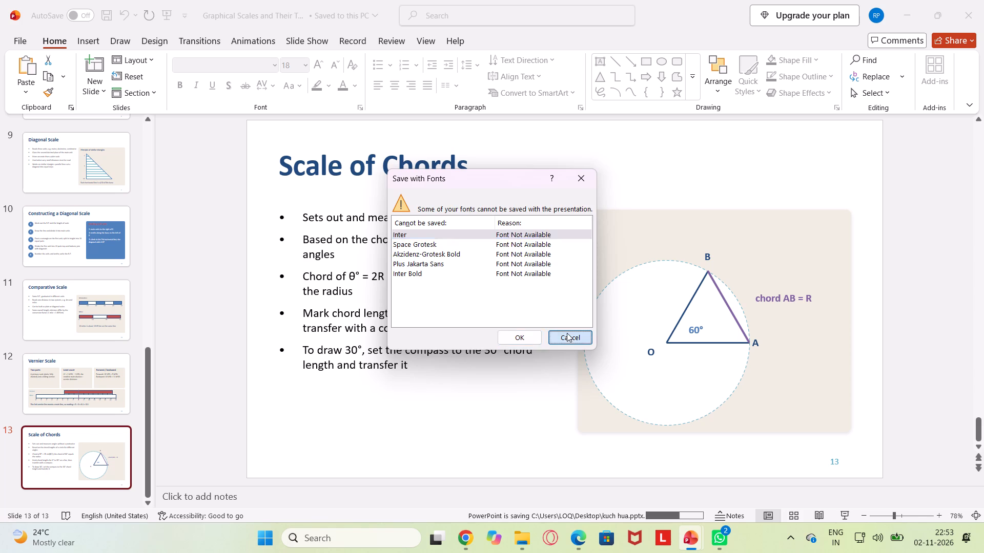
left_click(99, 13)
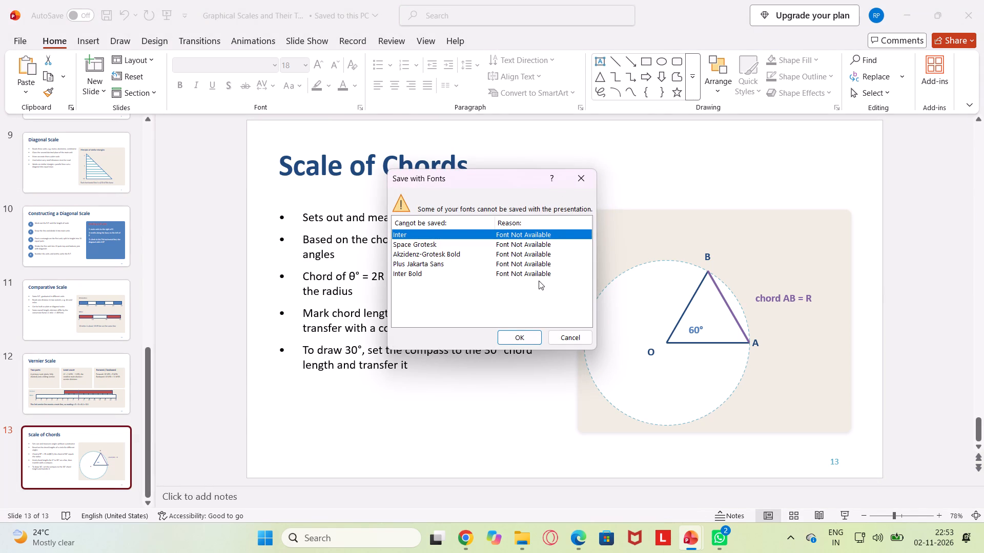
left_click(531, 334)
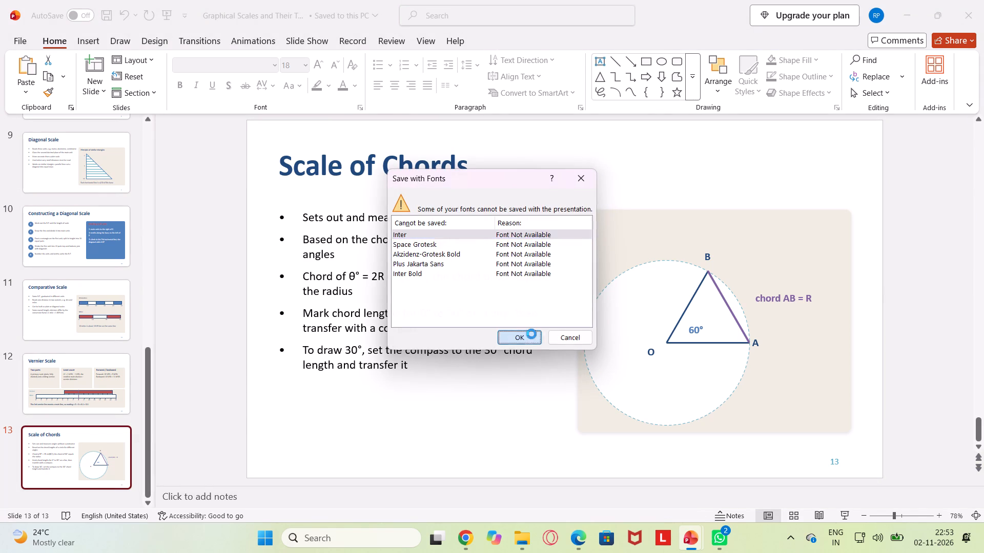
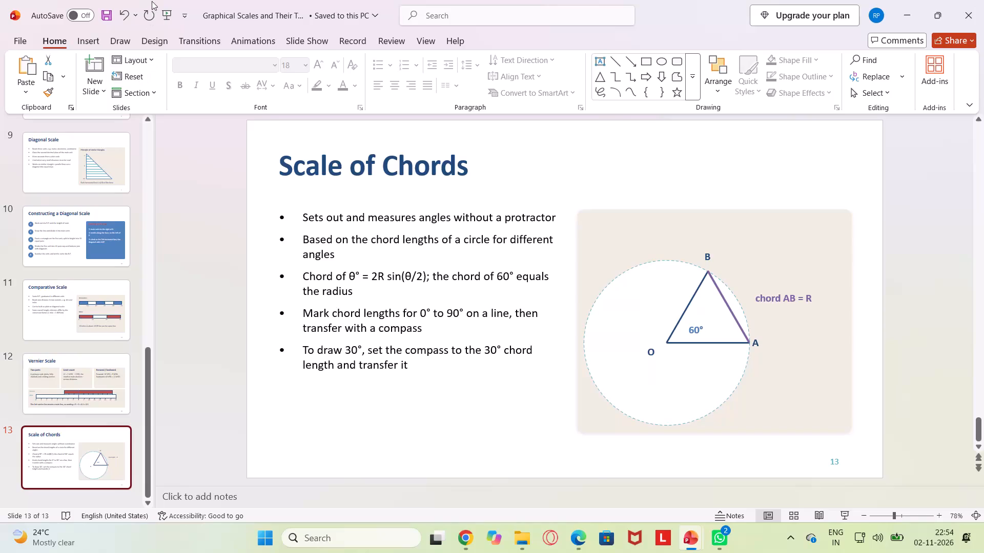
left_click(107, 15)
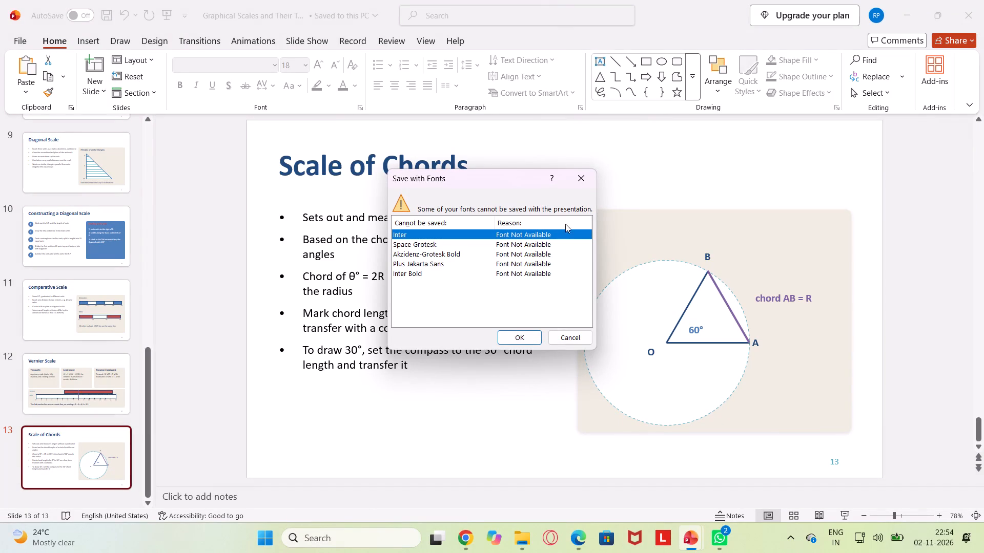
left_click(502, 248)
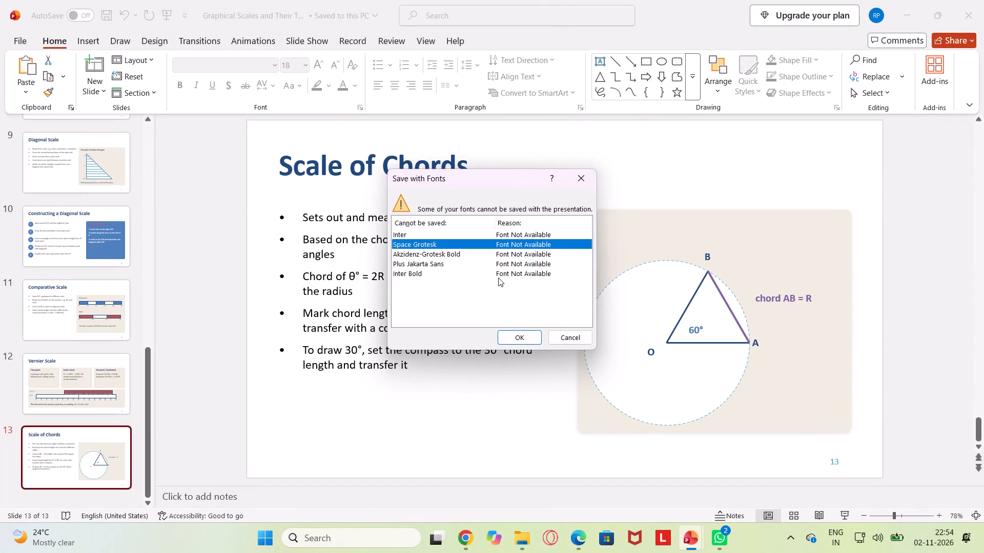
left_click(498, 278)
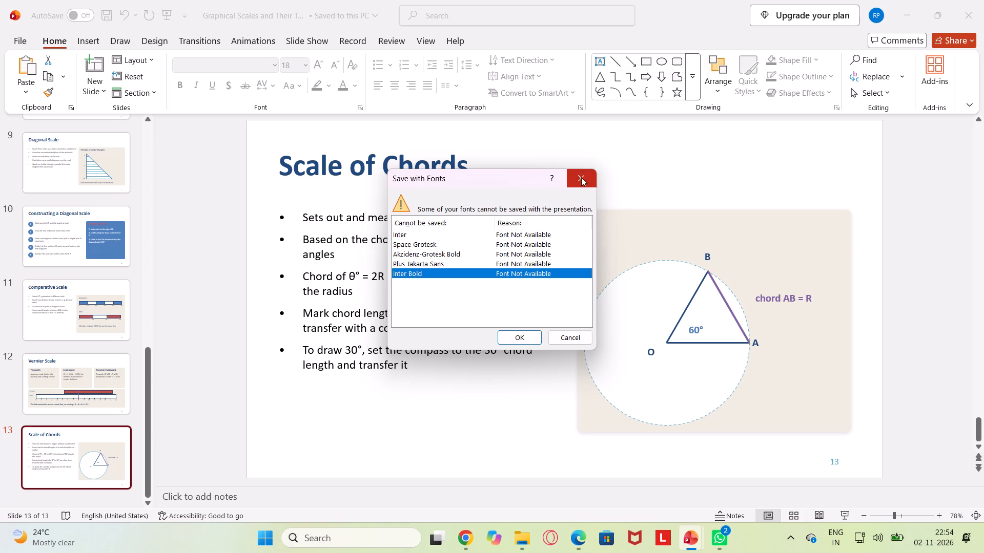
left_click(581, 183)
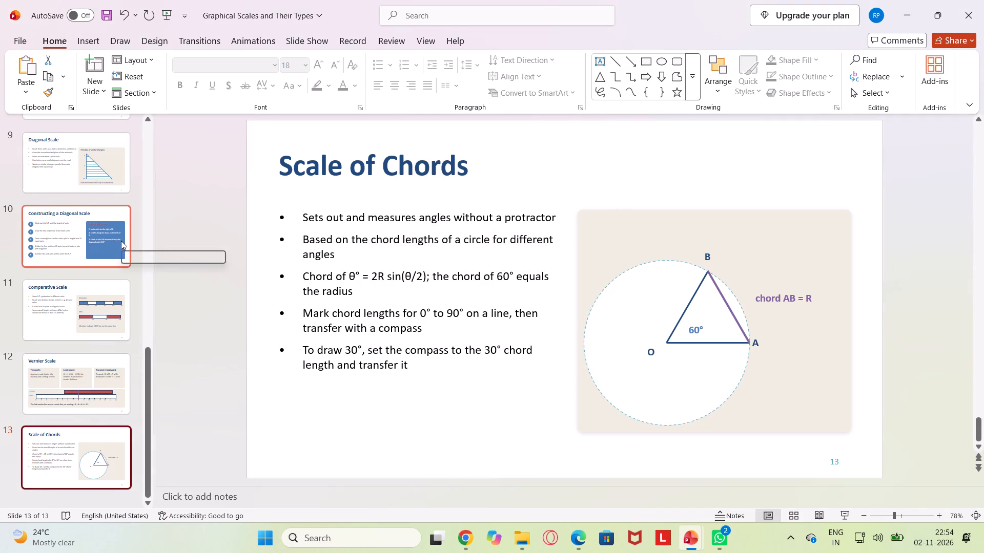
Delete the Constructing a Diagonal Scale, Constructing a Plain Scale, Plain Scale and Diagonal Scale slides.
left_click(121, 241)
key("Delete")
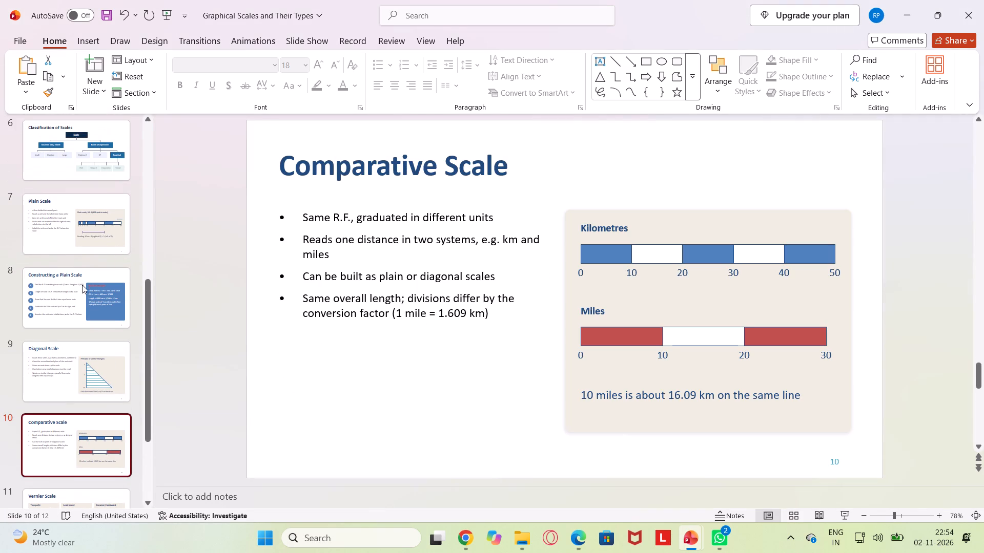
left_click(83, 290)
key("Delete")
key("Delete")
left_click(83, 290)
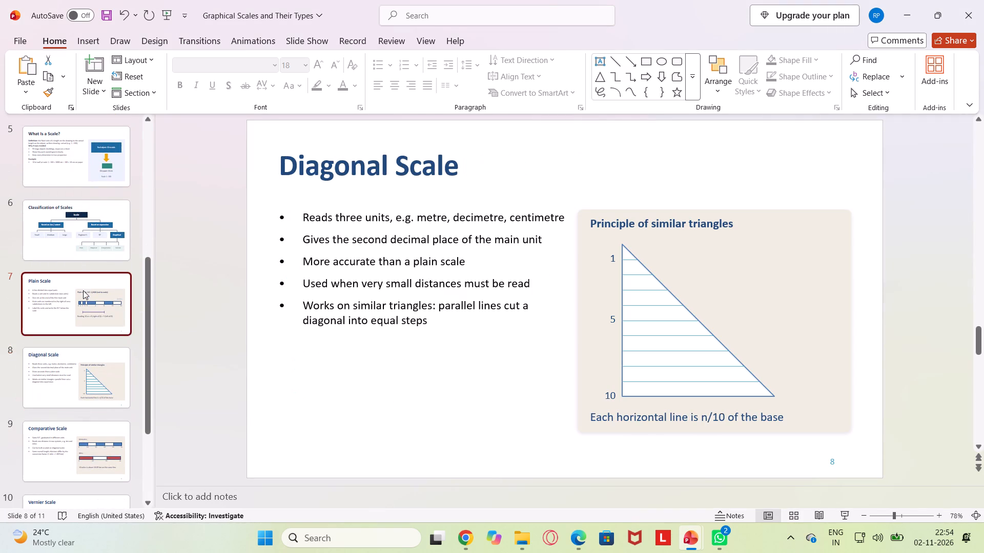
key("Delete")
key("Delete")
left_click(81, 362)
left_click(81, 362)
key("Delete")
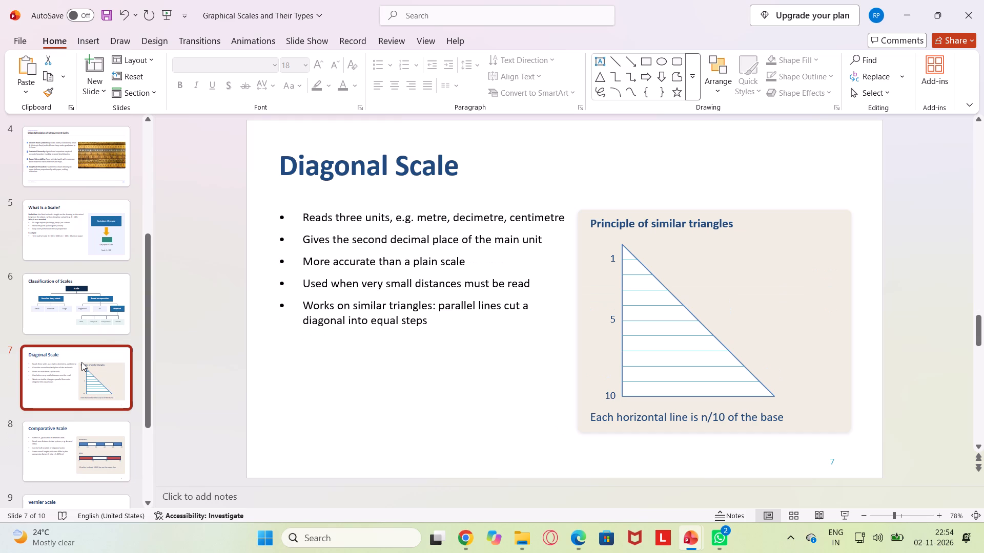
key("Delete")
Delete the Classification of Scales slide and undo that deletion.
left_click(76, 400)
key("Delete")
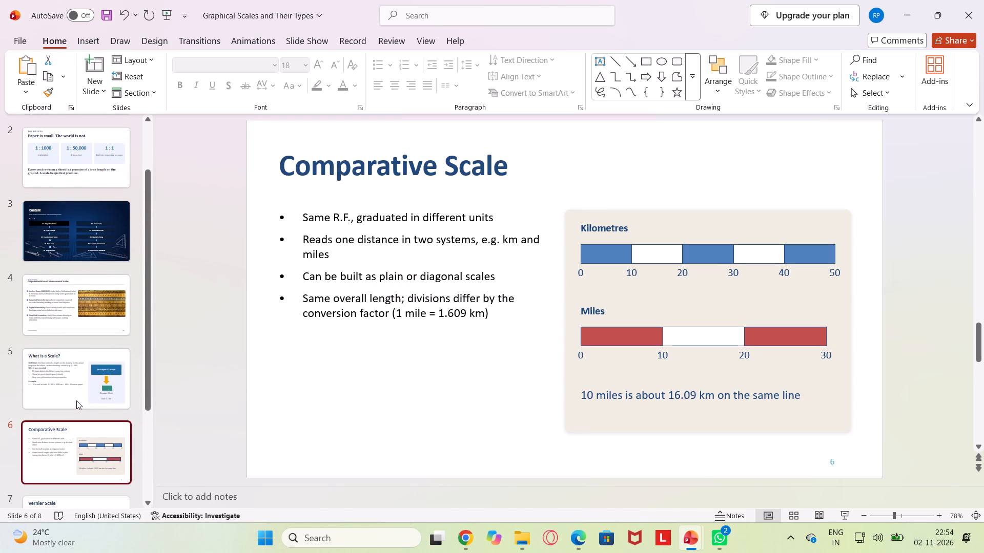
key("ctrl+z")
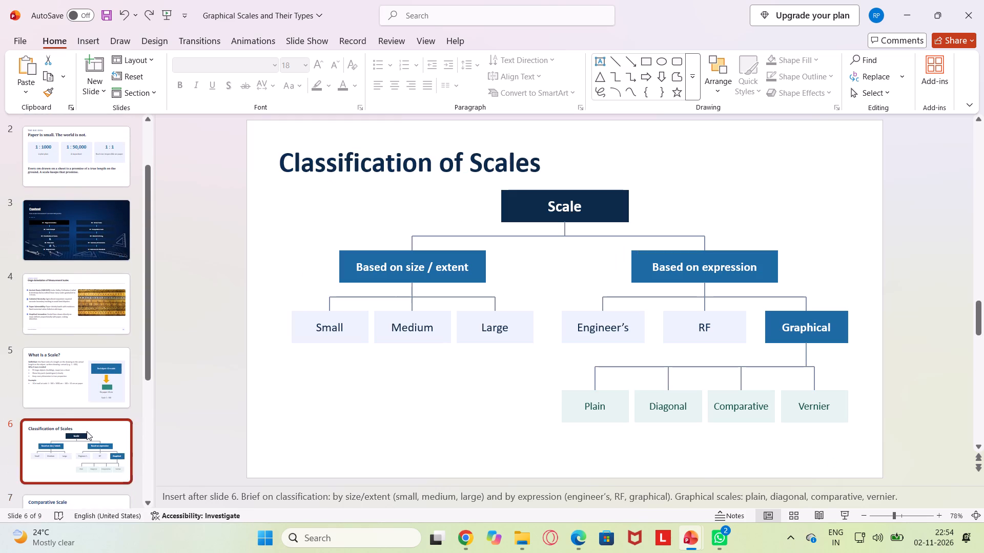
Delete the Vernier Scale, Comparative Scale and Scale of Chords slides, keeping Classification of Scales as the last slide.
scroll(87, 431, "down", 5)
left_click(85, 395)
key("Delete")
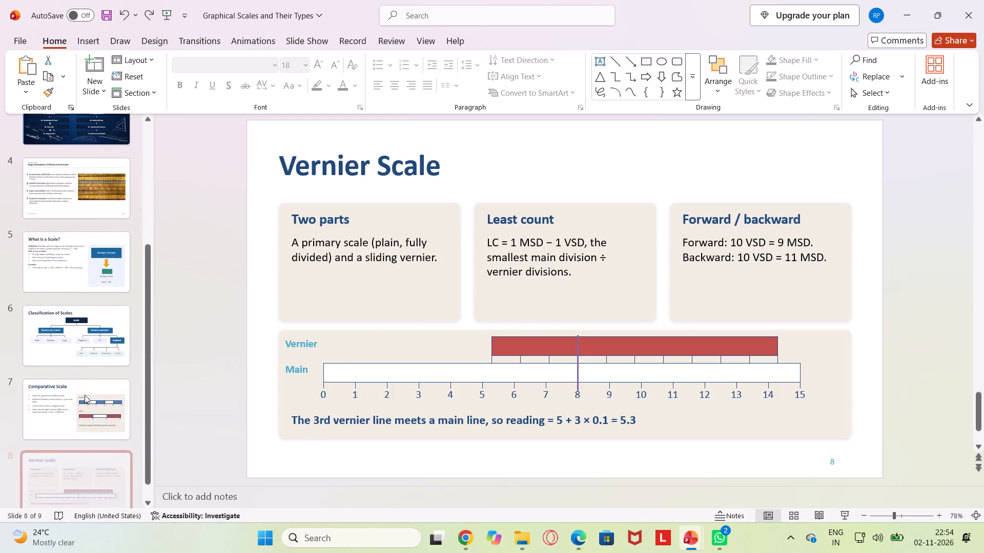
left_click(86, 403)
key("Delete")
key("Delete")
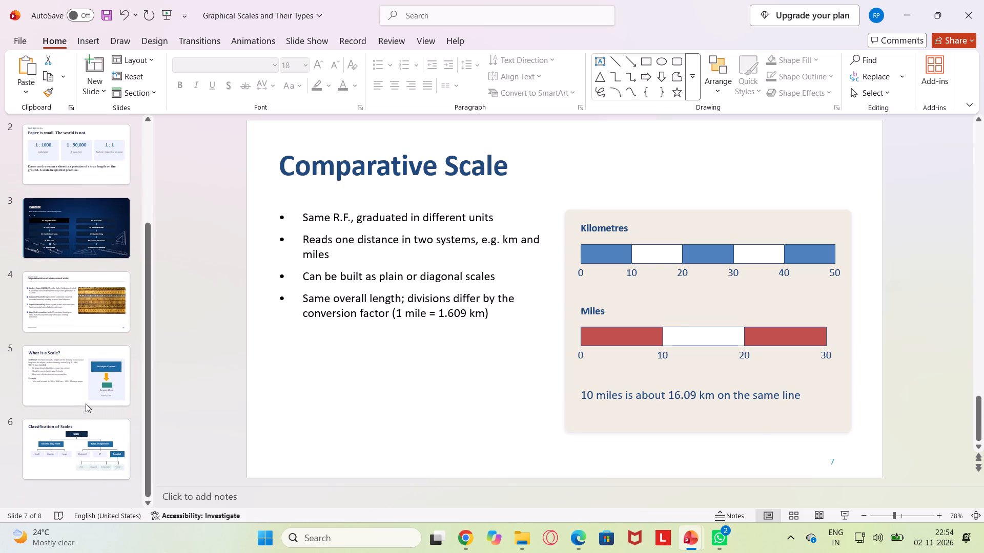
left_click(85, 467)
key("Delete")
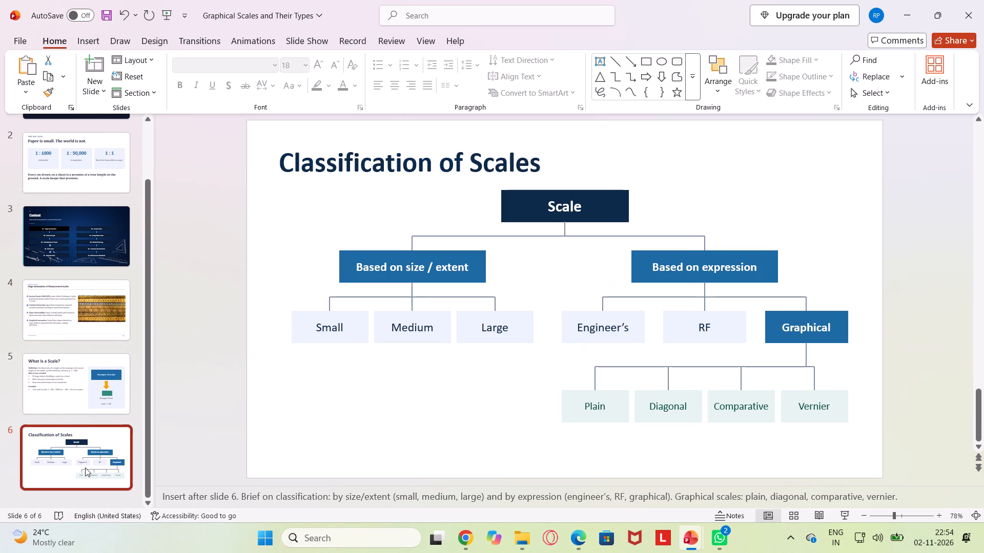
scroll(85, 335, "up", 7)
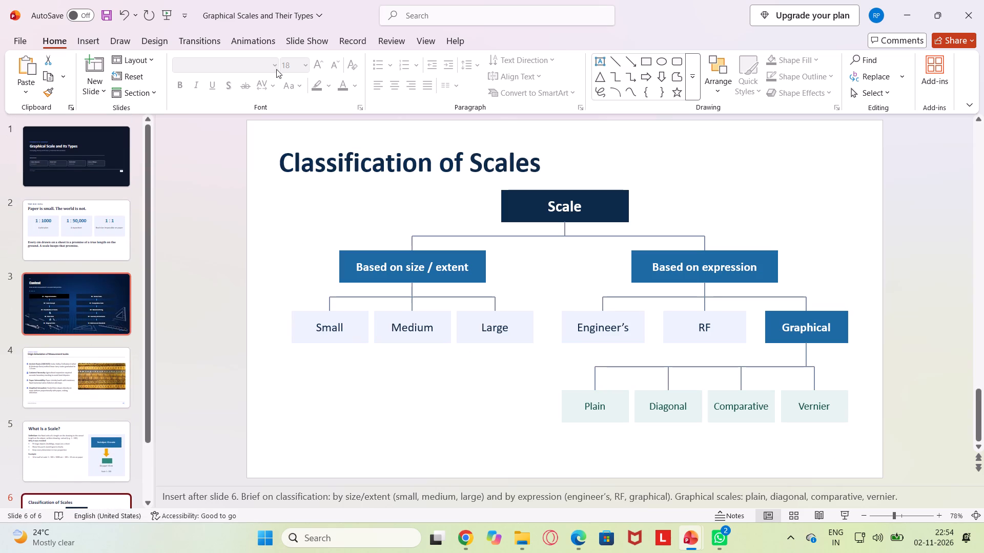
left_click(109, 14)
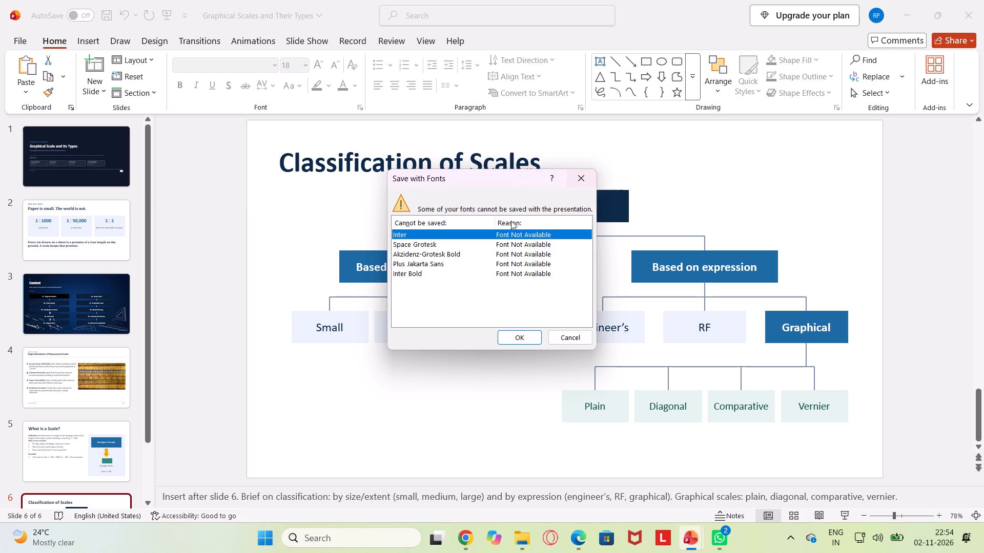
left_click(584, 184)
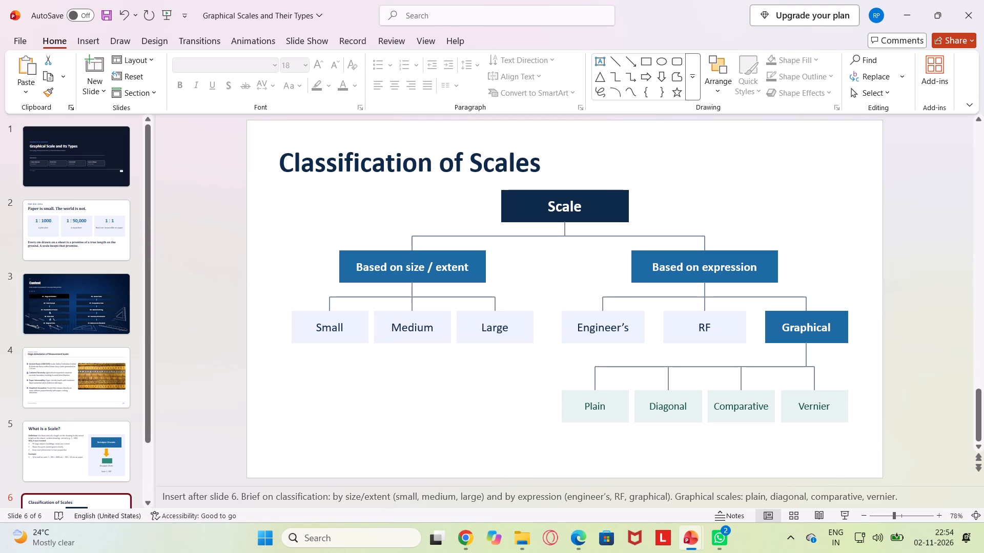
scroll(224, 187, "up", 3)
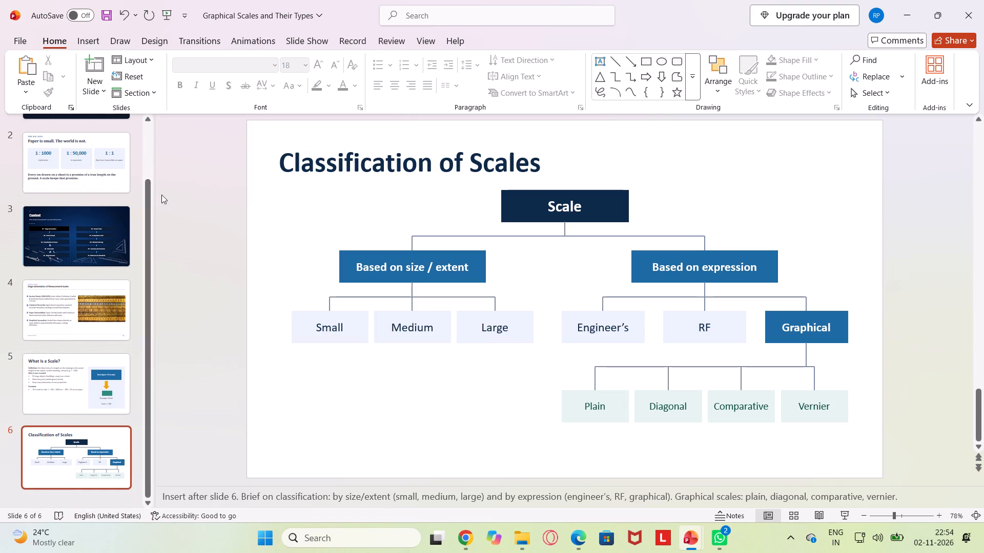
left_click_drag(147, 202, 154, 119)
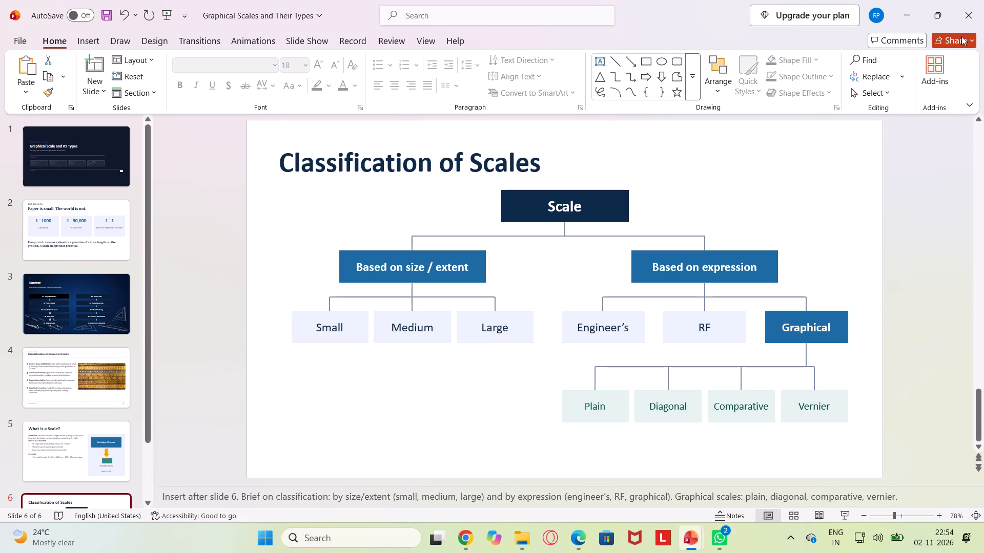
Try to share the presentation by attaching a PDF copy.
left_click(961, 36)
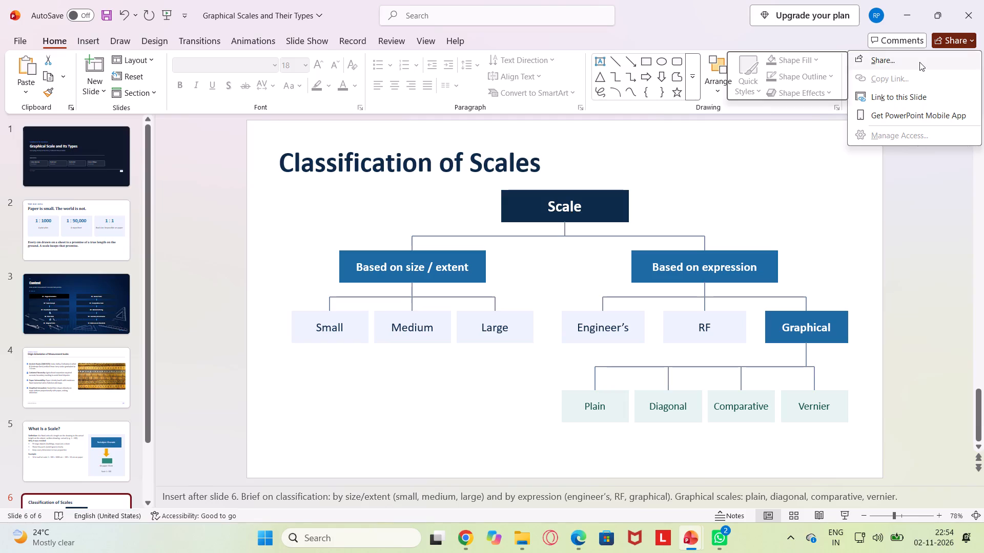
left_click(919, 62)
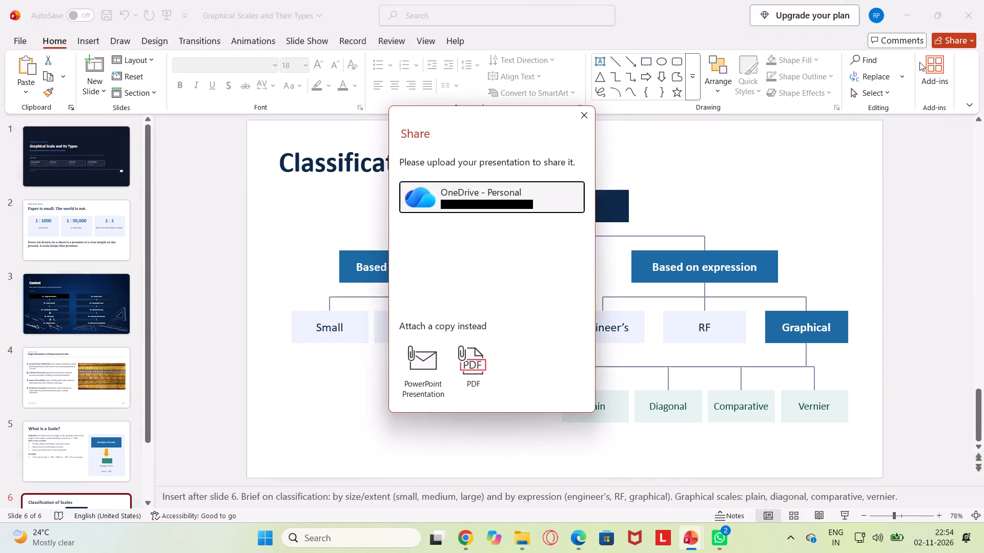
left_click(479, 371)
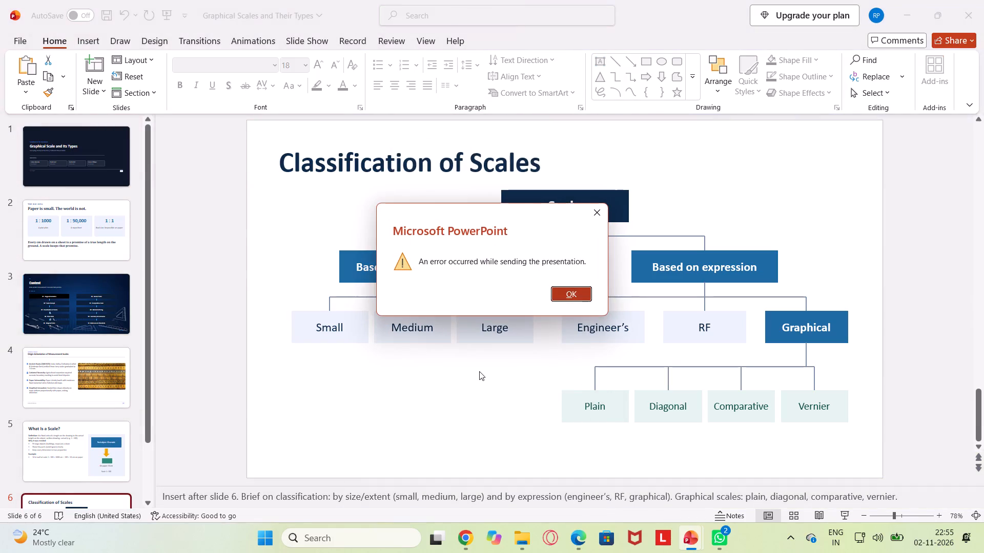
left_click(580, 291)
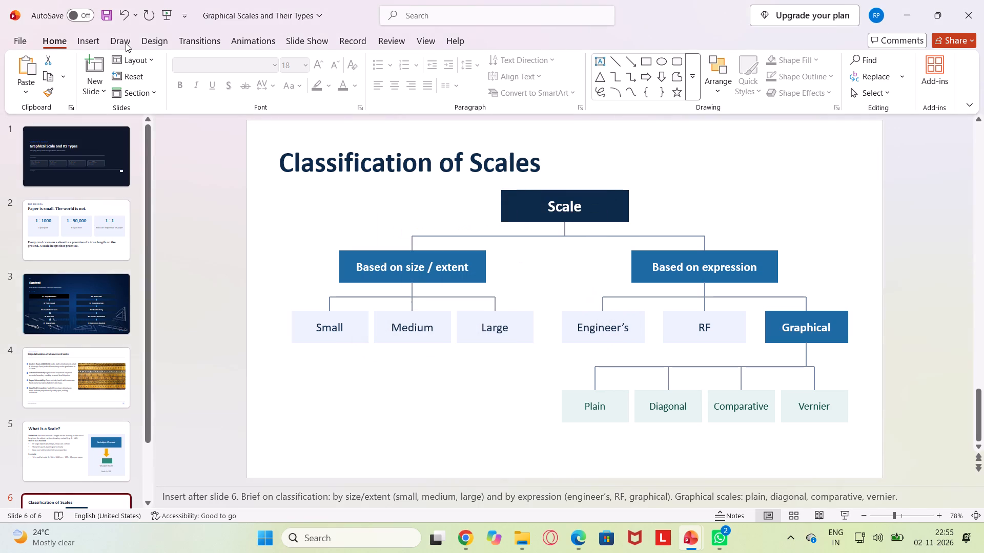
Save the shortened presentation, continuing without the unavailable fonts.
left_click(107, 14)
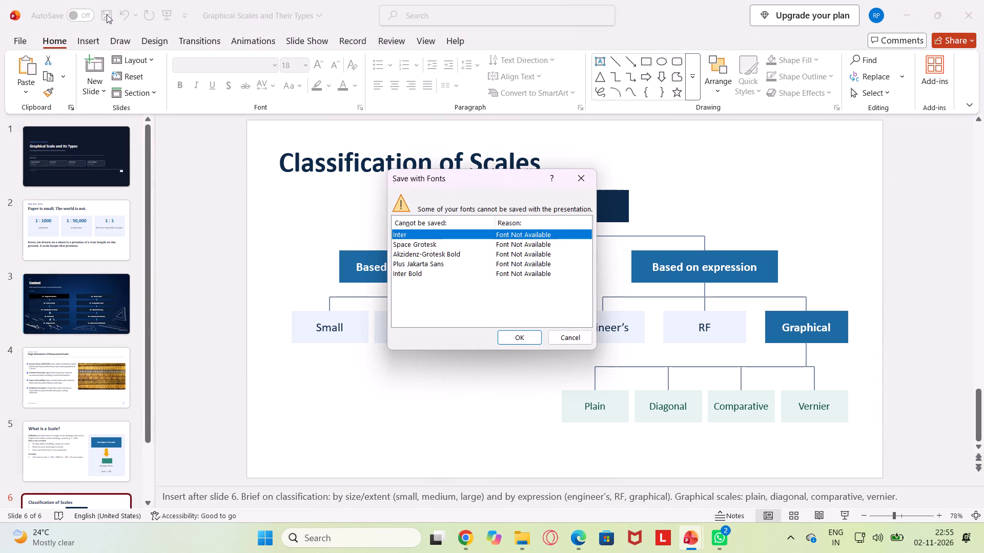
left_click(535, 335)
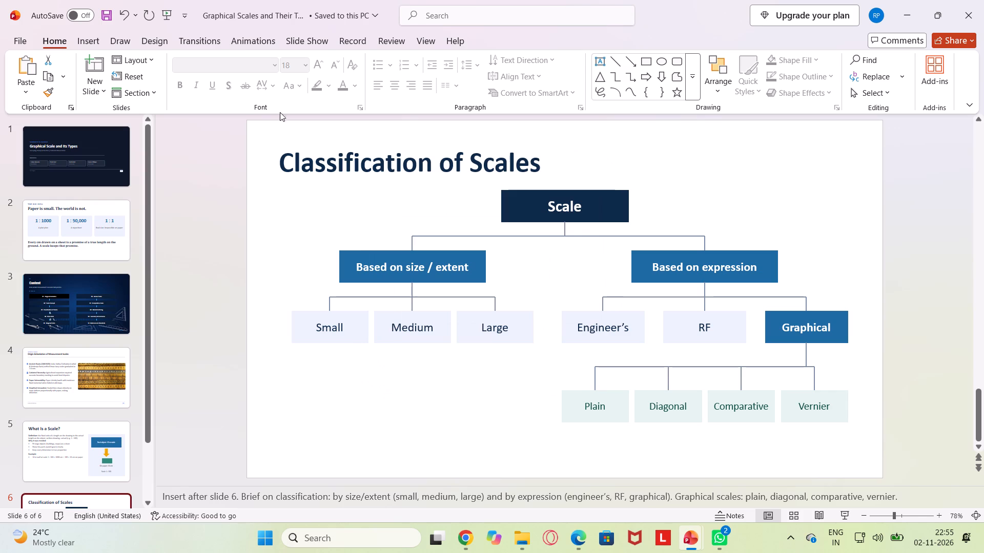
left_click(102, 15)
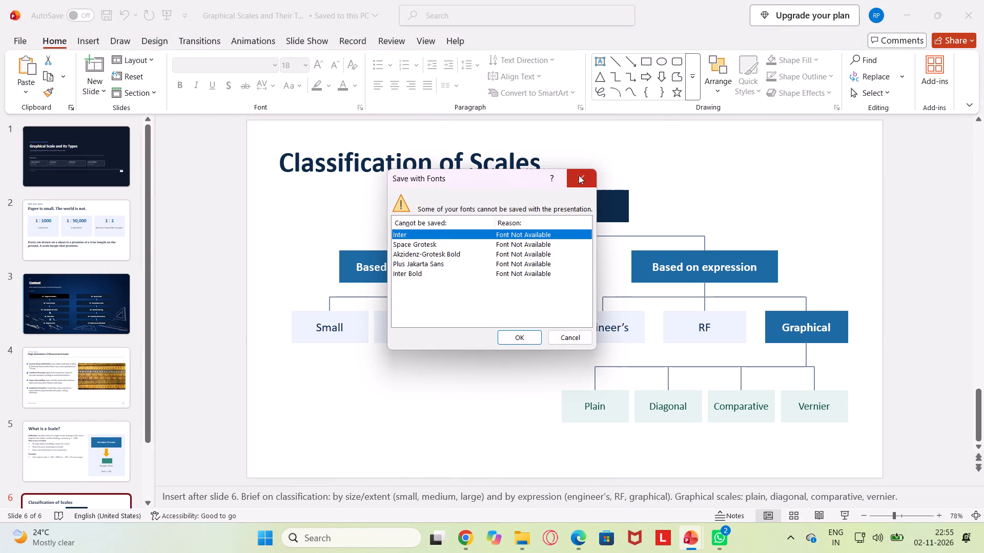
left_click(549, 335)
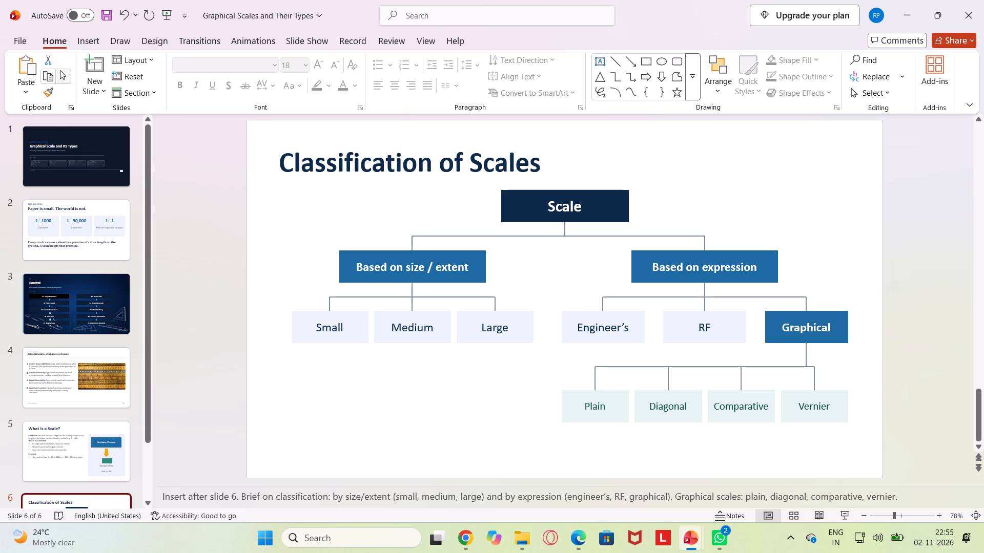
Open the recent presentation "Graphical Scales and Their Types (1)" and view its Origin & Evolution of Measurement Scales slide.
left_click(29, 44)
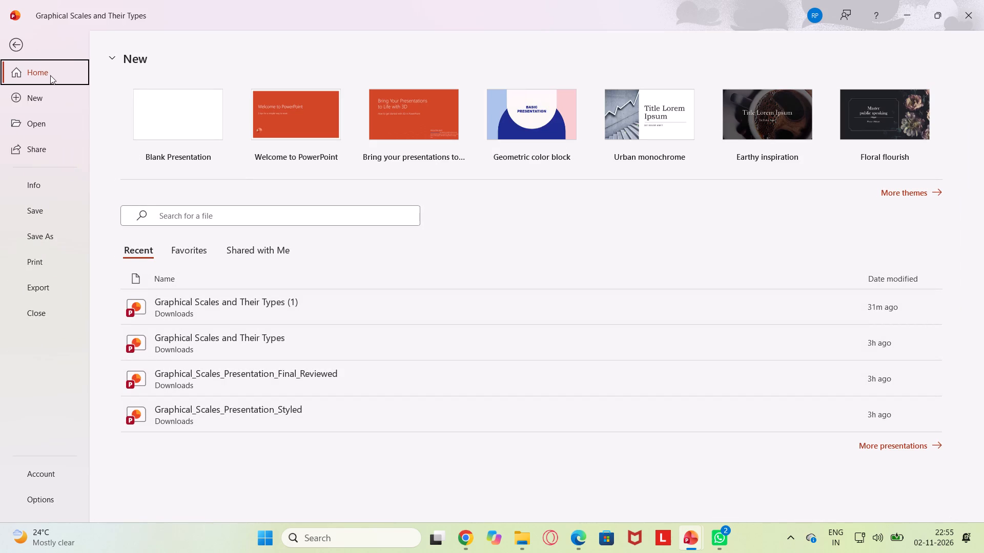
left_click(221, 311)
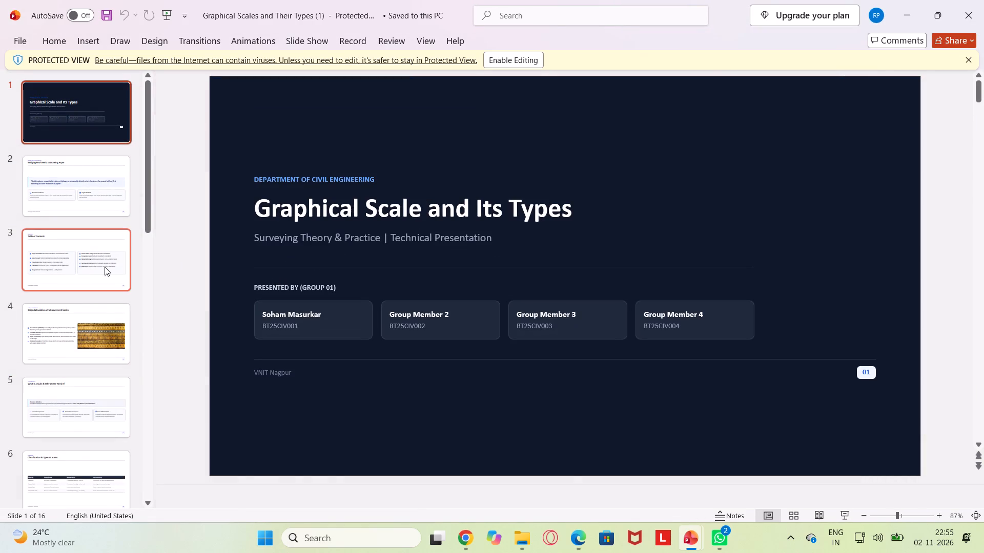
left_click(95, 305)
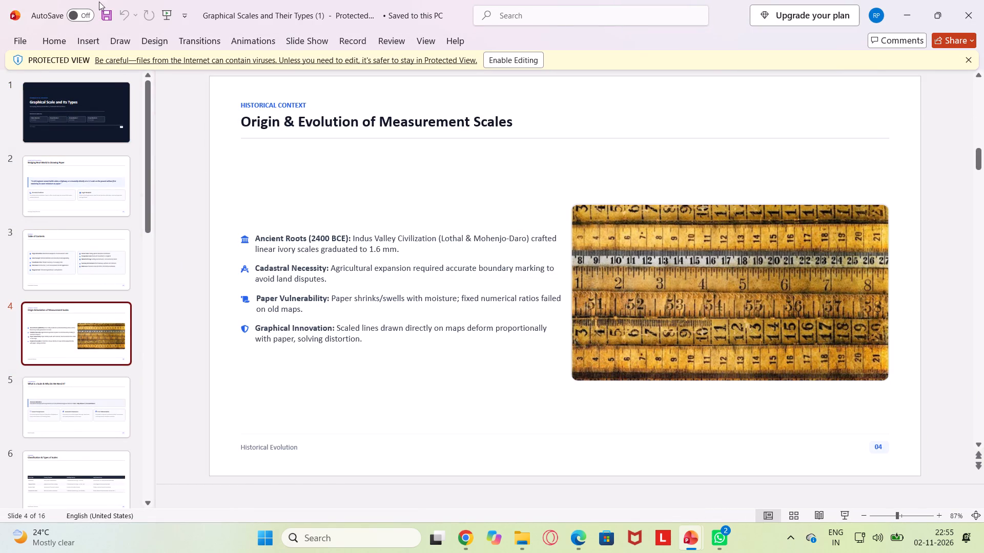
Check the recent and favorite presentations, return to "Graphical Scales and Their Types (1)", and look through its slides around Table of Contents.
left_click(26, 45)
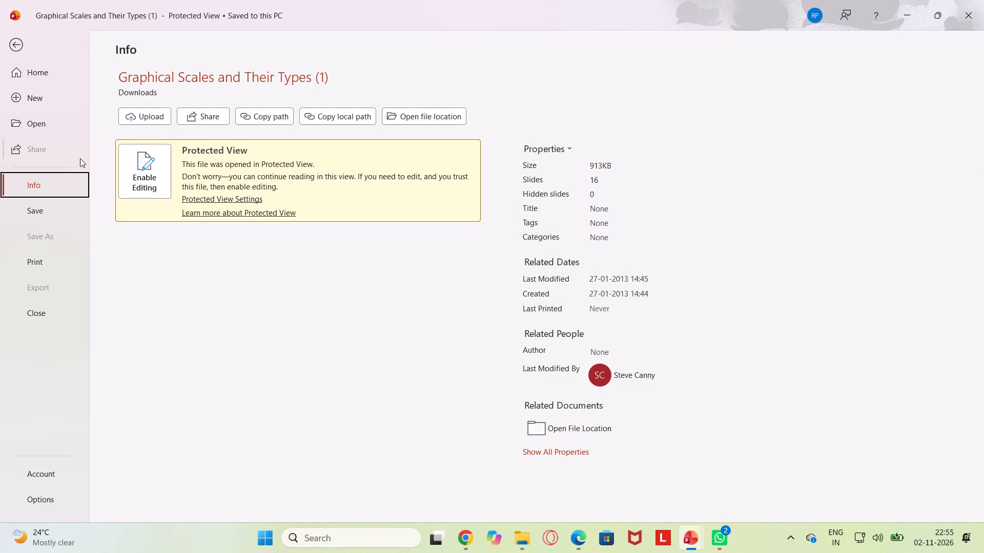
left_click(48, 75)
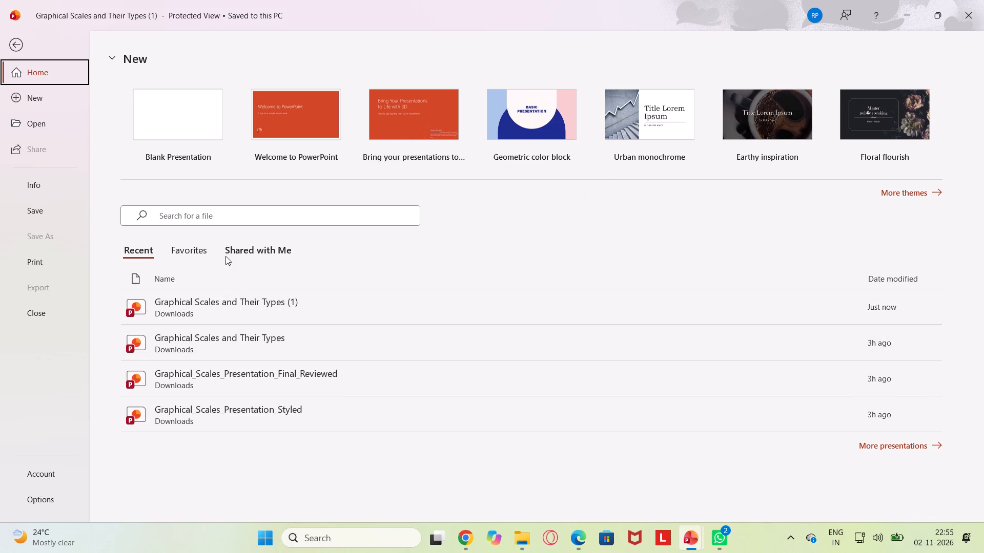
left_click(210, 247)
left_click(138, 251)
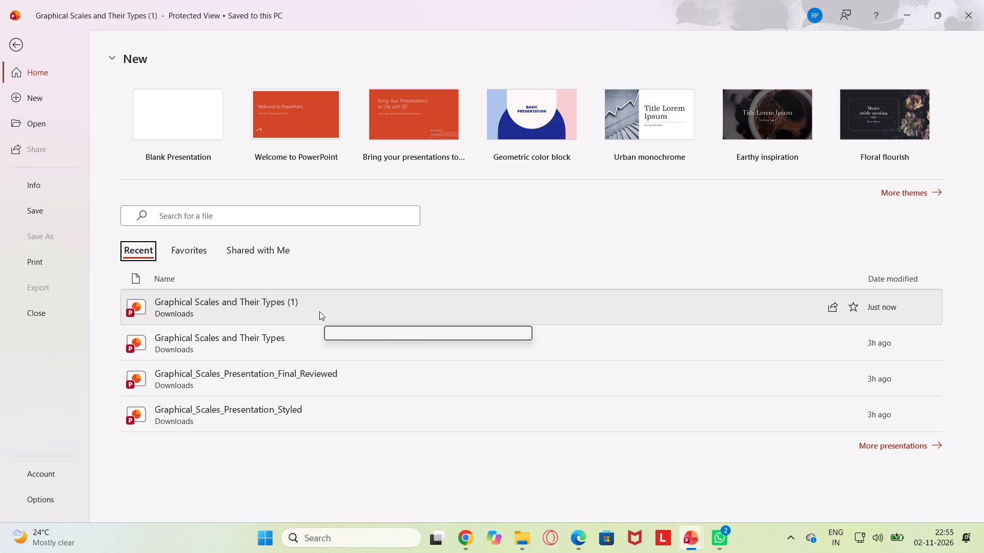
left_click(388, 323)
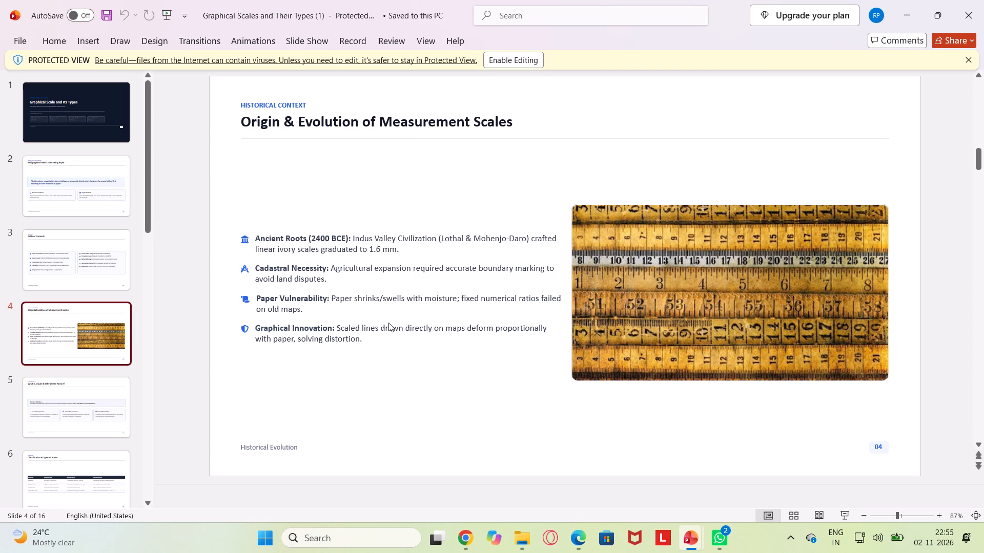
key("Down")
key("Down")
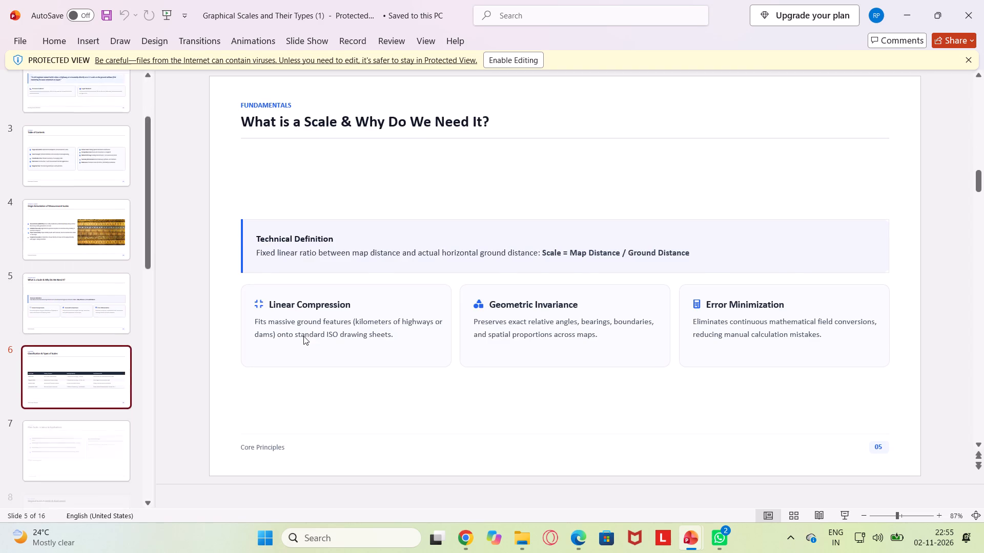
key("Down")
key("Up")
key("Up")
key("Up")
key("Up")
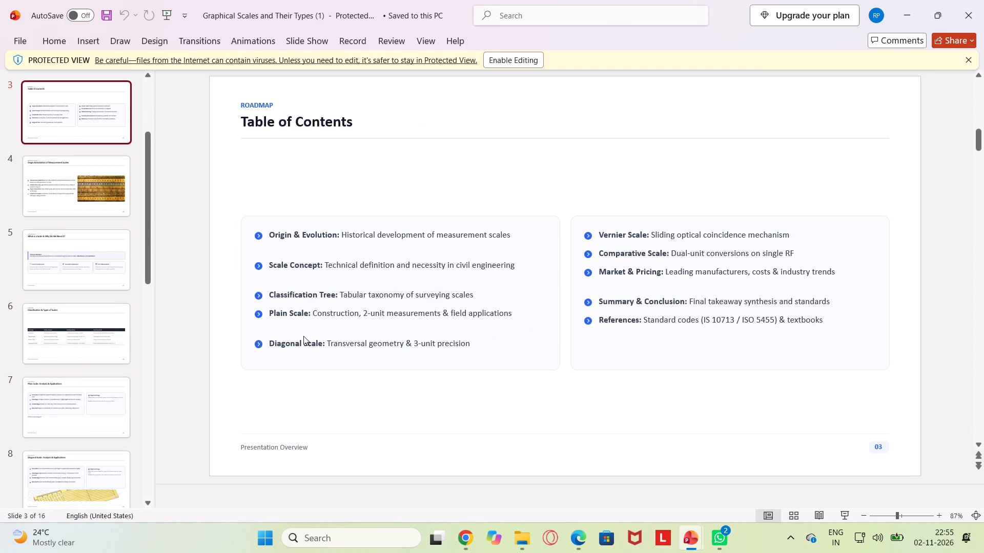
key("Left")
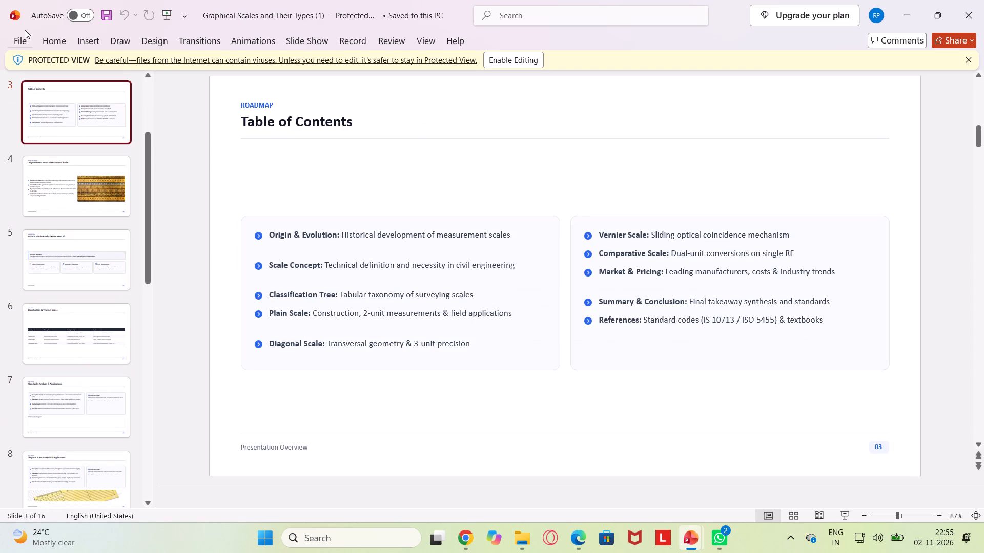
Check the recent, favorite and shared presentation lists.
left_click(26, 35)
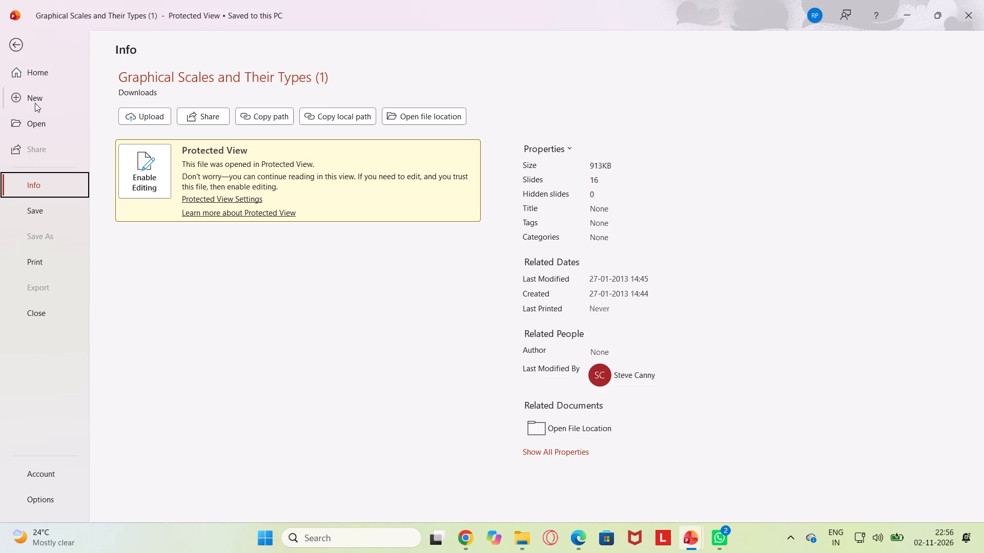
left_click(34, 79)
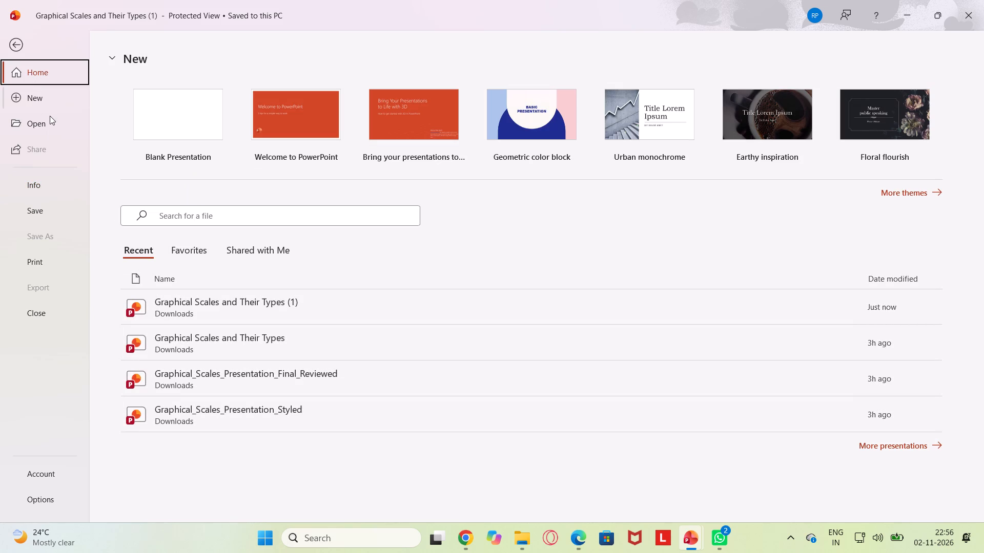
scroll(153, 264, "right", 1)
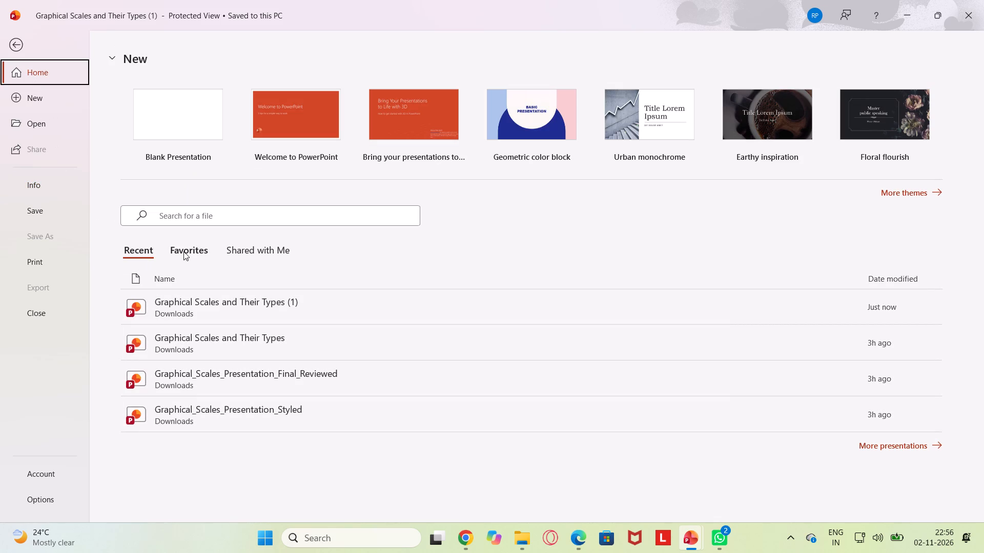
left_click(183, 251)
scroll(233, 252, "right", 1)
left_click(237, 250)
left_click_drag(161, 250, 583, 551)
scroll(477, 525, "right", 1)
scroll(583, 551, "right", 1)
Switch to Edge, search the web for "canva" in a new tab, and open the Canva site.
left_click(575, 538)
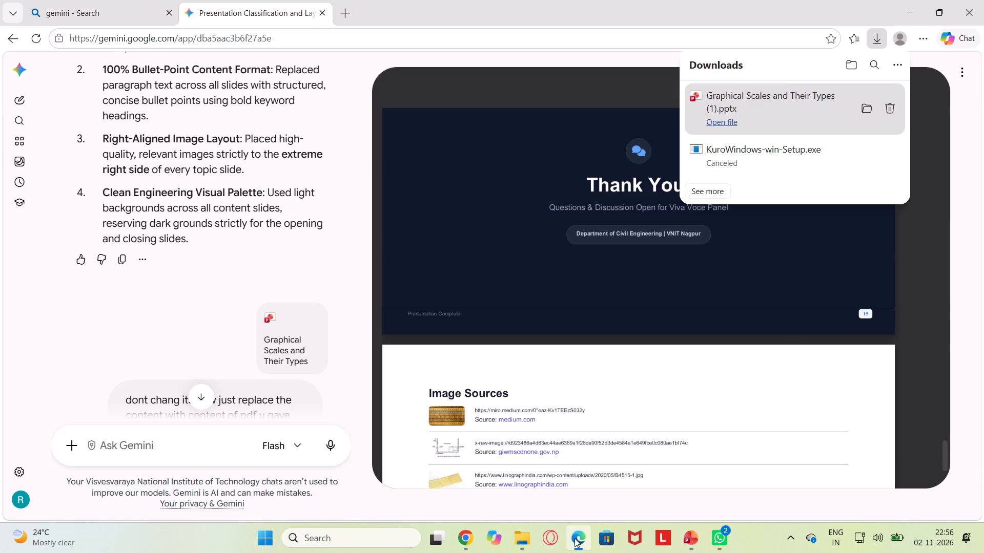
left_click(348, 16)
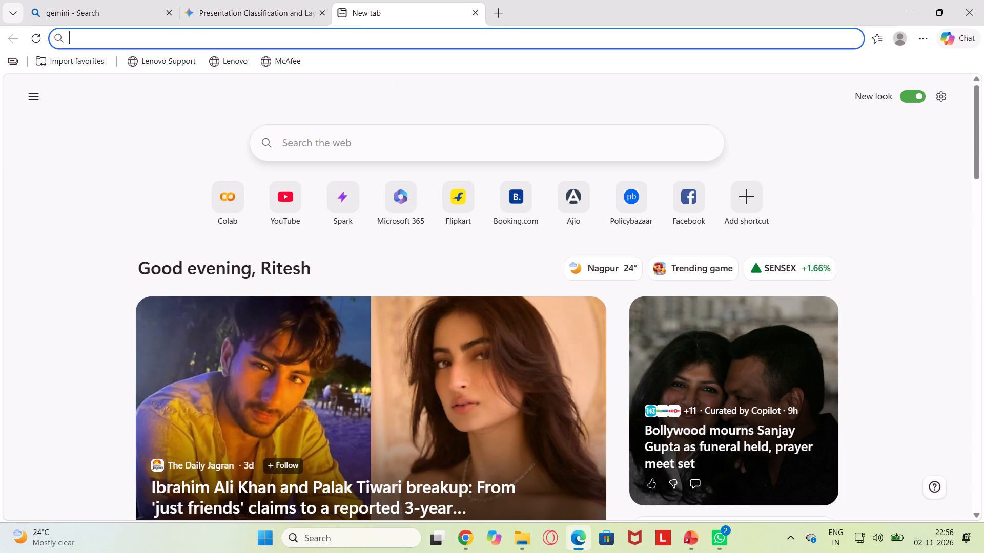
left_click(374, 134)
type("canva")
key("Down")
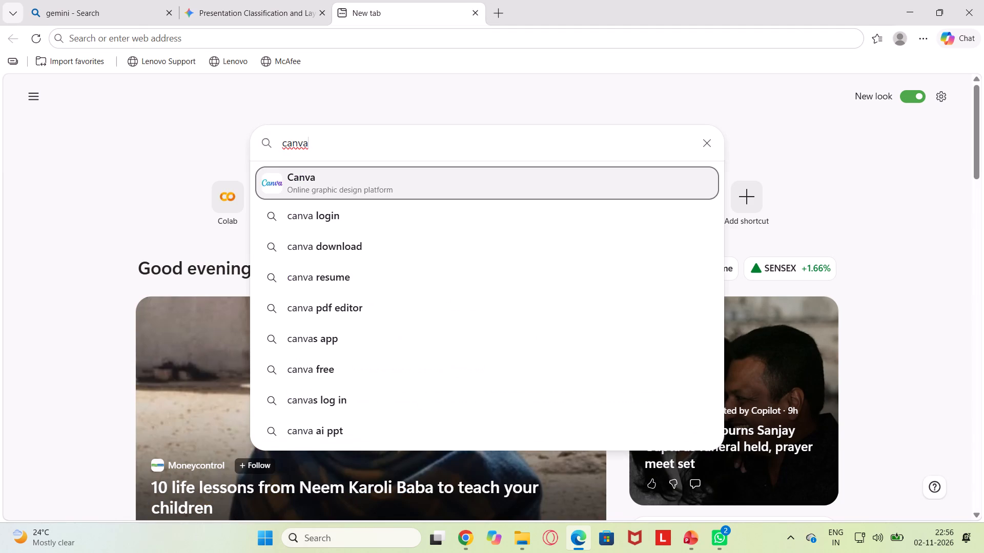
key("Return")
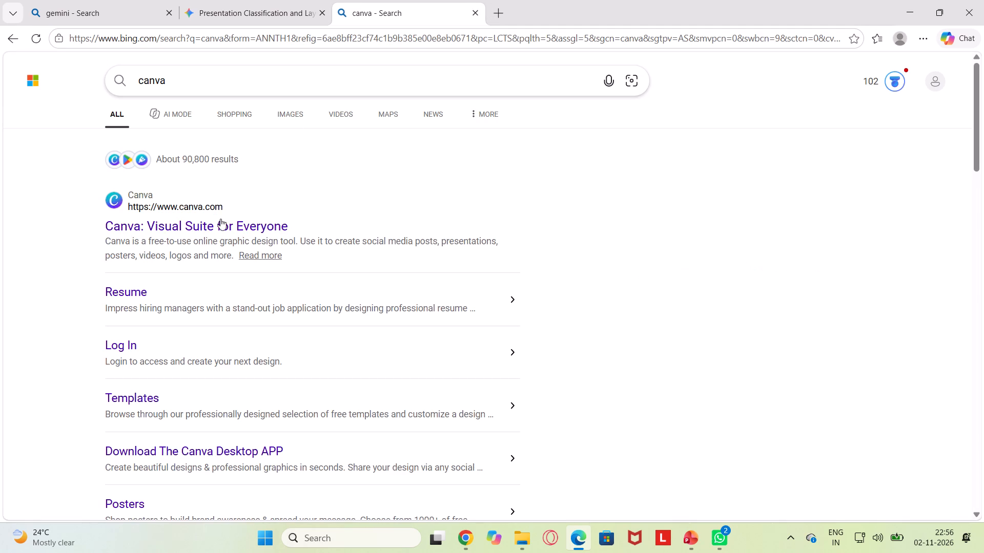
left_click(219, 228)
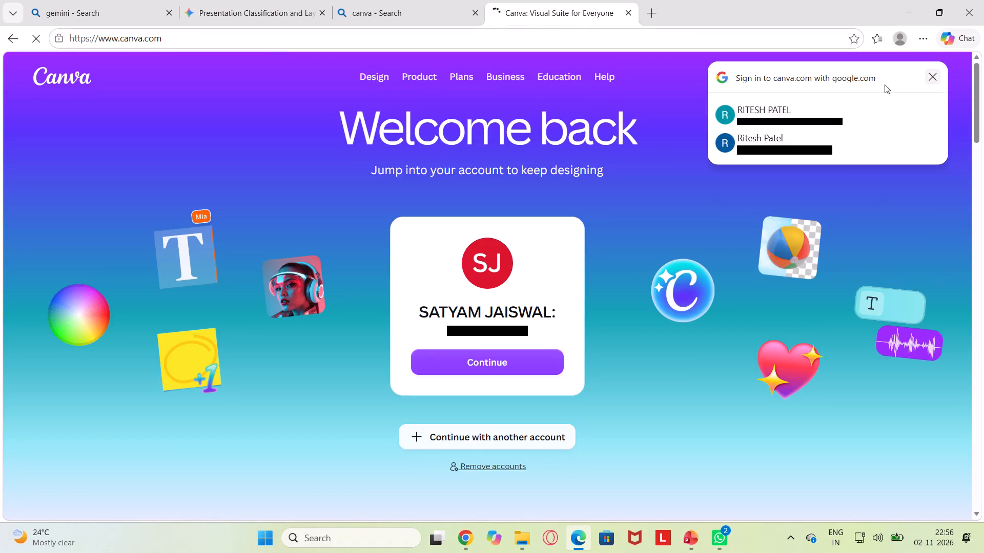
Sign in to Canva with the second Google account and complete setup for Personal projects, keeping the AI improvement setting on.
left_click(862, 114)
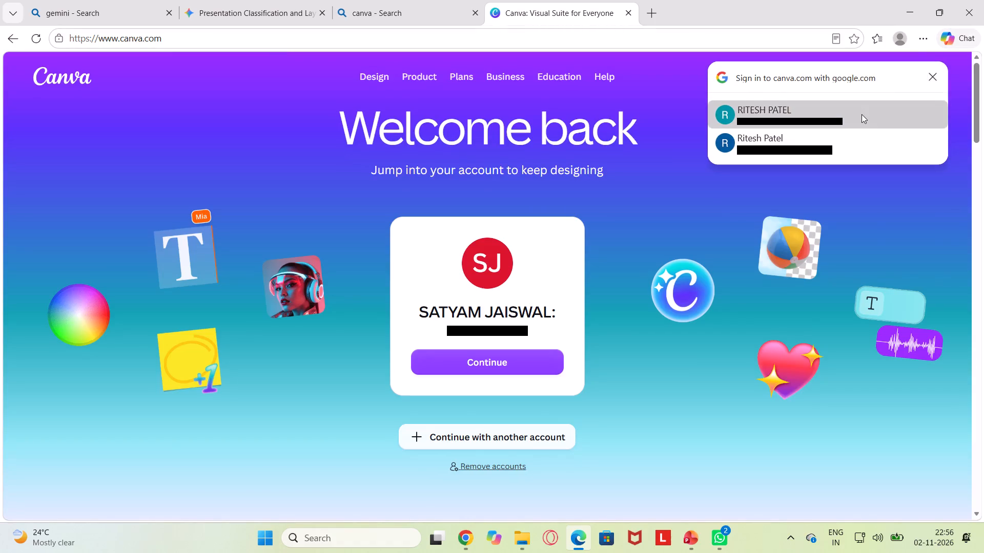
left_click(826, 143)
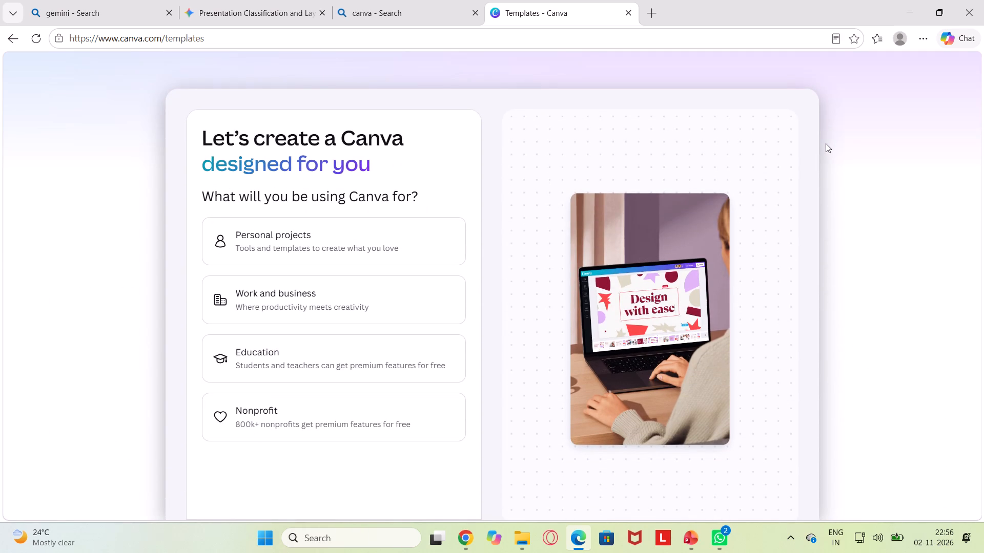
left_click(356, 253)
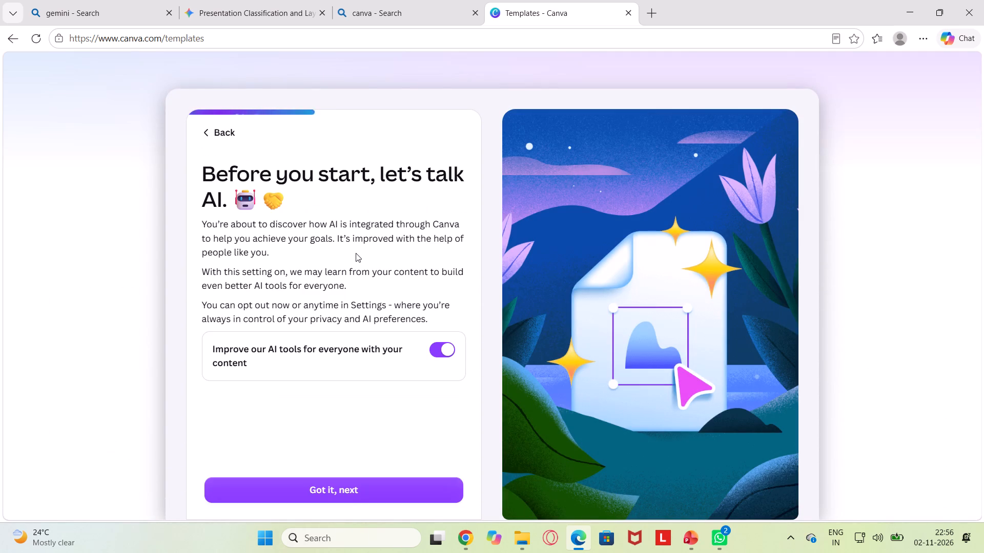
left_click(355, 490)
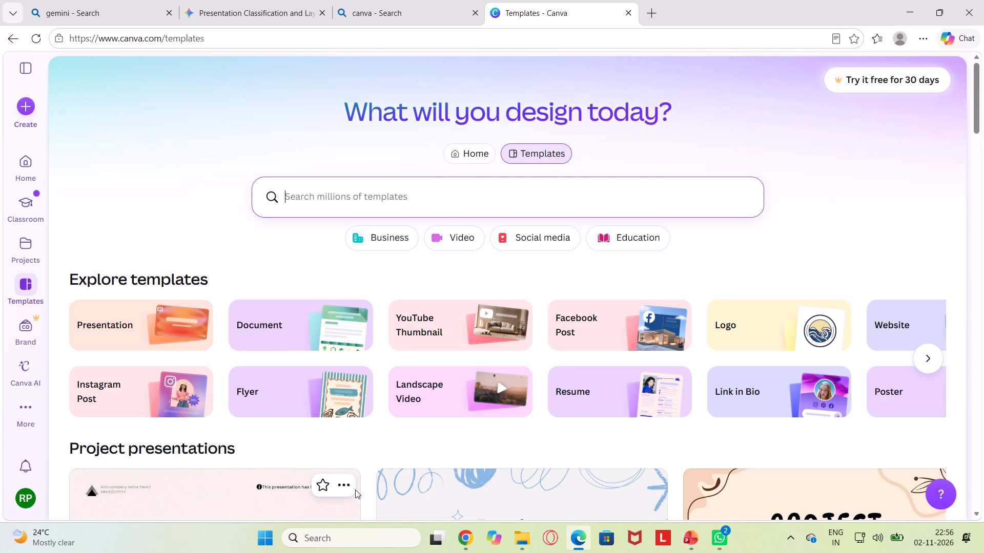
Open Canva's Presentation template category.
left_click(178, 334)
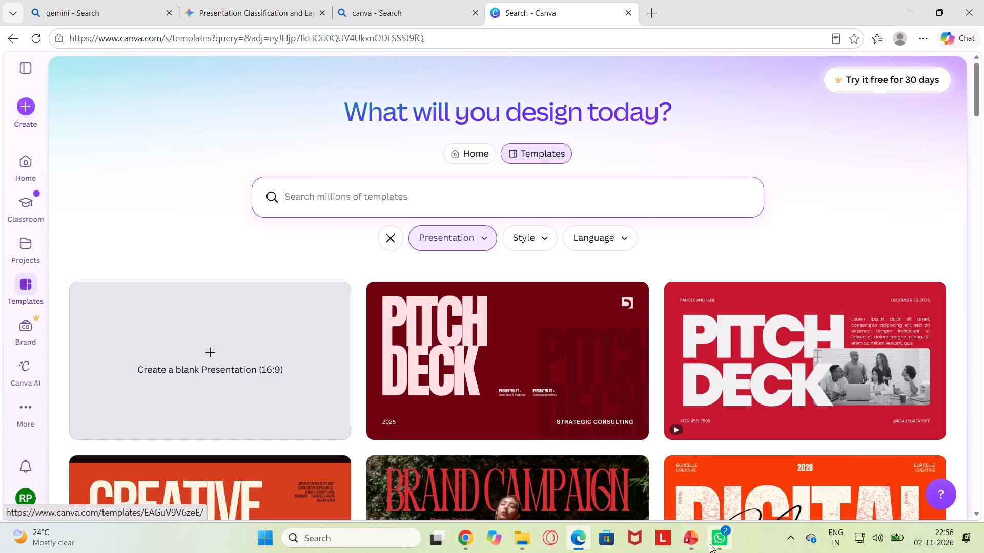
Switch to "Graphical Scales and Their Types" in PowerPoint and save it, continuing without the unavailable fonts.
left_click(693, 539)
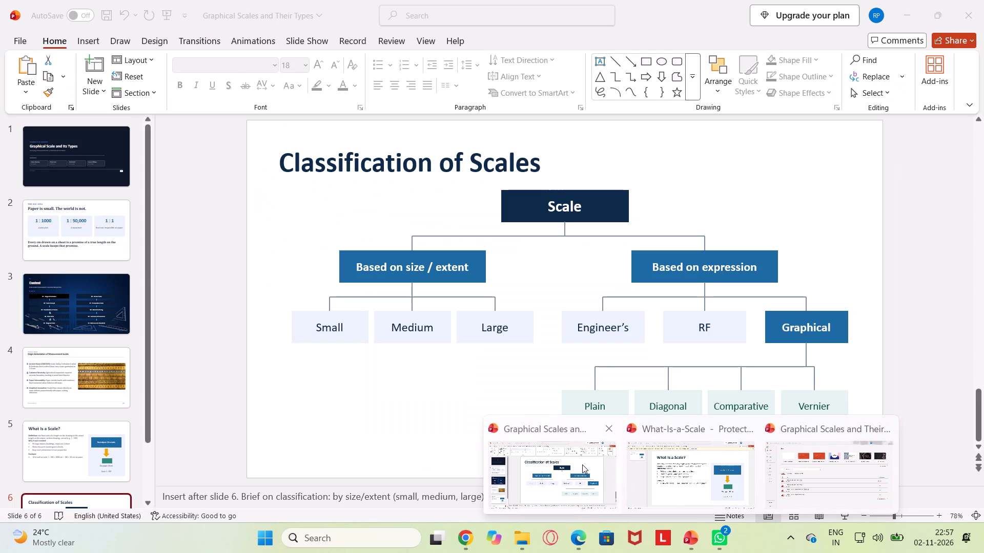
left_click(582, 464)
scroll(486, 297, "up", 2)
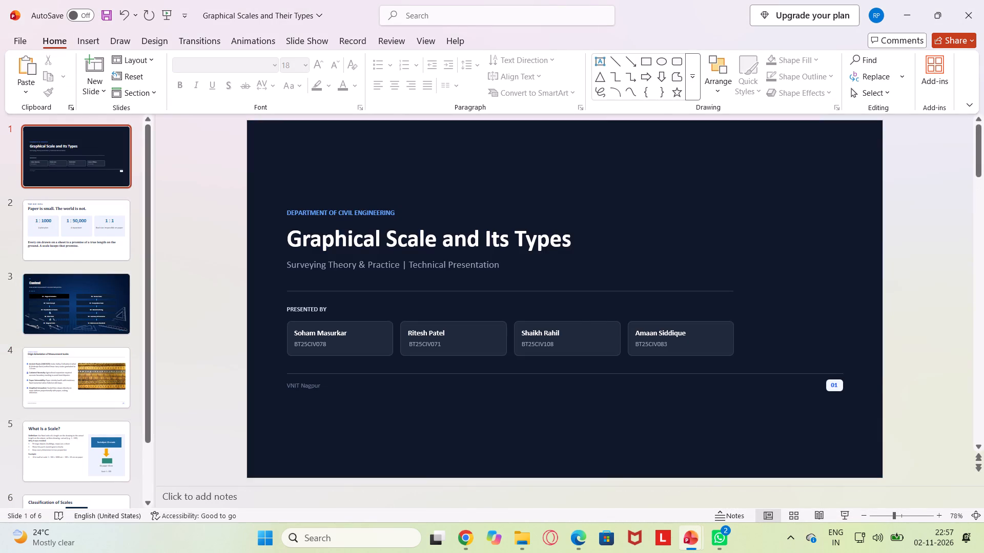
scroll(486, 297, "down", 8)
scroll(486, 297, "up", 5)
left_click(112, 17)
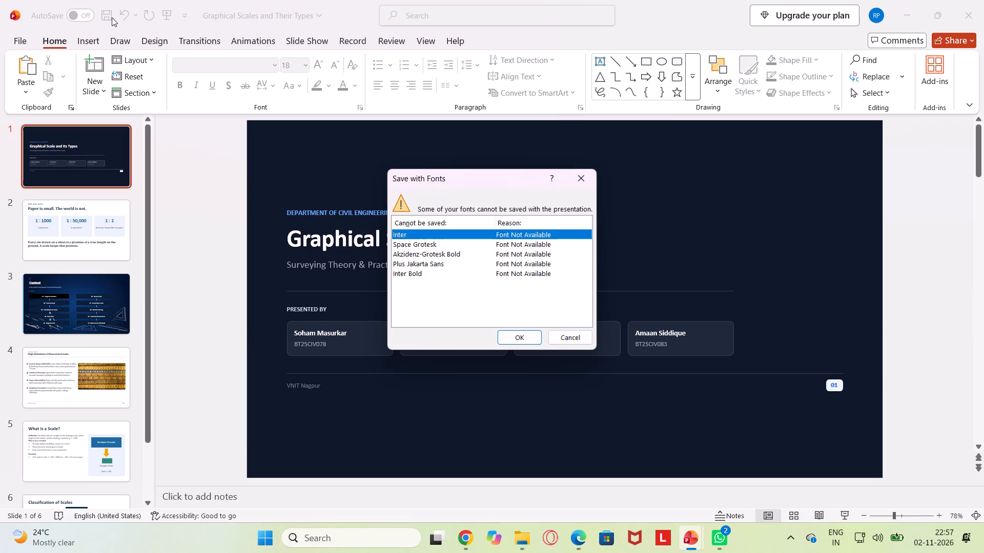
left_click(543, 273)
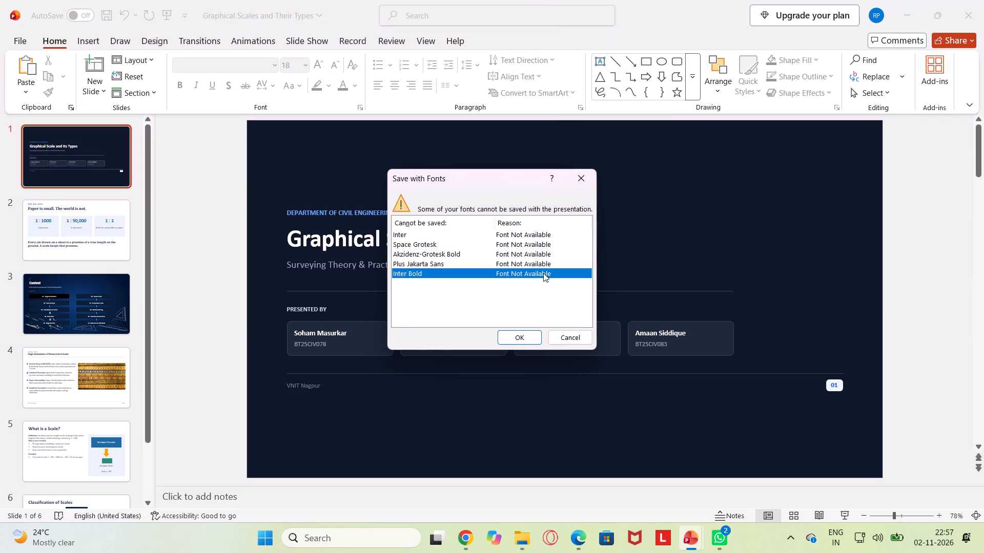
left_click(543, 265)
left_click_drag(546, 256, 520, 342)
left_click(520, 342)
Copy the "Graphical Scale and Its Types" title slide.
scroll(551, 263, "up", 3)
scroll(551, 263, "down", 2)
scroll(551, 263, "up", 1)
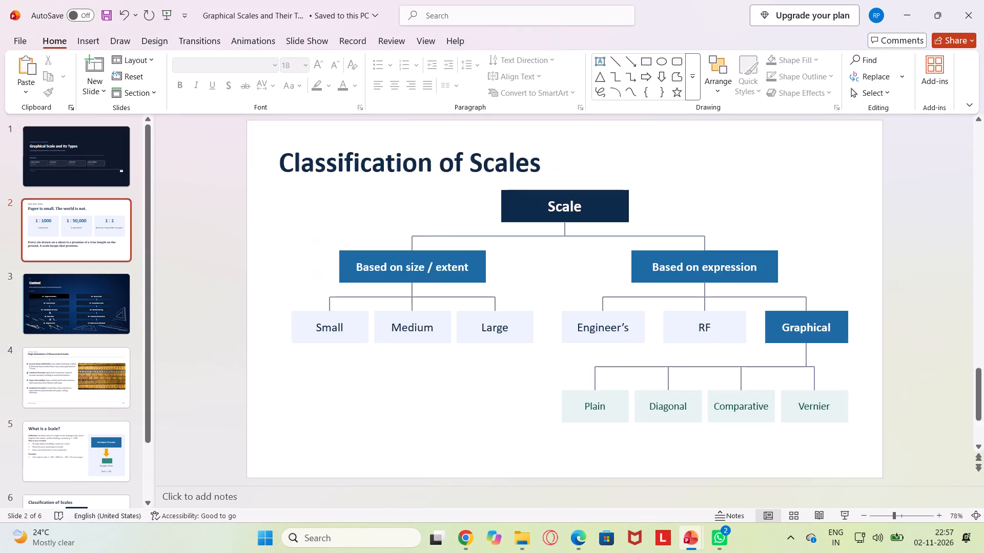
scroll(551, 263, "up", 6)
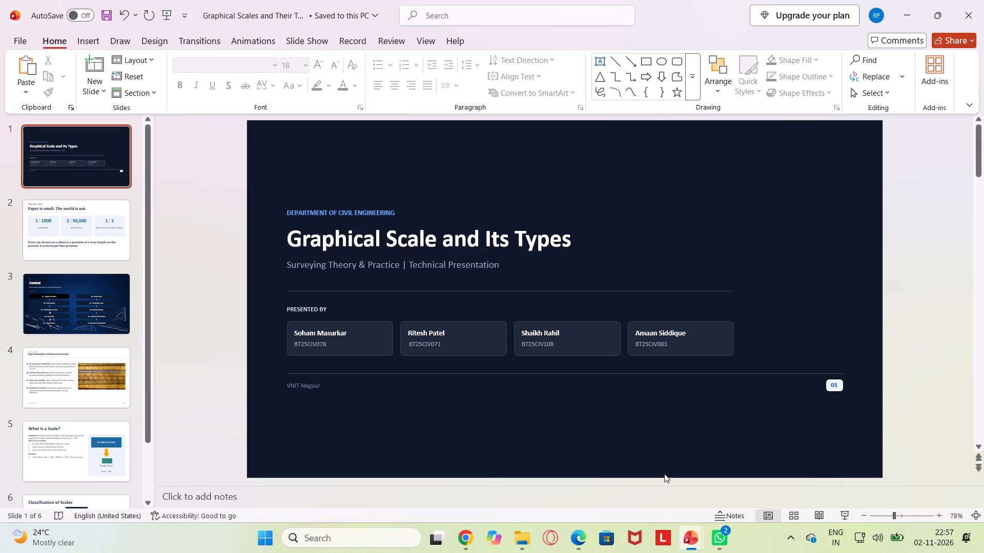
right_click(105, 158)
left_click(138, 215)
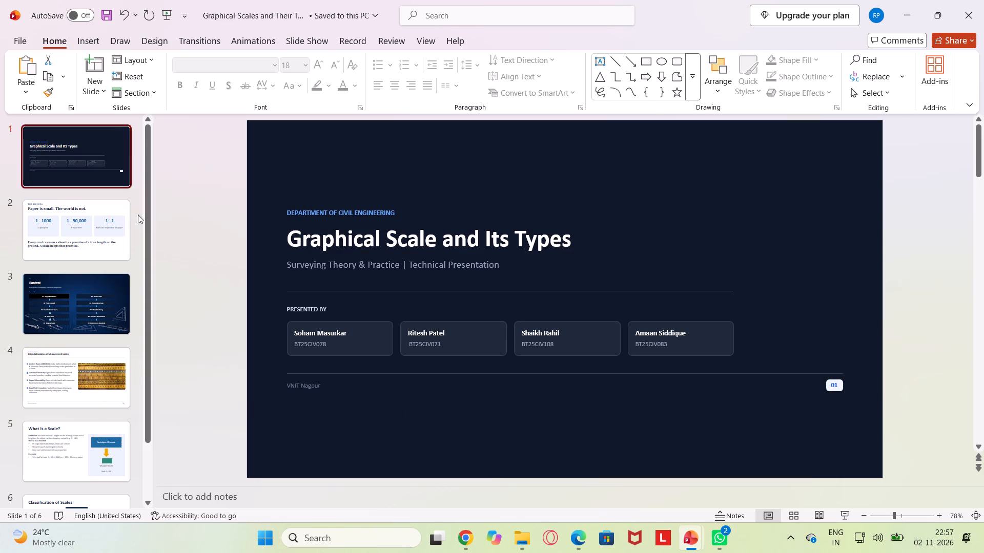
Switch to Canva, create a blank 16:9 presentation, and paste the copied title slide onto its first page.
key("alt+Tab")
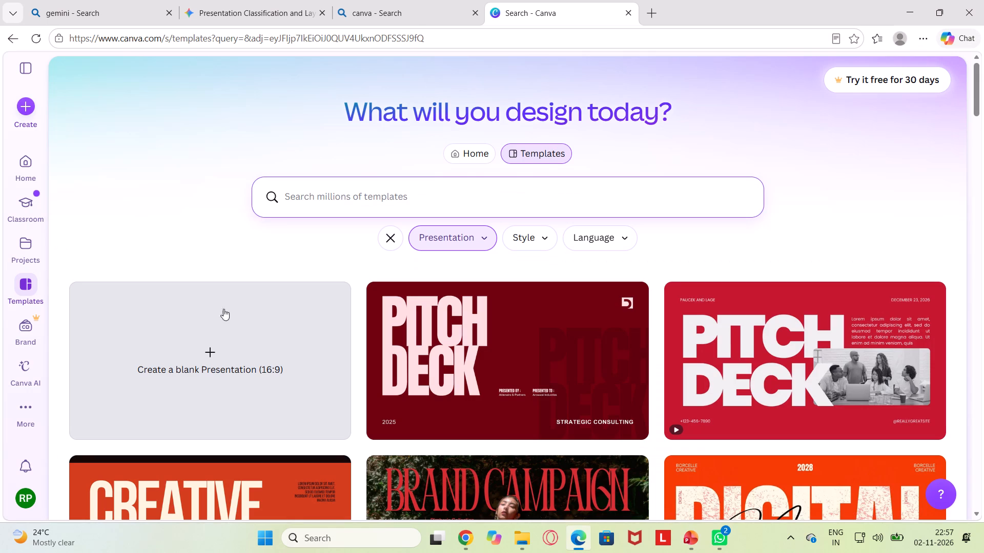
left_click(228, 366)
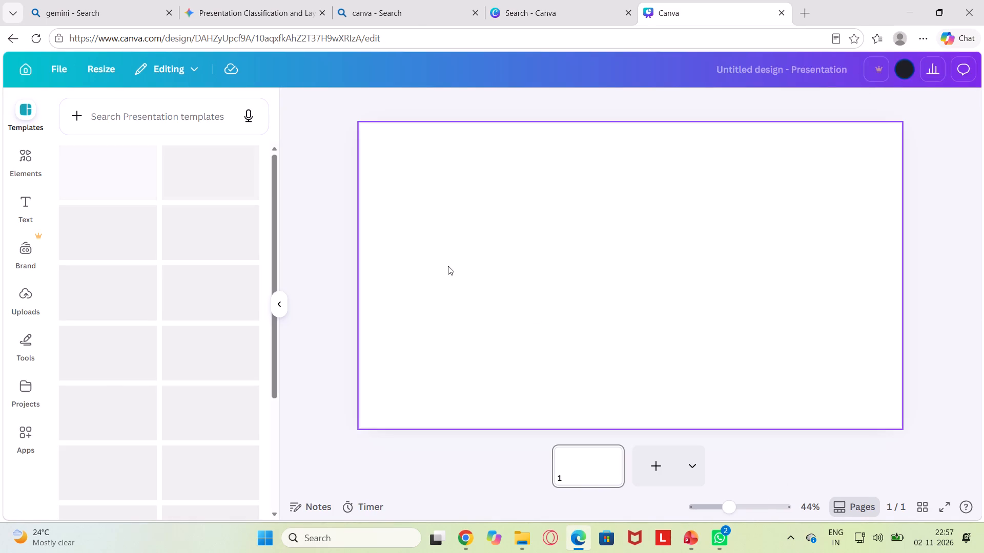
key("ctrl+v")
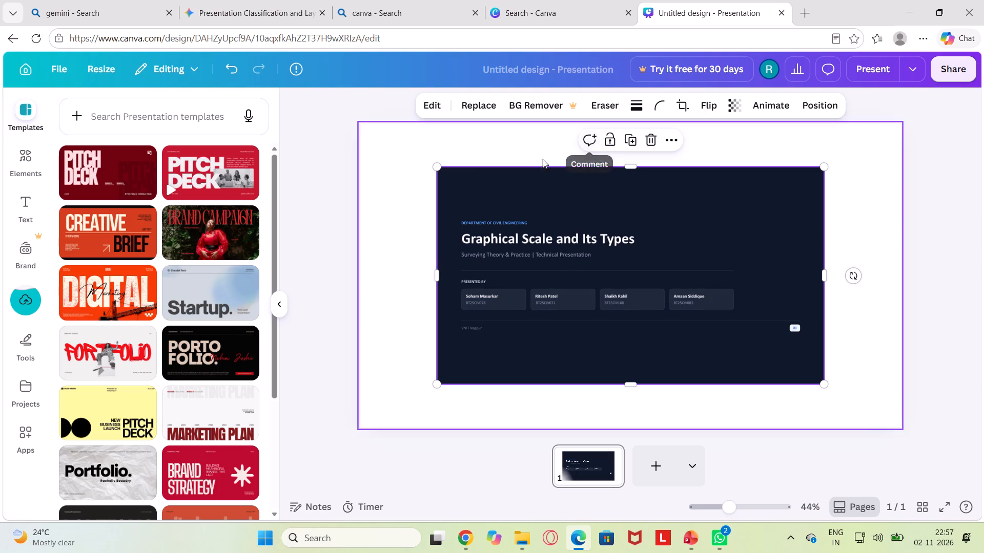
Enlarge the pasted title slide image to fill the whole first page.
left_click_drag(436, 165, 378, 139)
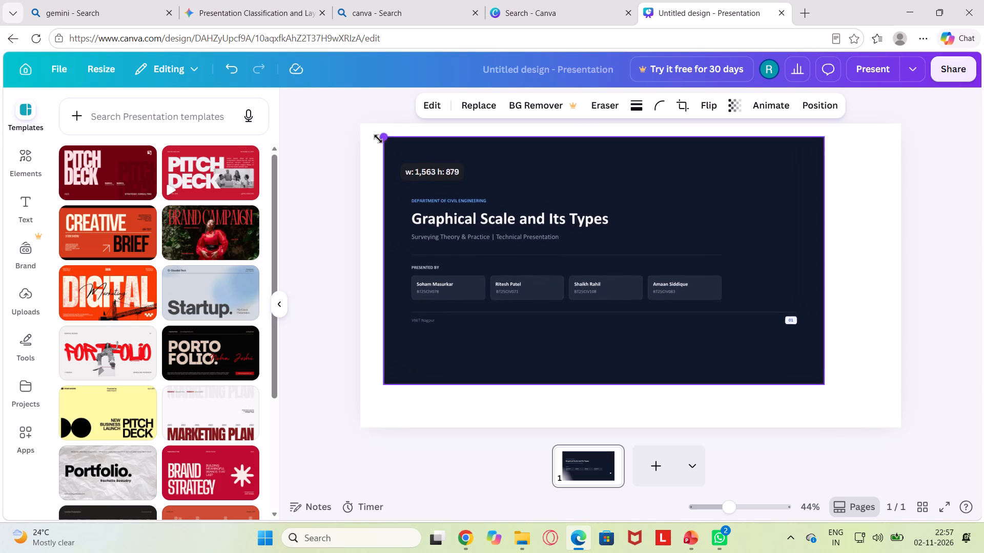
left_click_drag(378, 139, 352, 134)
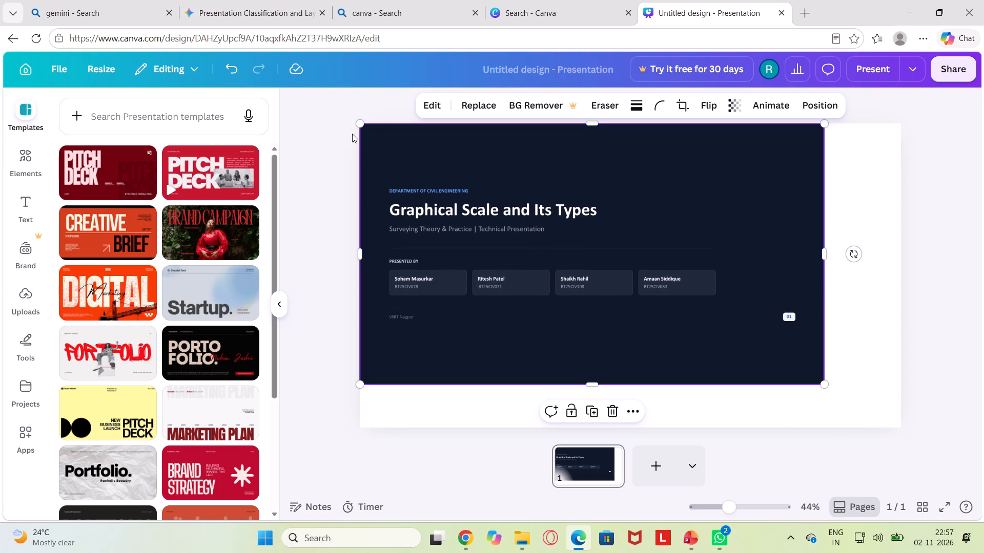
left_click_drag(826, 388, 883, 408)
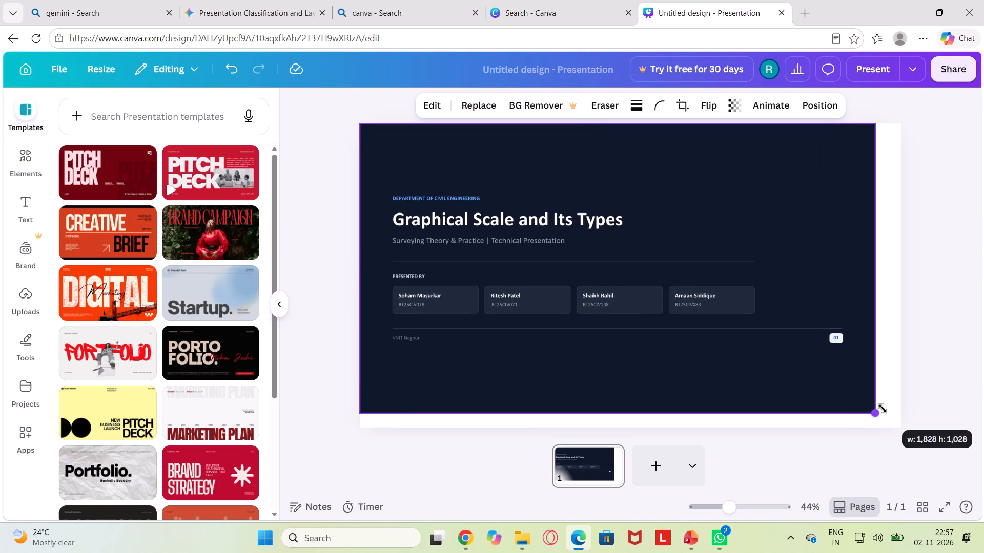
left_click_drag(883, 408, 919, 409)
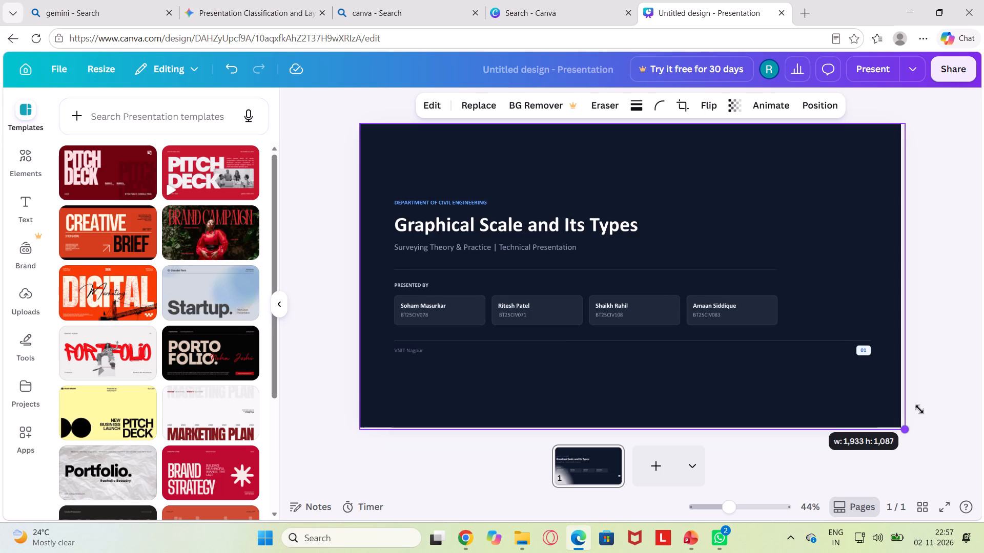
left_click_drag(919, 409, 914, 406)
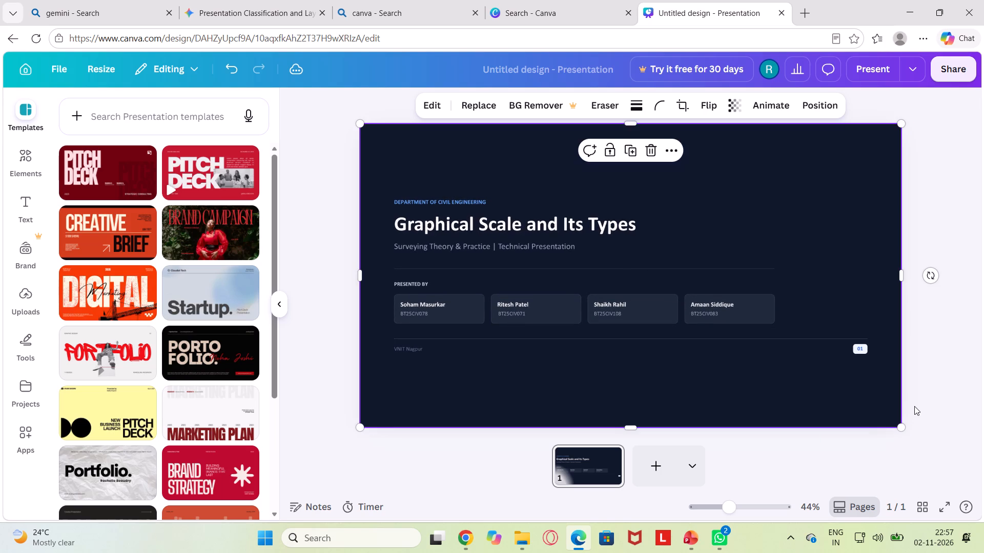
left_click(944, 378)
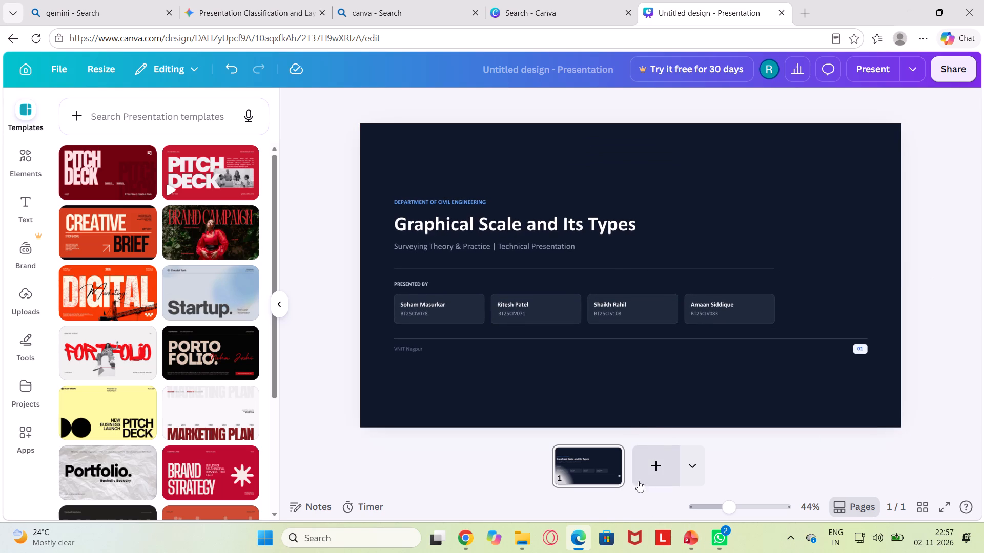
Add a blank second page to the Canva presentation.
left_click(665, 453)
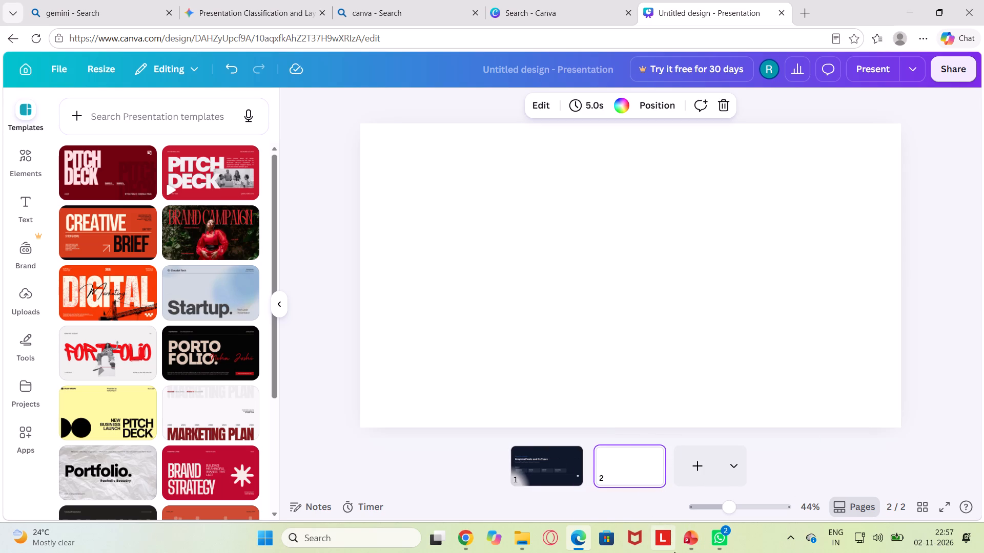
Switch to "Graphical Scales and Their Types" in PowerPoint and copy slide 2, "Paper is small. The world is not.".
left_click(678, 549)
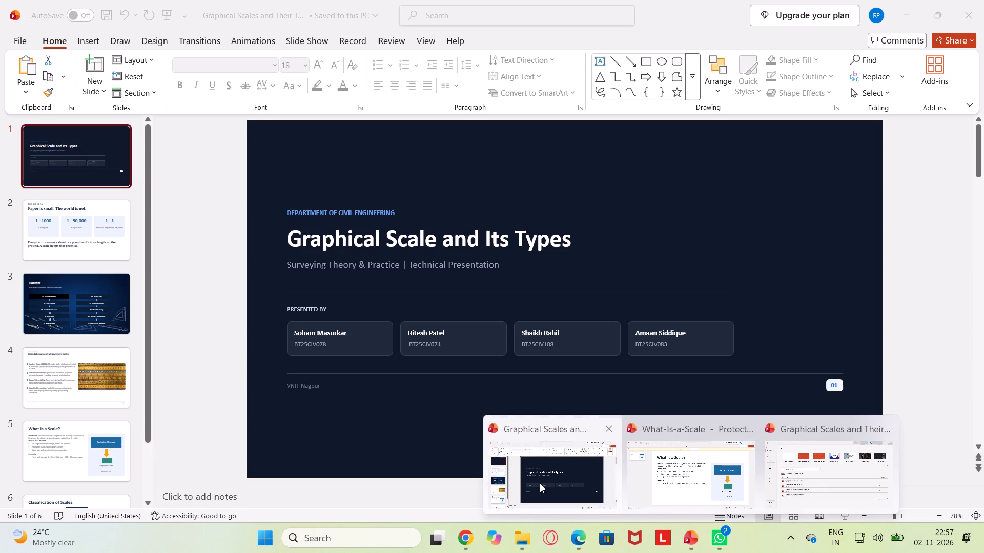
left_click(540, 483)
left_click(91, 239)
right_click(91, 239)
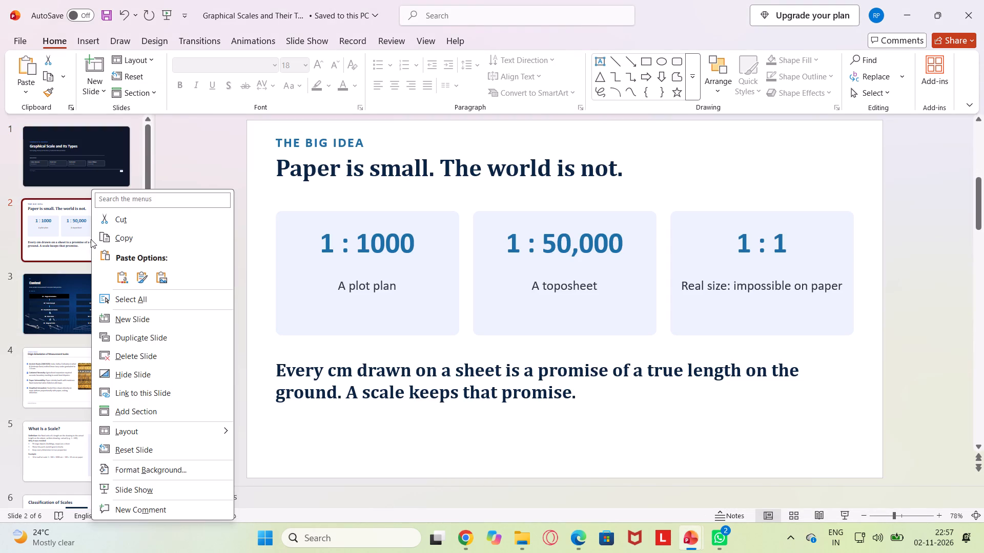
left_click(152, 235)
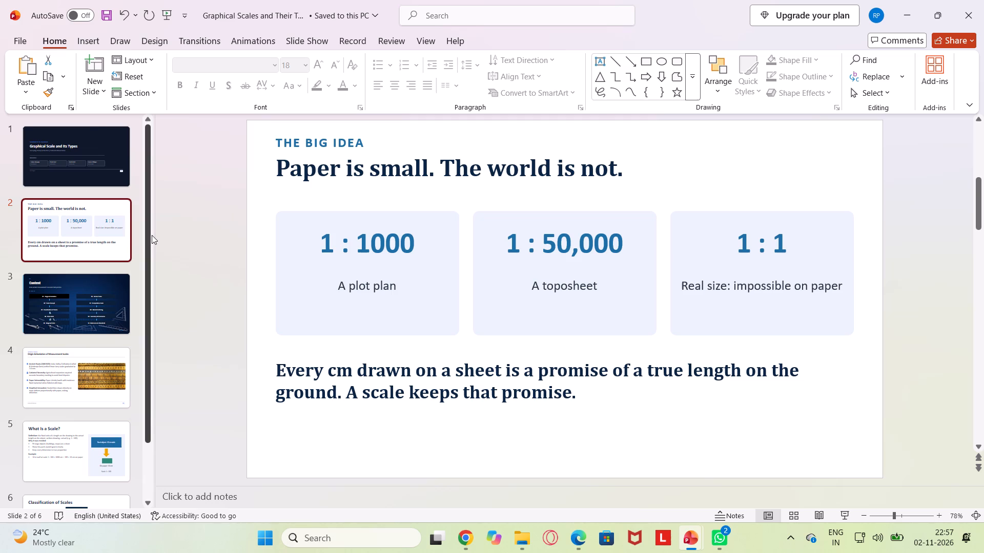
Switch to Canva and paste the copied "Paper is small. The world is not." slide onto page 2.
key("alt+Tab")
left_click(495, 248)
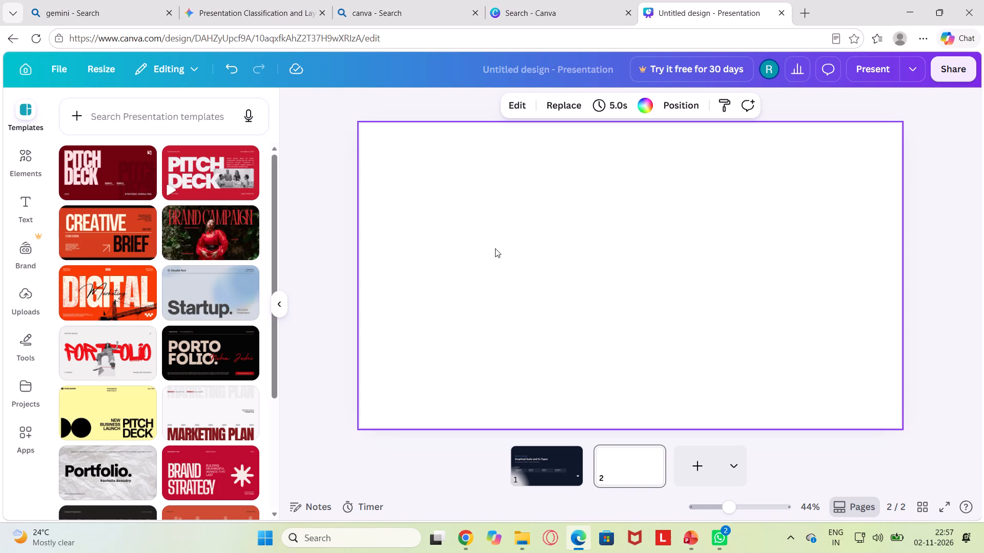
key("ctrl+v")
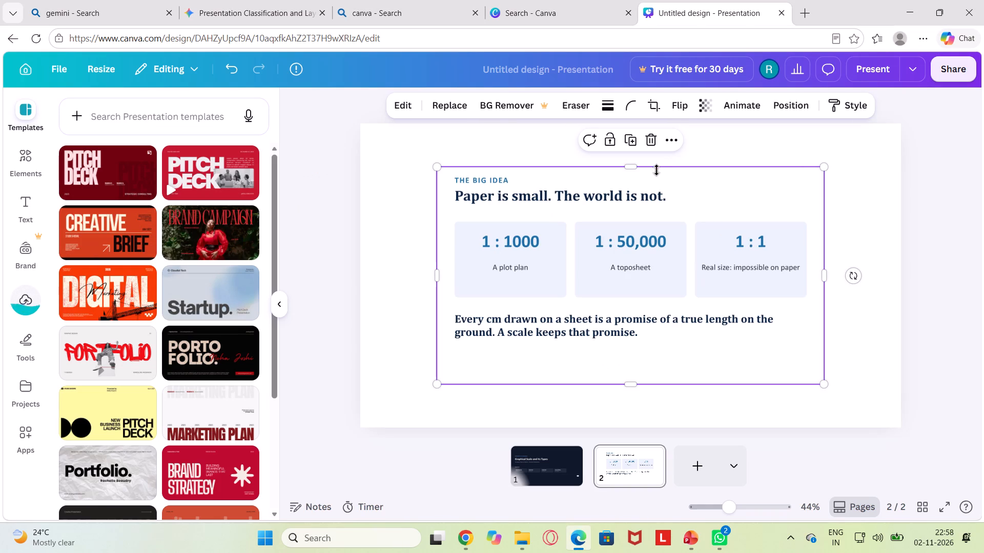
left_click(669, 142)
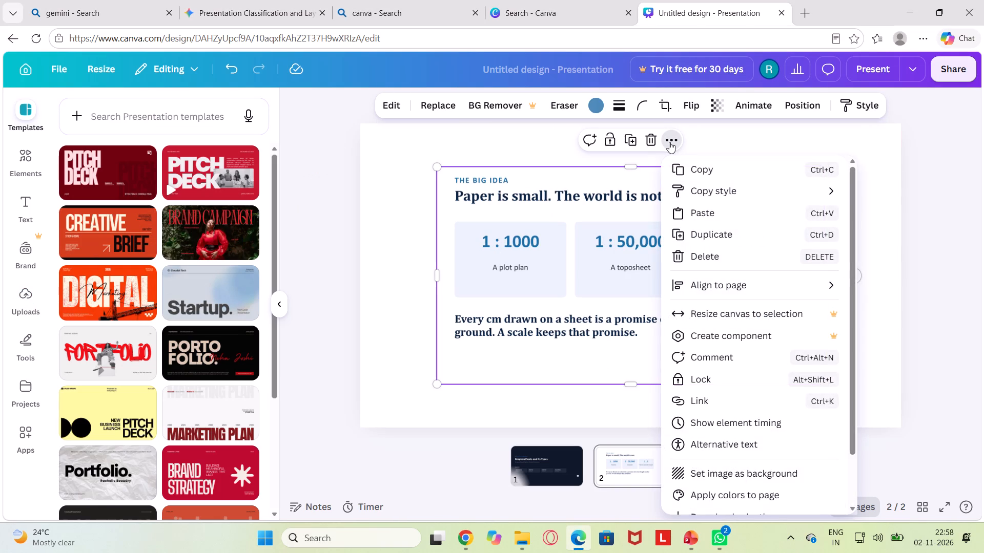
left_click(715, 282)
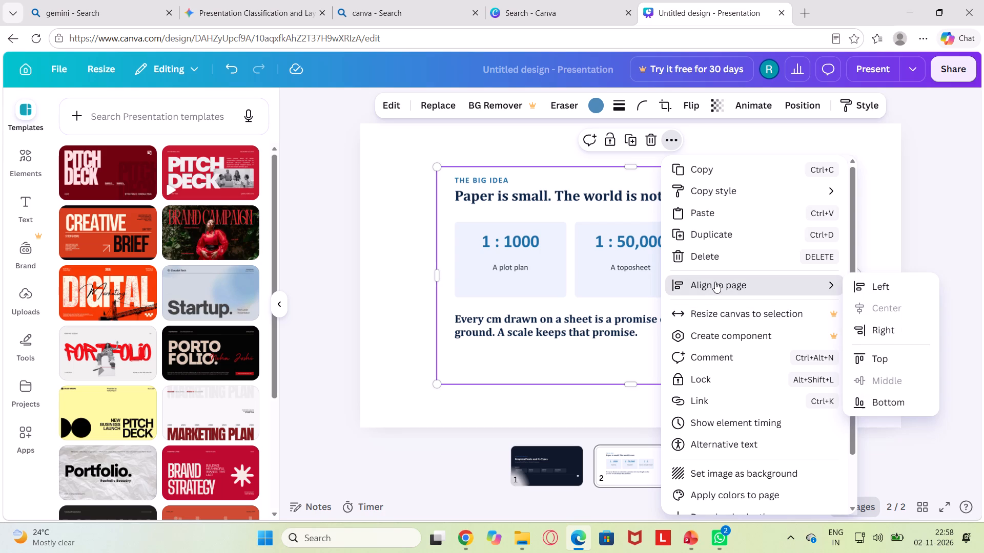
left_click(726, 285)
Enlarge the pasted slide image to fill the whole second page.
left_click_drag(436, 385, 414, 394)
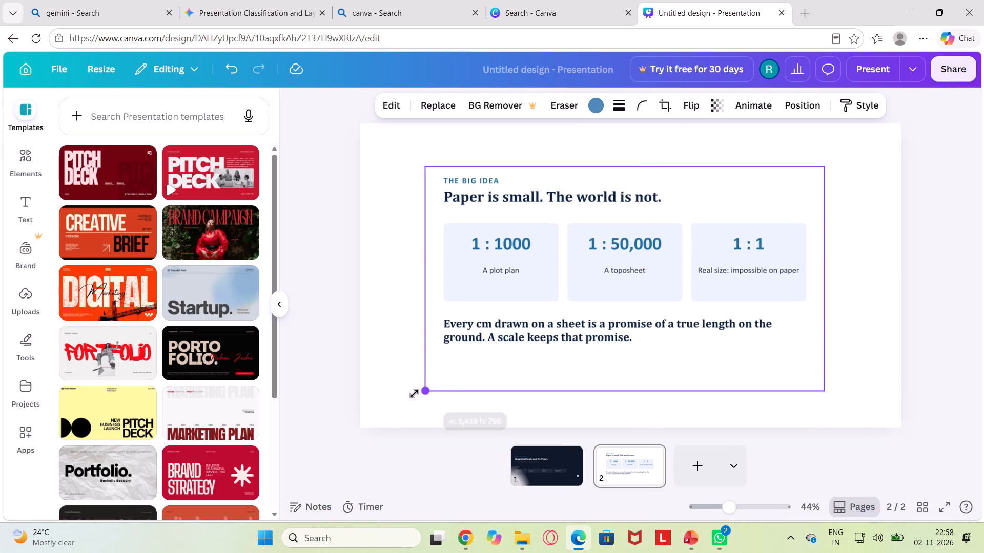
left_click_drag(414, 394, 366, 432)
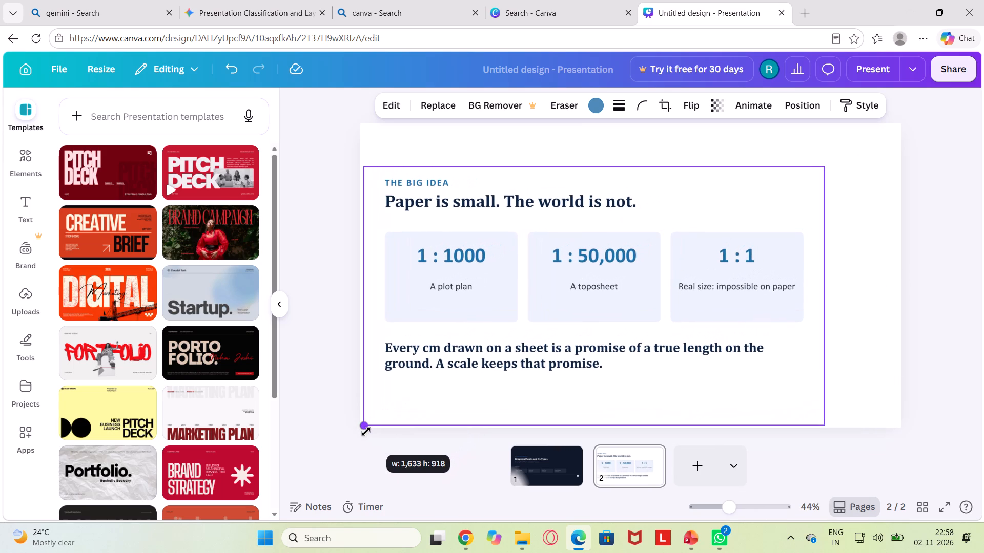
left_click_drag(366, 432, 364, 433)
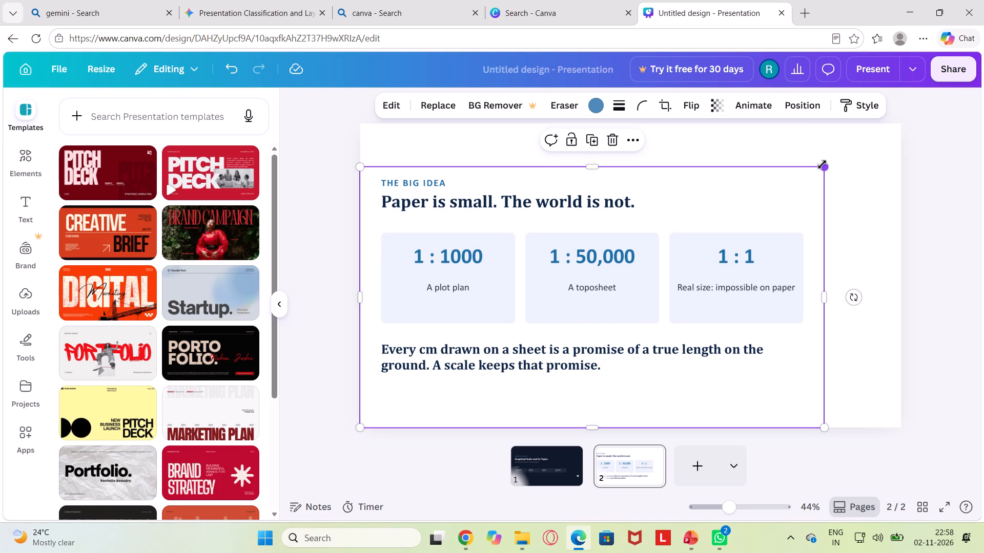
left_click_drag(822, 164, 895, 119)
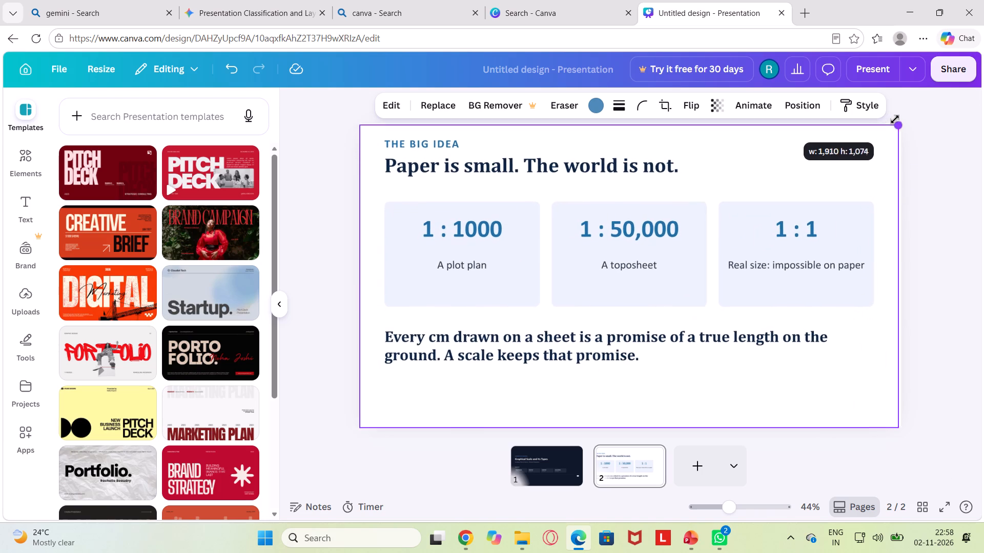
left_click_drag(895, 119, 901, 114)
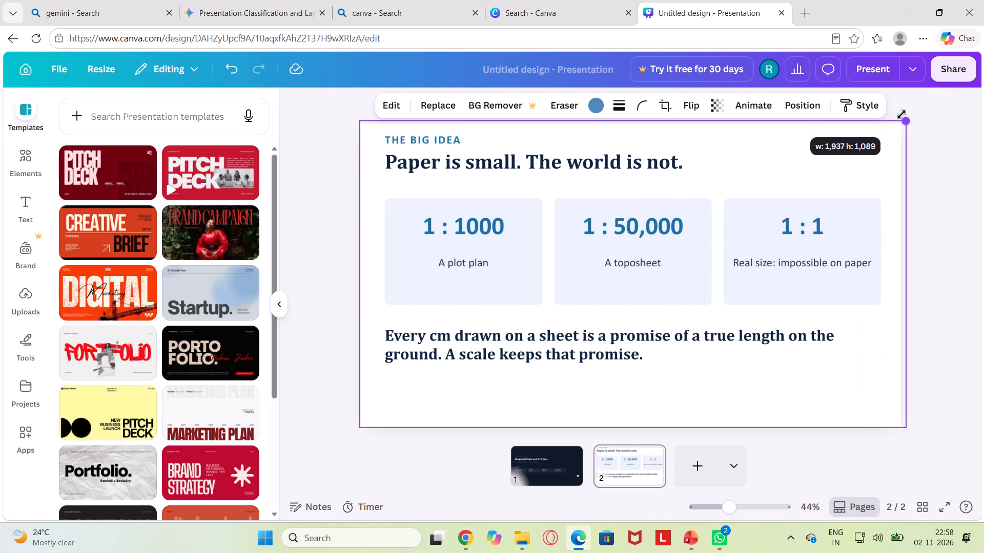
left_click_drag(901, 114, 898, 118)
left_click(932, 155)
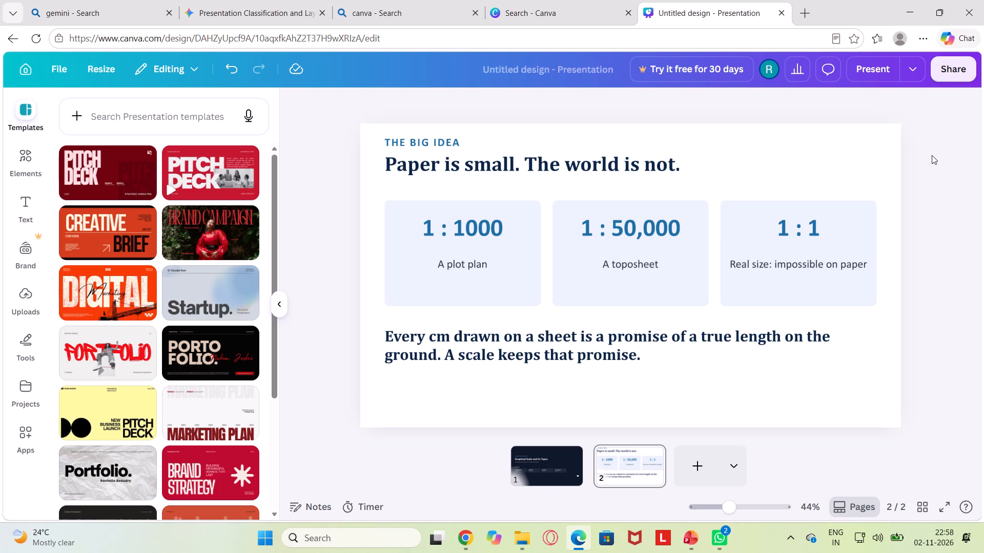
Add a blank third page to the Canva presentation.
left_click(696, 455)
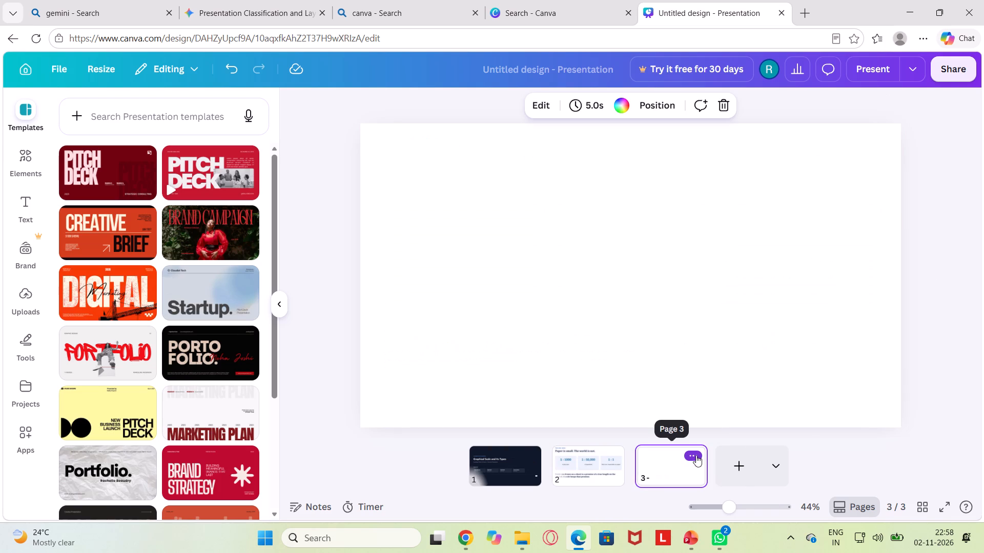
Switch to "Graphical Scales and Their Types" in PowerPoint and copy slide 3, "Content".
key("alt+Tab")
left_click(97, 291)
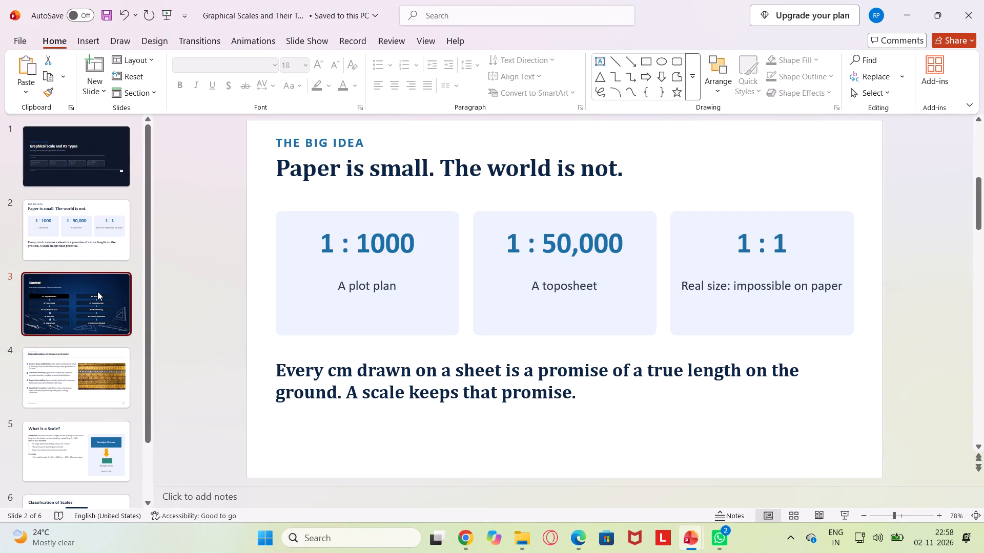
right_click(97, 291)
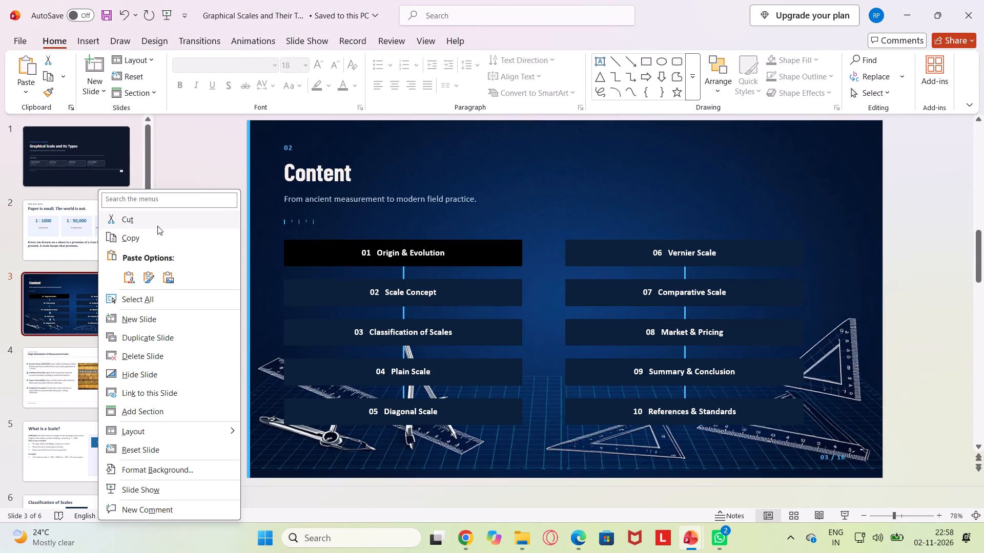
left_click(157, 236)
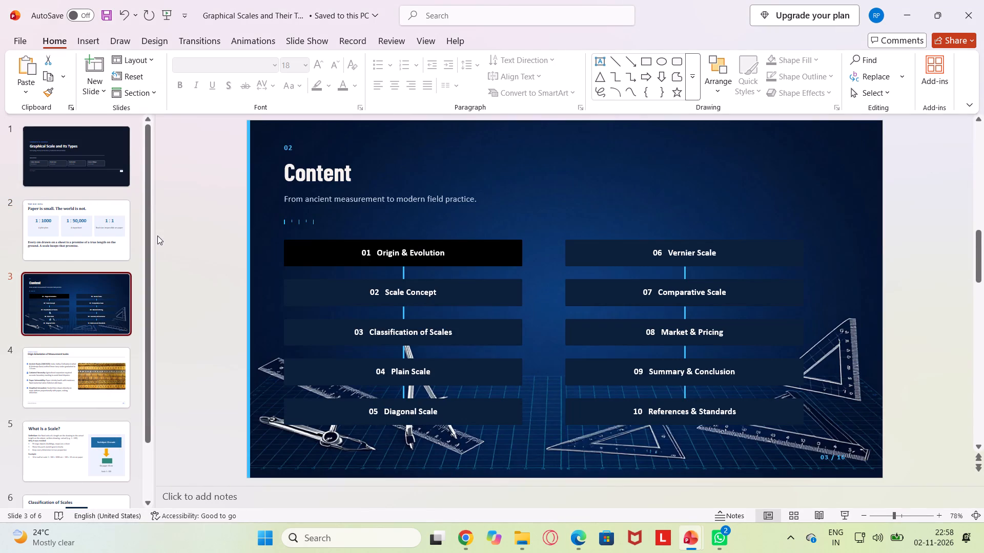
Switch to Canva and paste the copied "Content" slide onto page 3, allowing the site clipboard access.
key("alt+Tab")
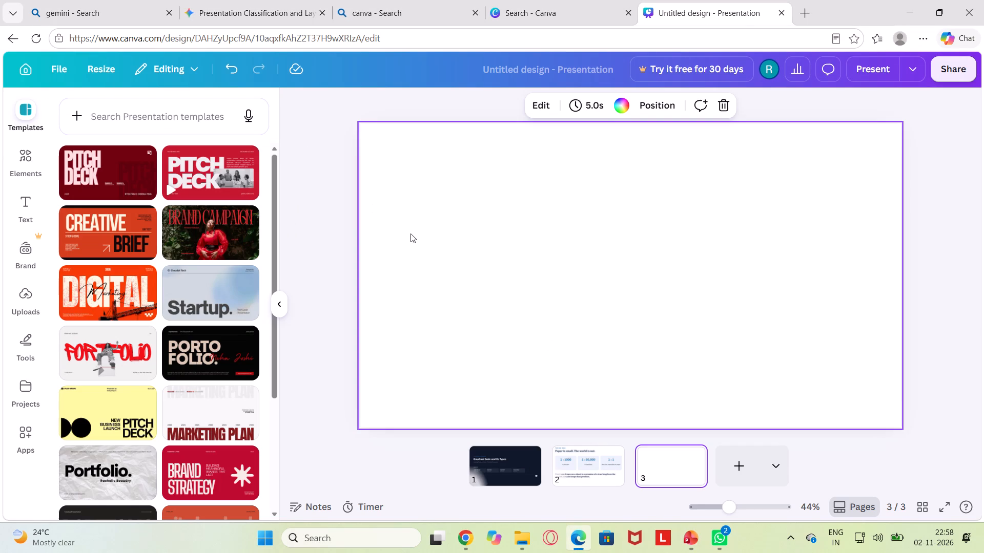
left_click(411, 233)
right_click(411, 233)
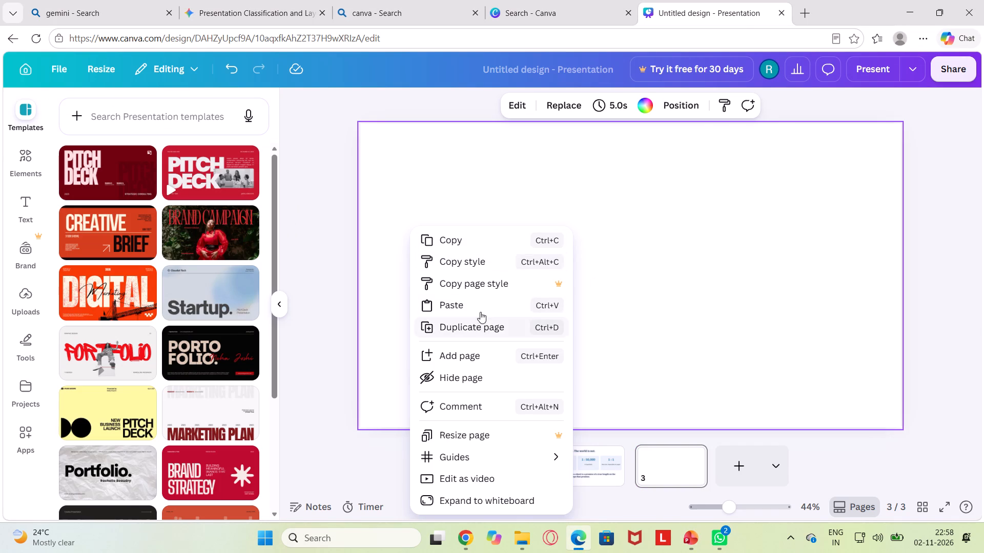
left_click(480, 309)
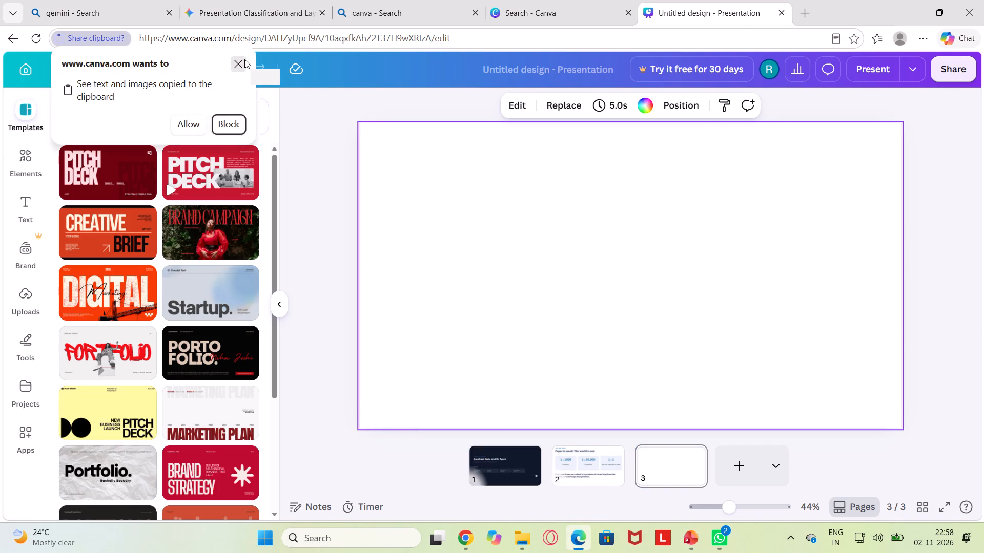
left_click(198, 123)
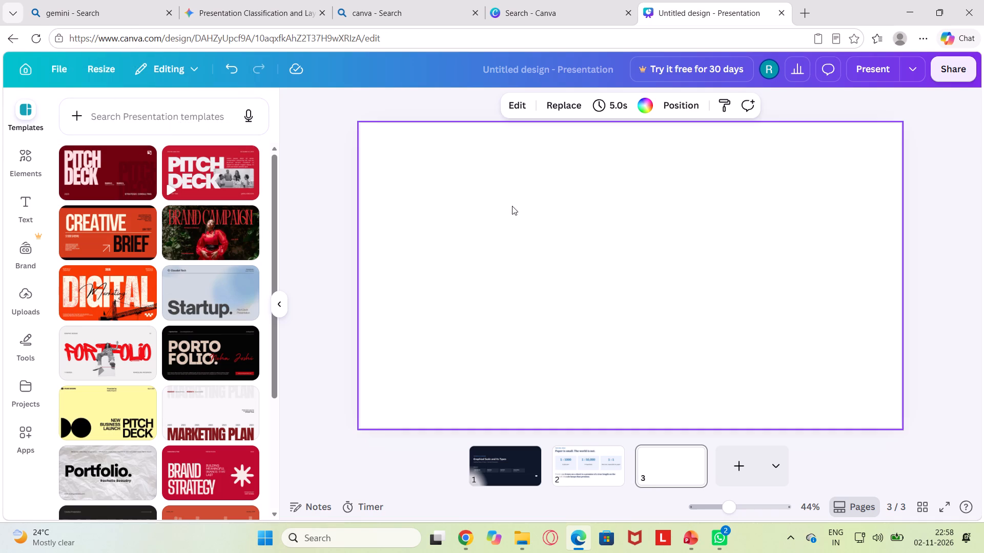
left_click(512, 206)
left_click(456, 169)
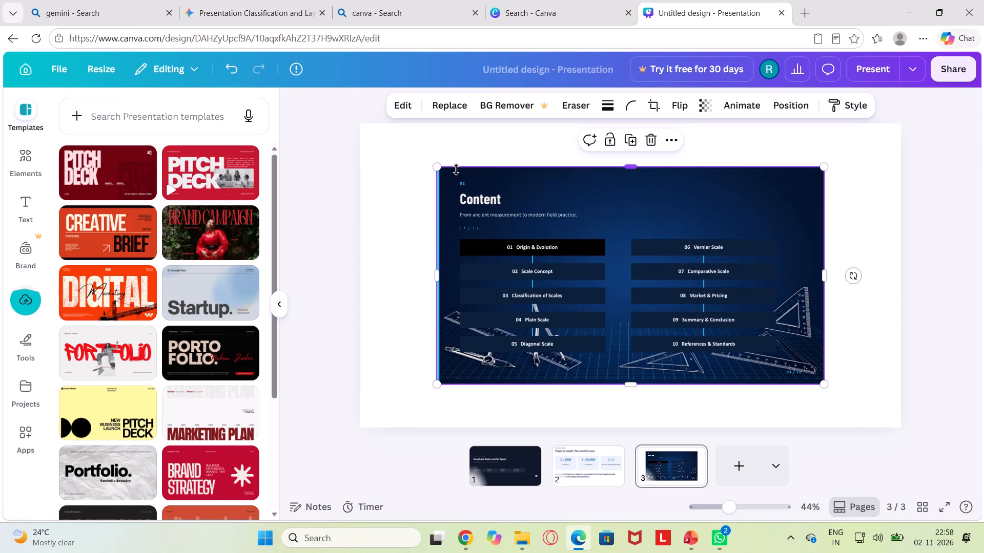
Enlarge the pasted "Content" slide image to cover the whole third page.
left_click_drag(438, 165, 359, 130)
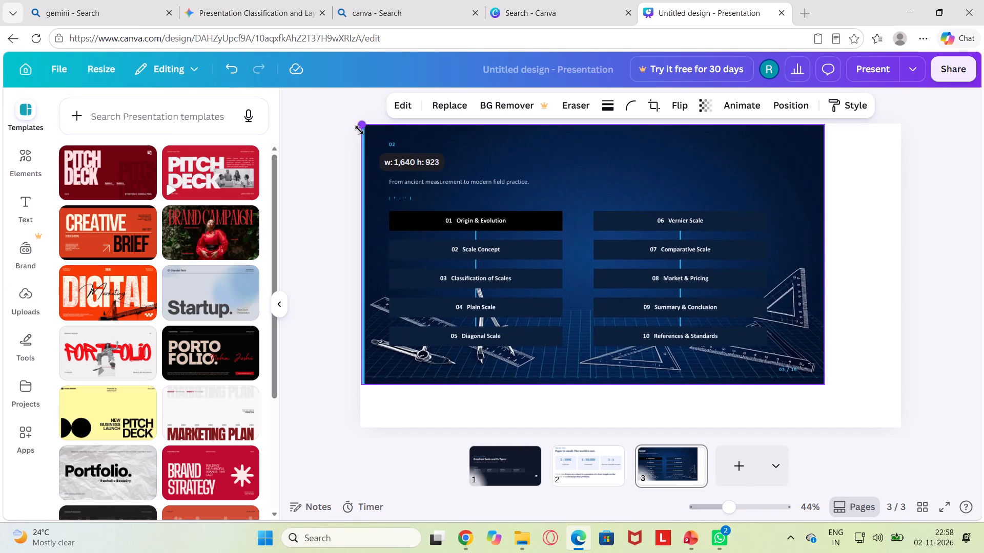
left_click_drag(359, 130, 359, 130)
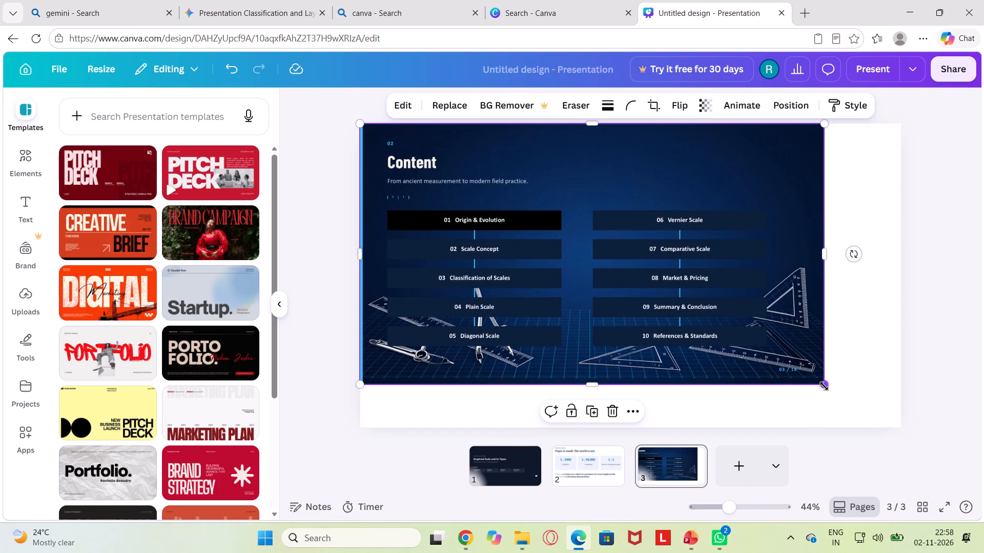
left_click_drag(824, 386, 905, 422)
left_click(958, 392)
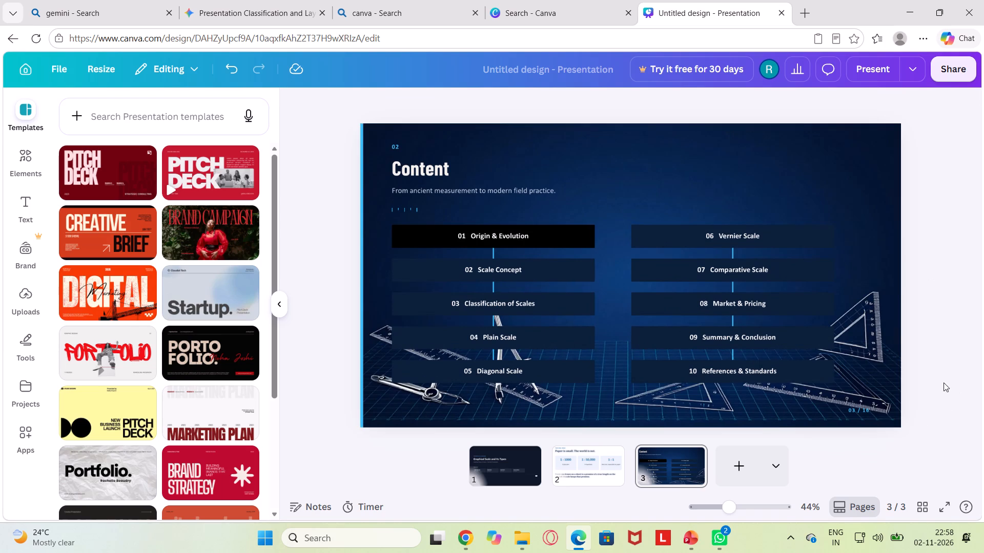
left_click(695, 303)
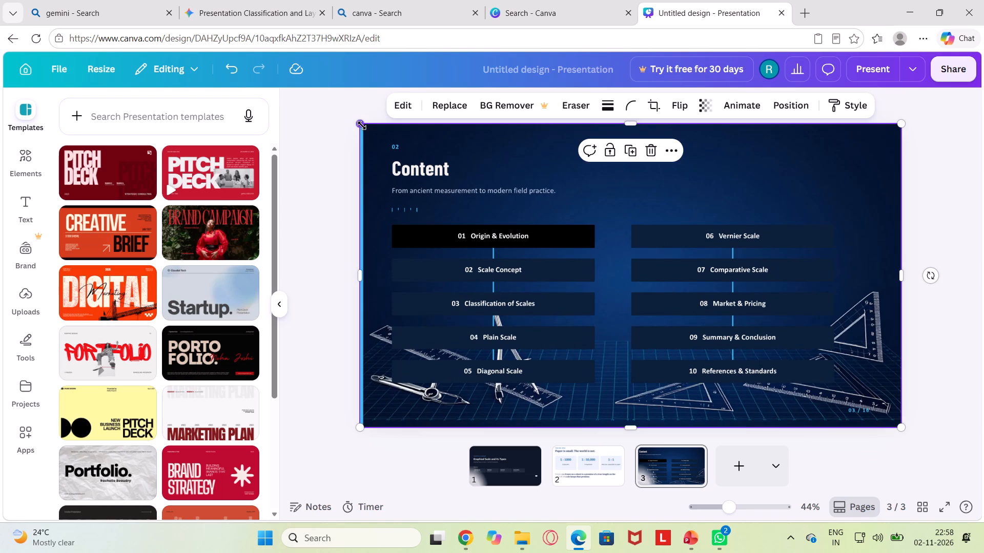
left_click_drag(362, 125, 360, 125)
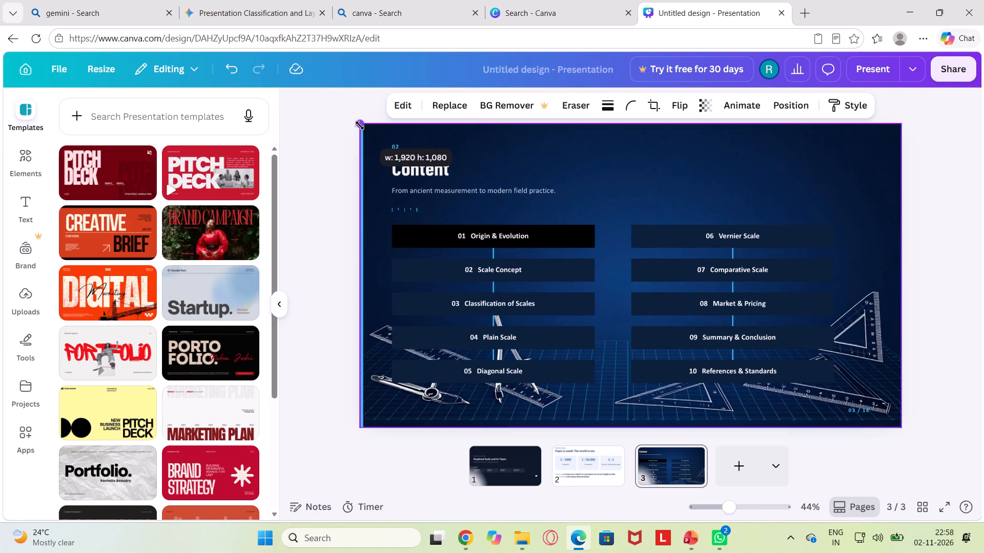
left_click_drag(360, 125, 357, 126)
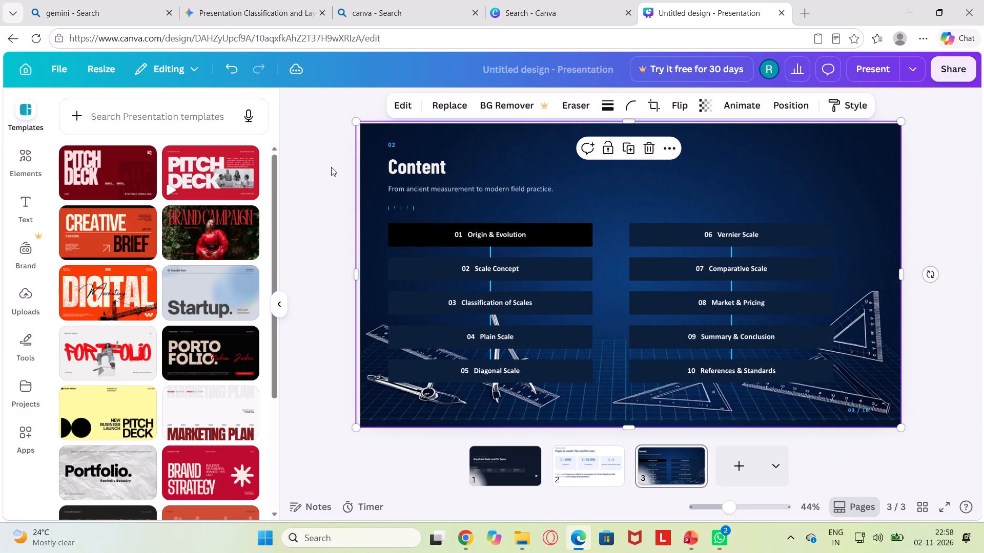
left_click(331, 167)
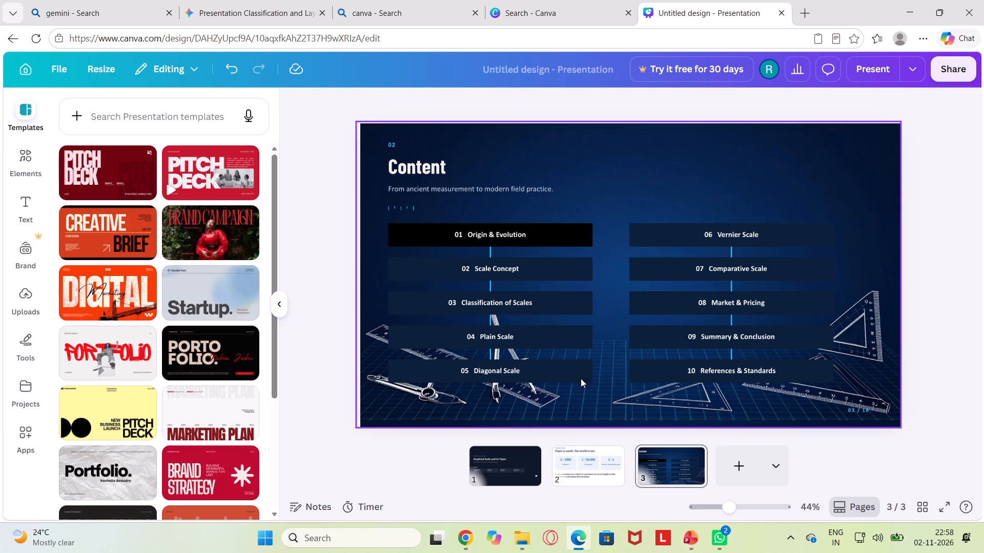
Add a blank fourth page to the Canva presentation.
left_click(753, 471)
Switch to PowerPoint and copy slide 4, "Origin & Evolution of Measurement Scales".
key("alt+Tab")
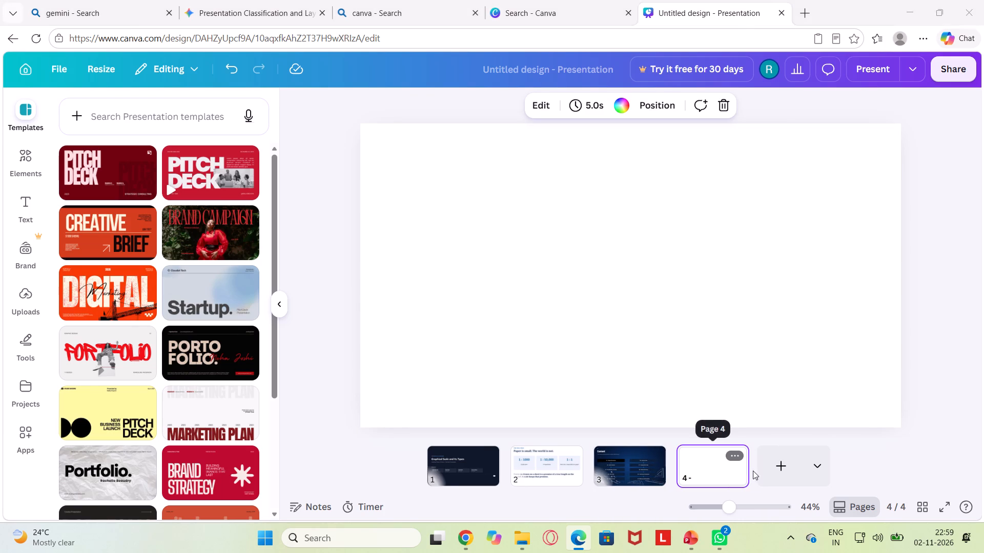
left_click(109, 362)
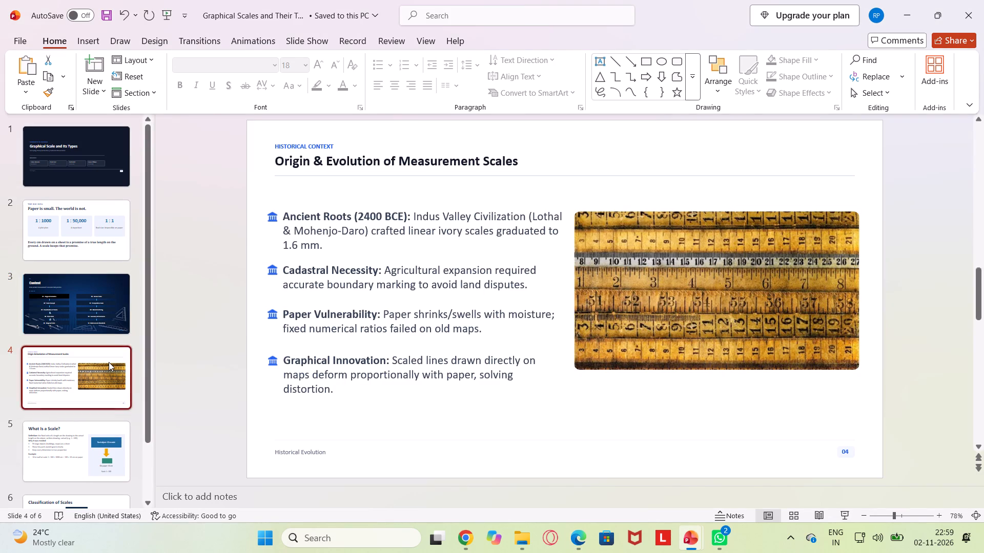
right_click(109, 362)
left_click(166, 80)
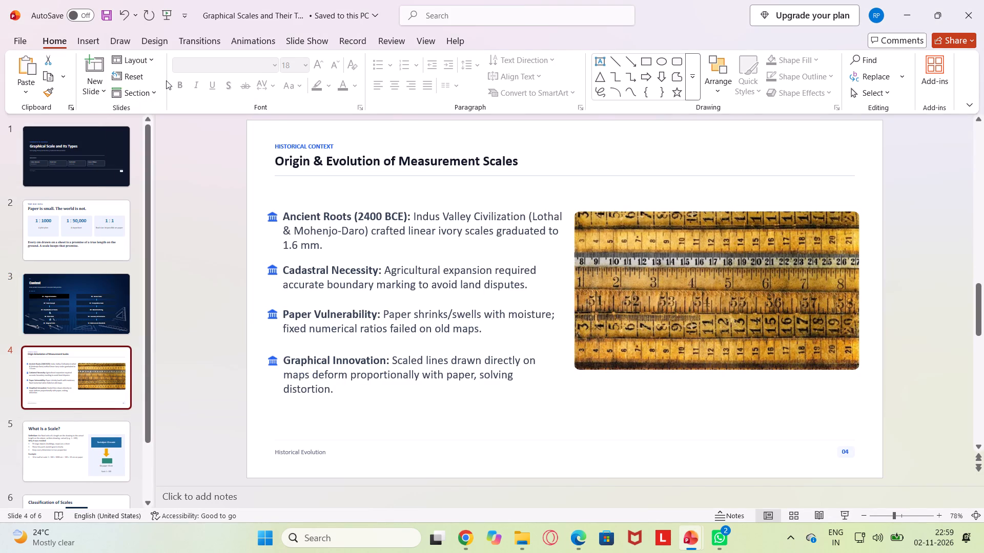
Switch to Canva and paste the copied "Origin & Evolution of Measurement Scales" slide onto page 4.
key("alt+Tab")
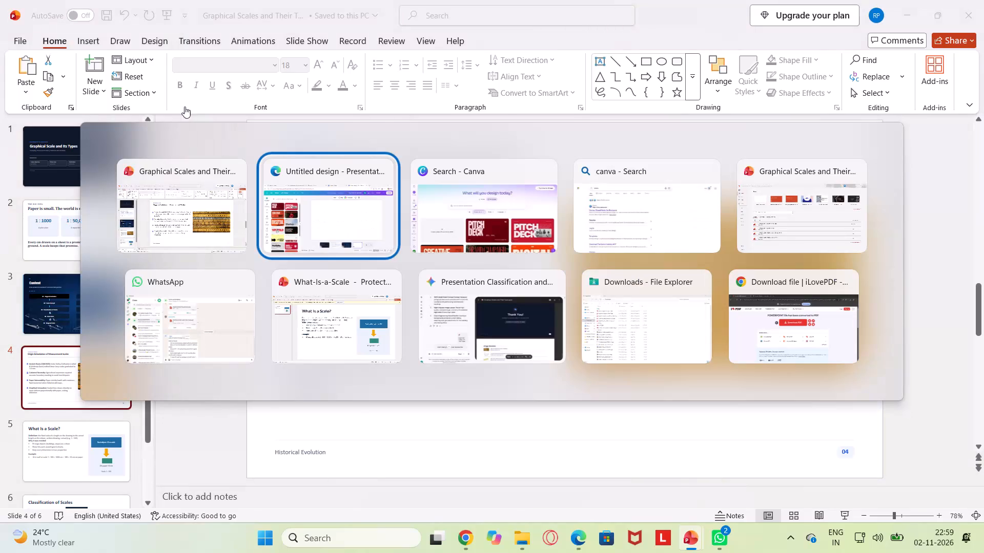
left_click(488, 198)
key("ctrl+v")
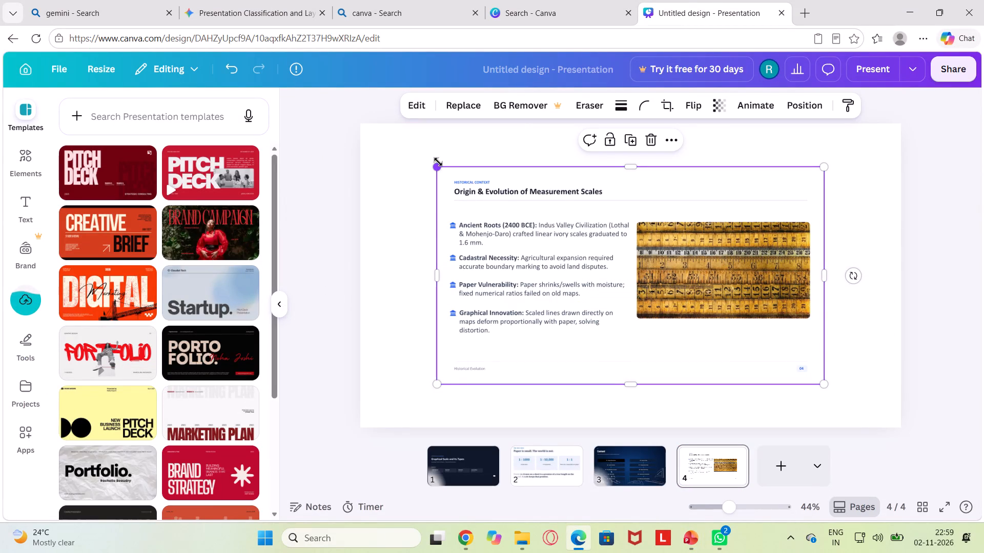
Enlarge the pasted slide image slightly toward the upper-left corner of page 4.
left_click_drag(438, 162, 423, 157)
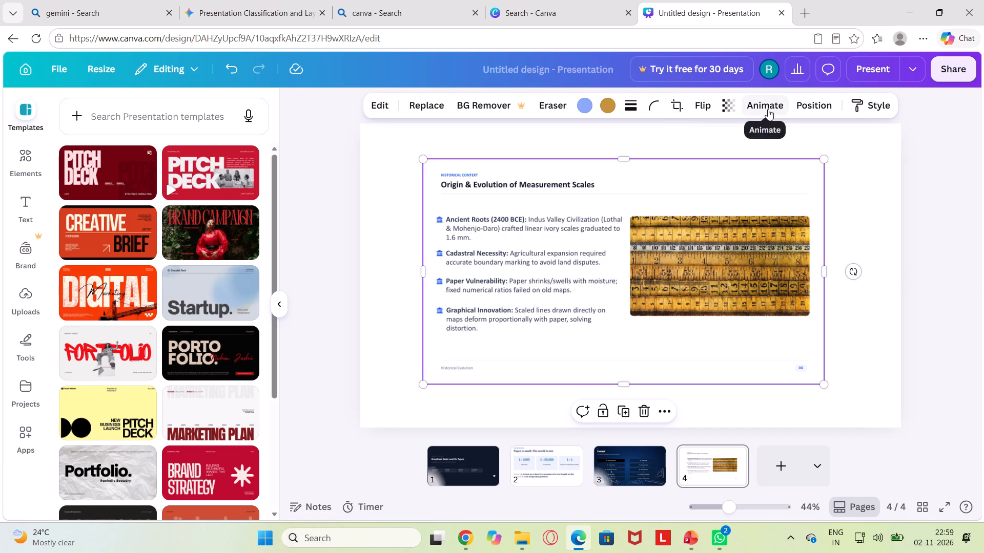
Set the pasted "Origin & Evolution of Measurement Scales" slide image as the background of page 4.
left_click(663, 416)
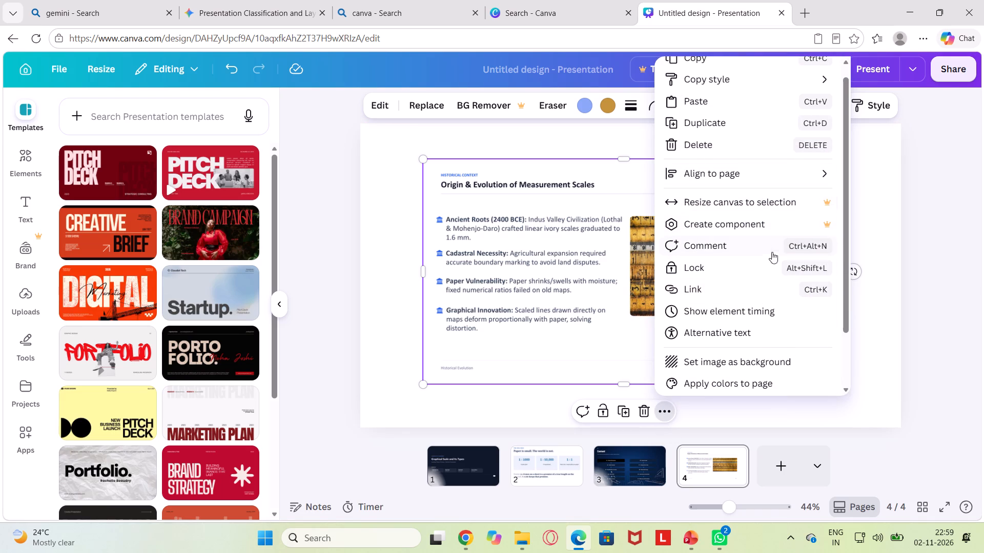
scroll(769, 306, "down", 2)
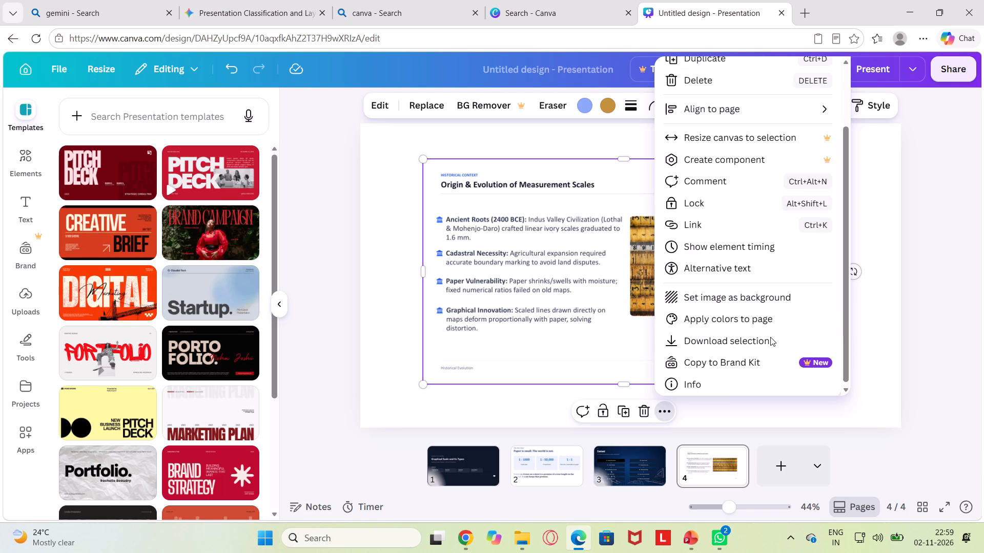
scroll(770, 337, "down", 1)
scroll(770, 337, "up", 1)
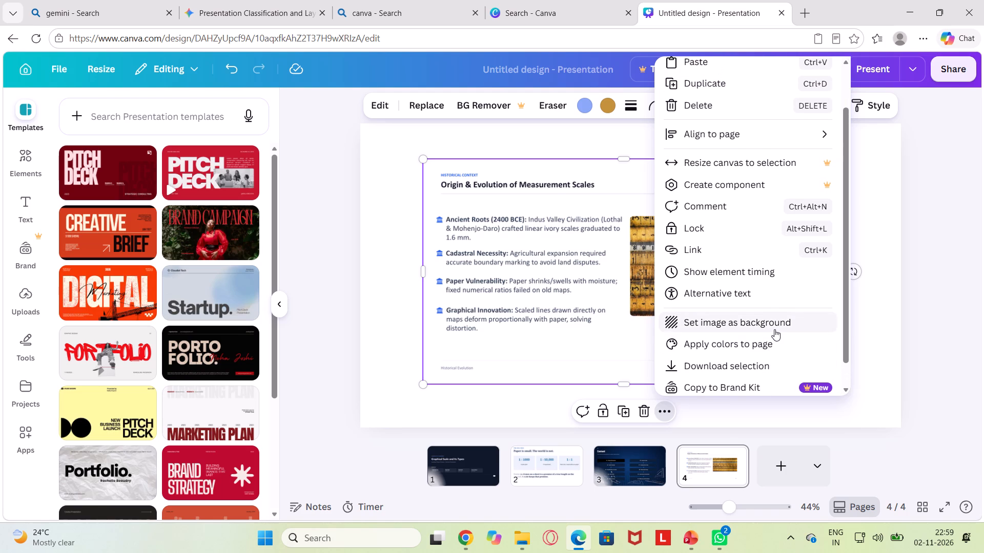
left_click(774, 329)
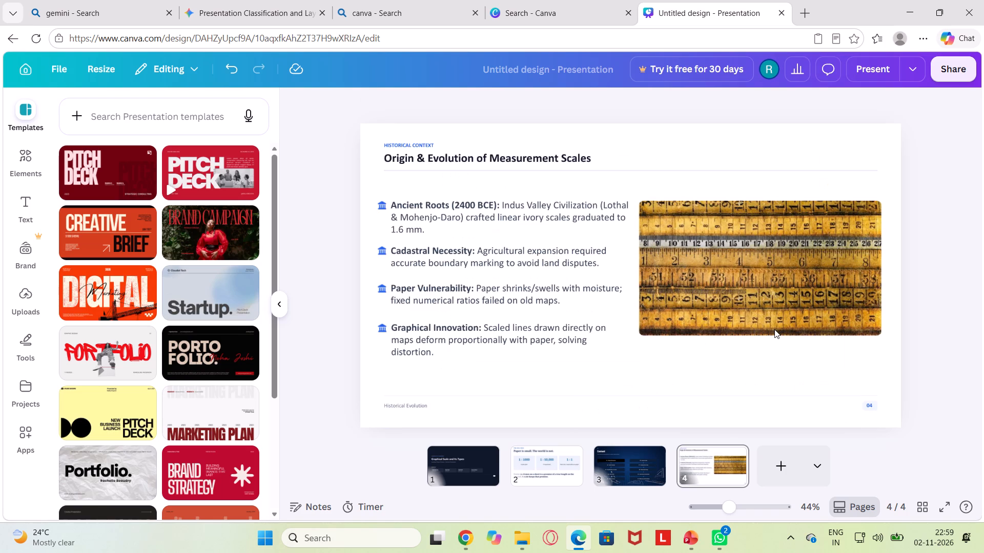
Add a blank fifth page to the Canva presentation.
key("Right")
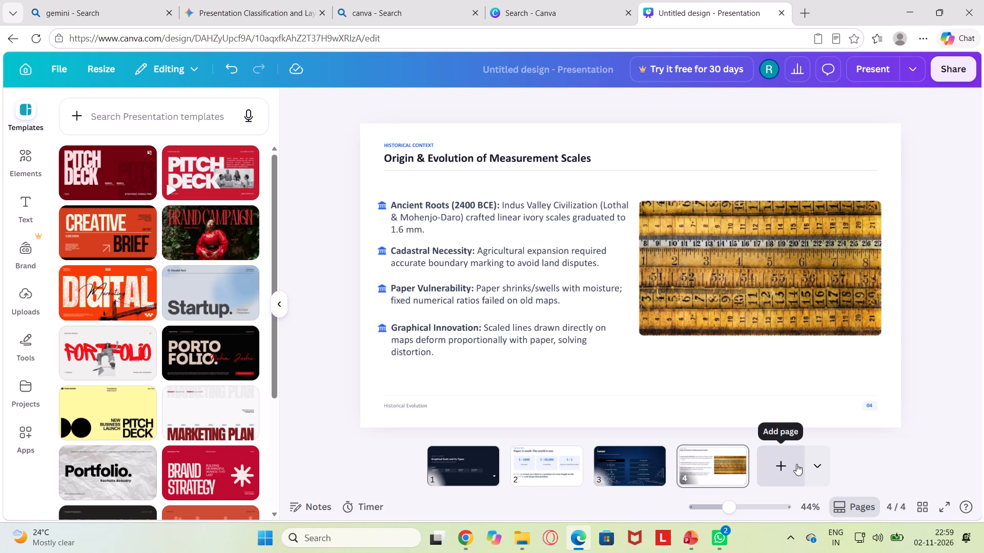
left_click(796, 464)
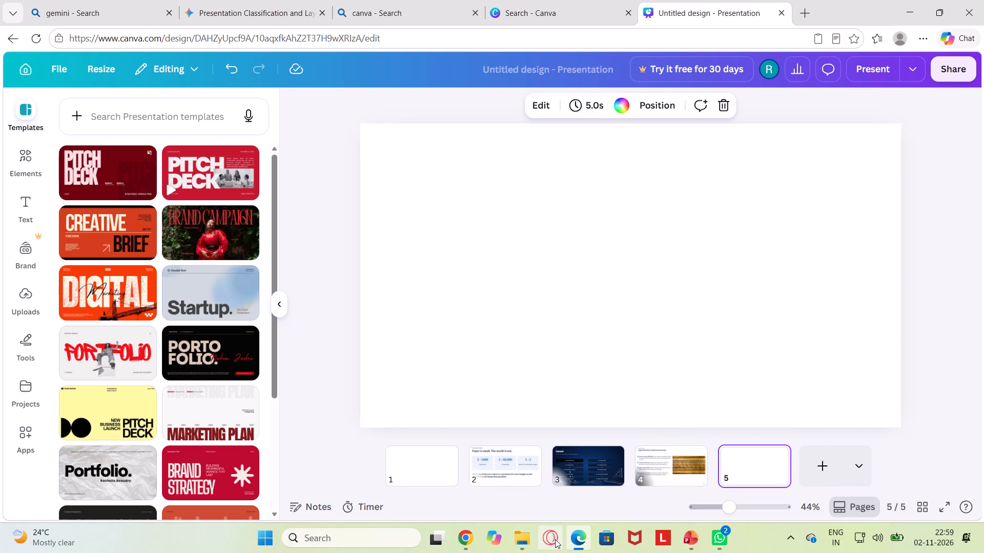
Switch to PowerPoint and copy slide 5, "What Is a Scale?".
key("alt+Tab")
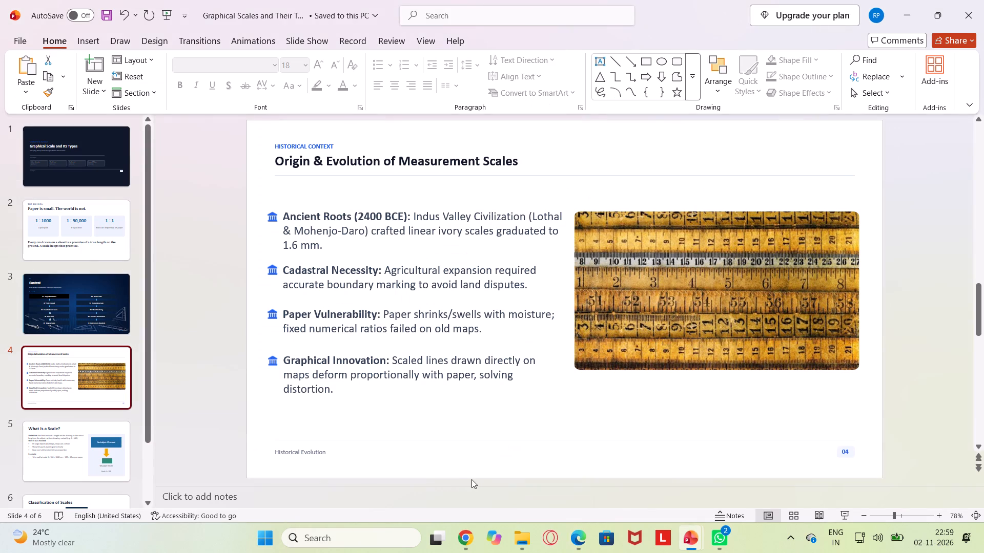
left_click(84, 462)
key("ctrl+c")
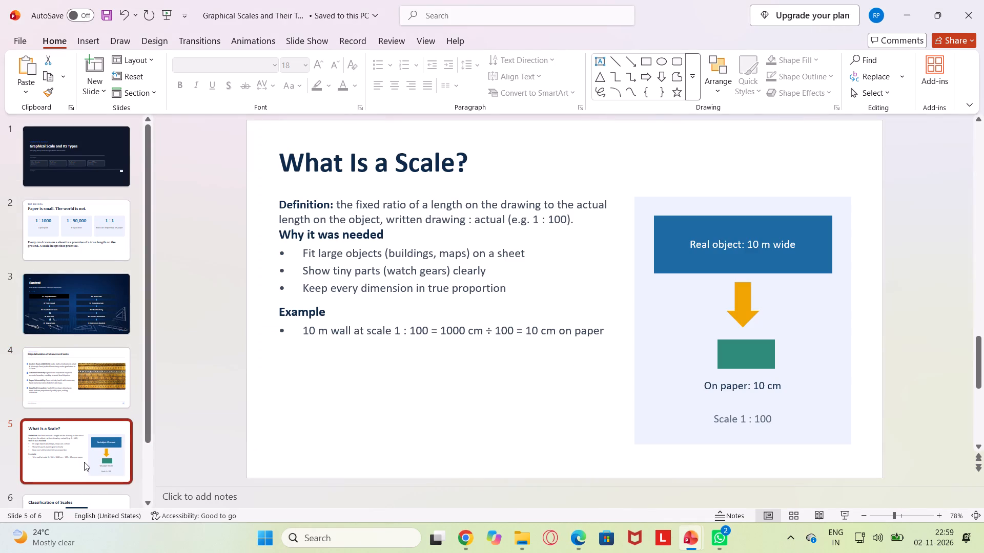
Switch to Canva, paste the copied "What Is a Scale?" slide onto page 5 and set the image as the page background.
key("alt+Tab")
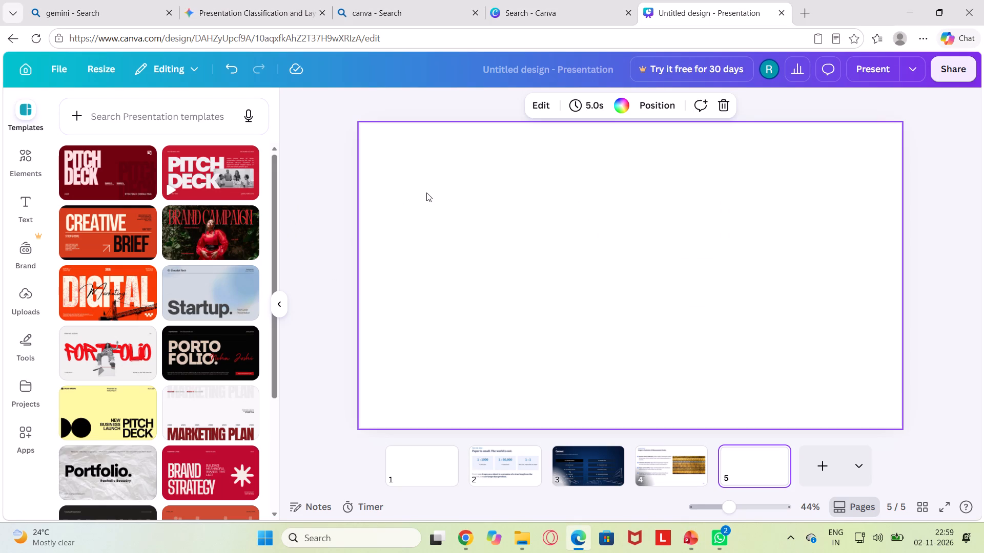
left_click(470, 259, "ctrl")
key("ctrl+v")
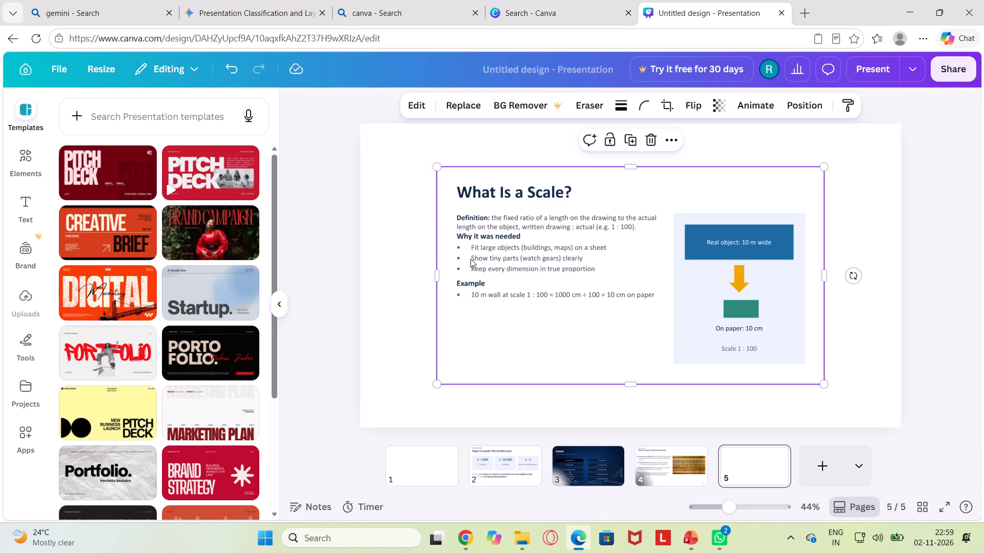
left_click_drag(470, 259, 469, 251)
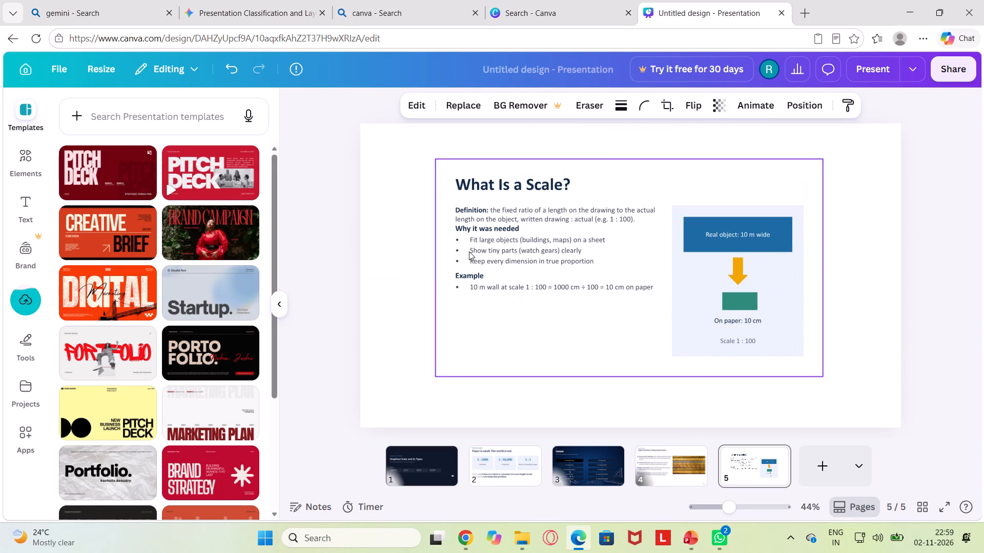
left_click(670, 407)
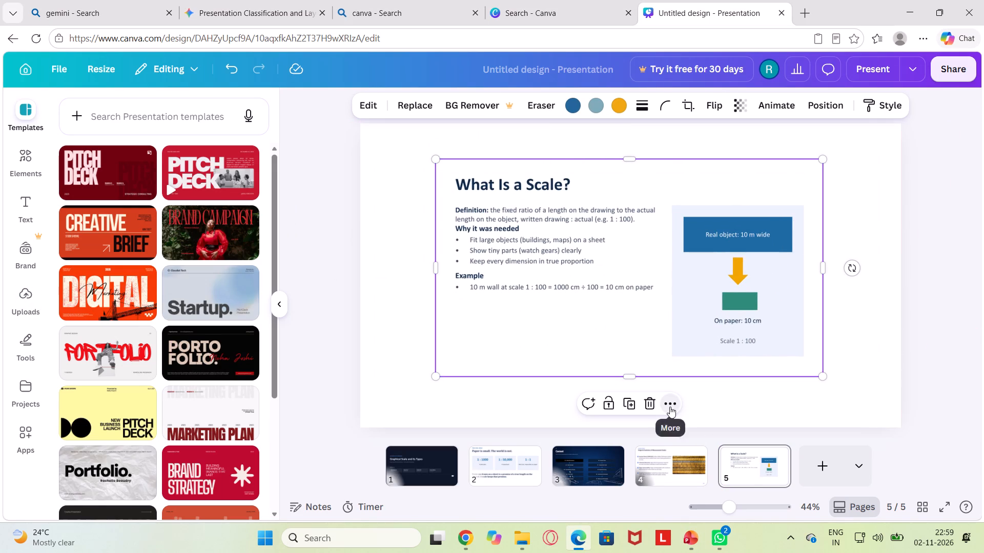
left_click(727, 372)
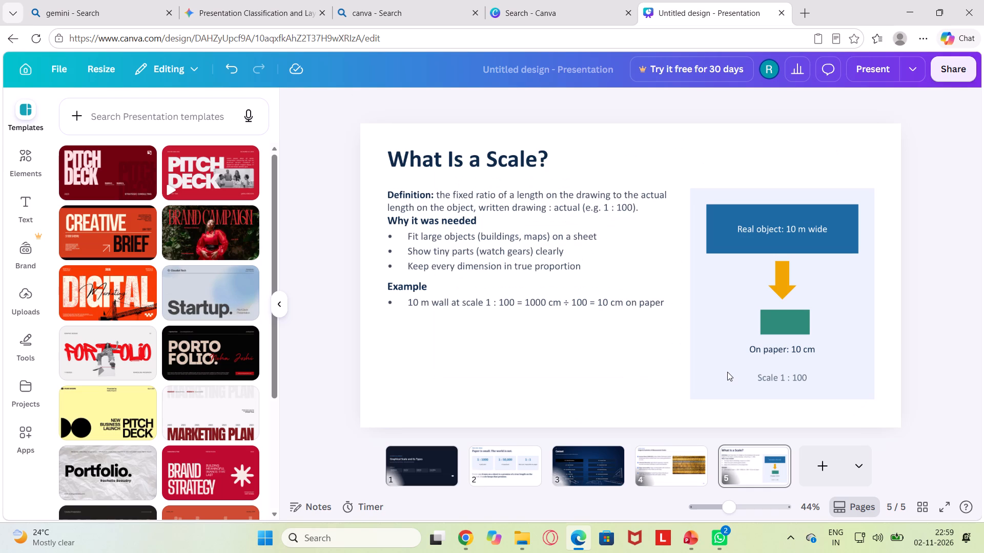
left_click(968, 331)
Add a blank sixth page to the Canva presentation.
left_click(825, 470)
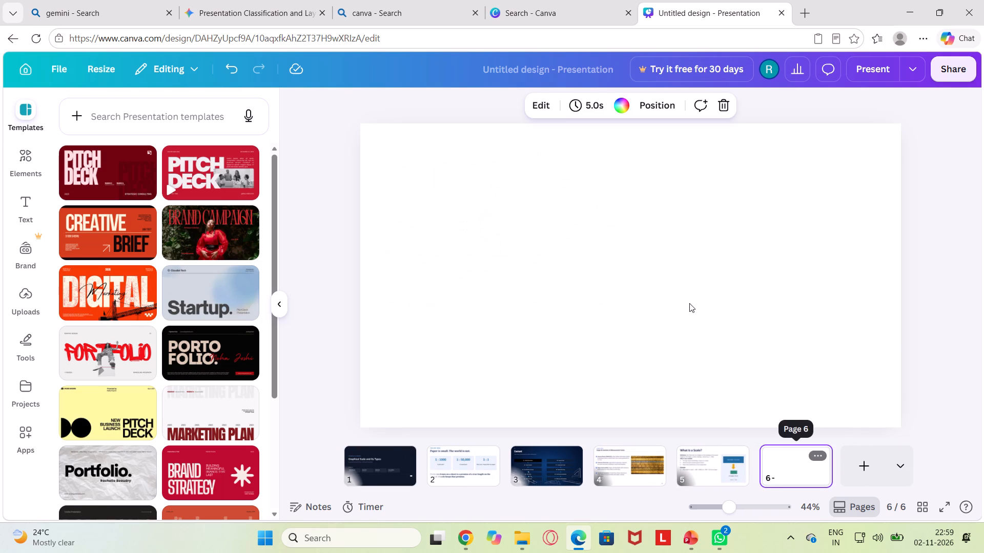
Switch to PowerPoint and copy slide 6, "Classification of Scales".
key("alt+Tab")
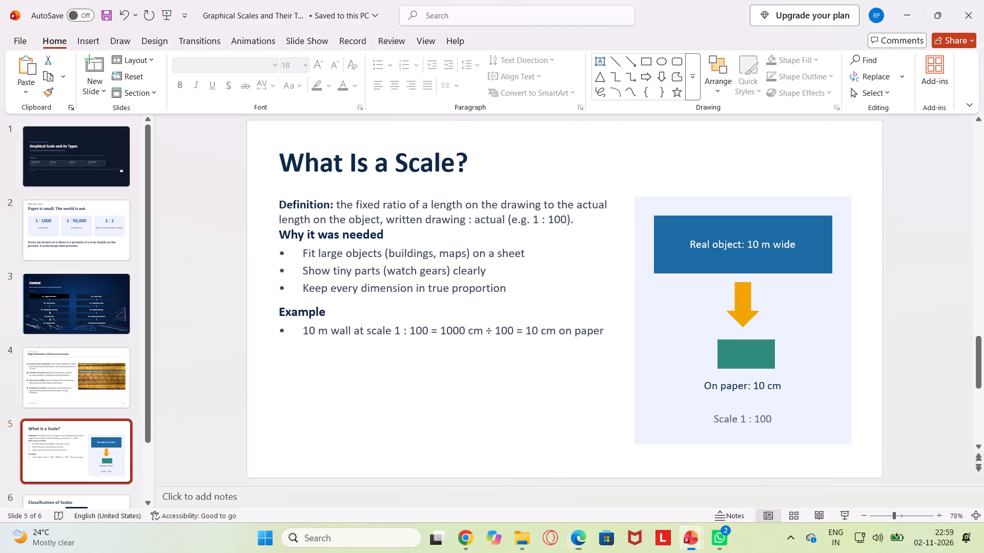
scroll(63, 469, "down", 1)
left_click(63, 469)
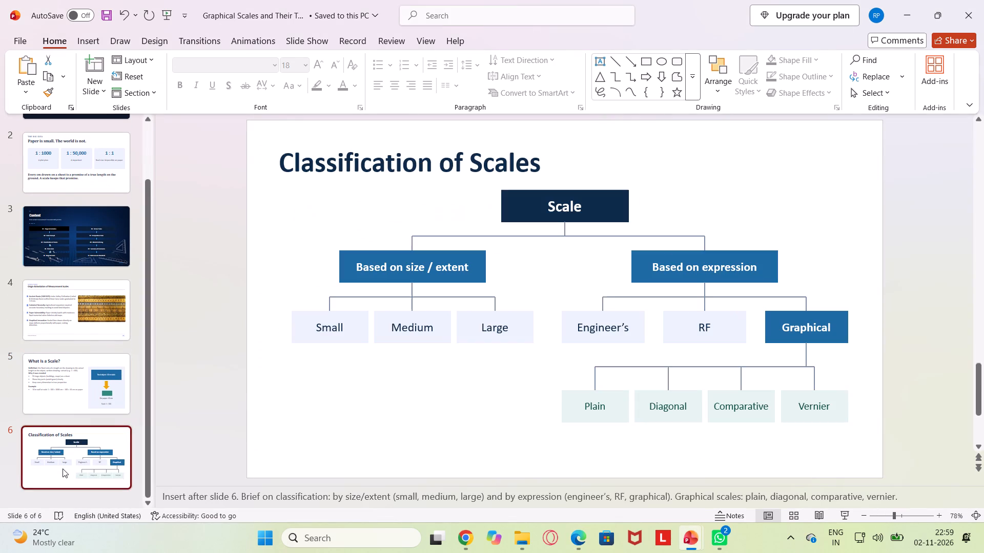
right_click(63, 469)
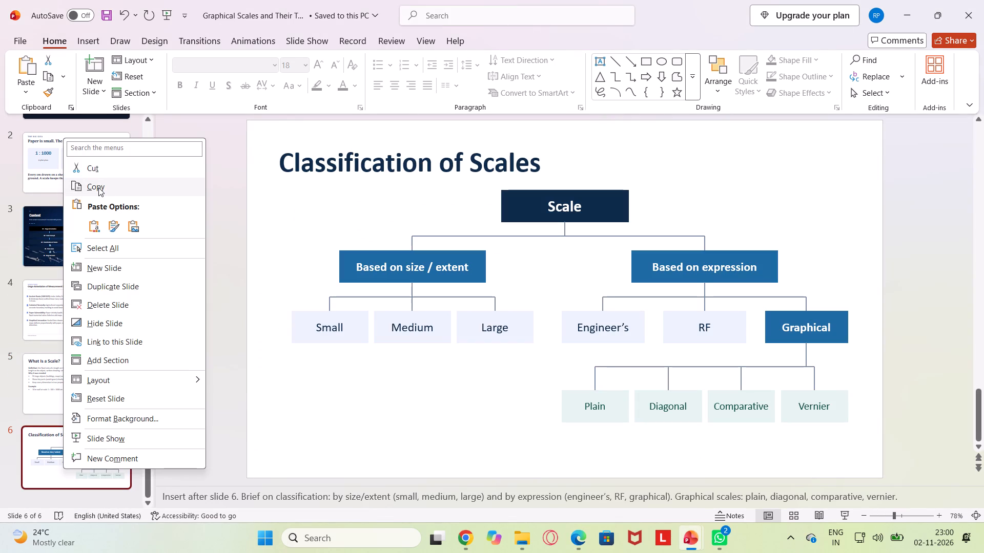
left_click(99, 188)
Switch to Canva, paste the copied "Classification of Scales" slide onto page 6 and set the image as the page background.
key("alt+Tab")
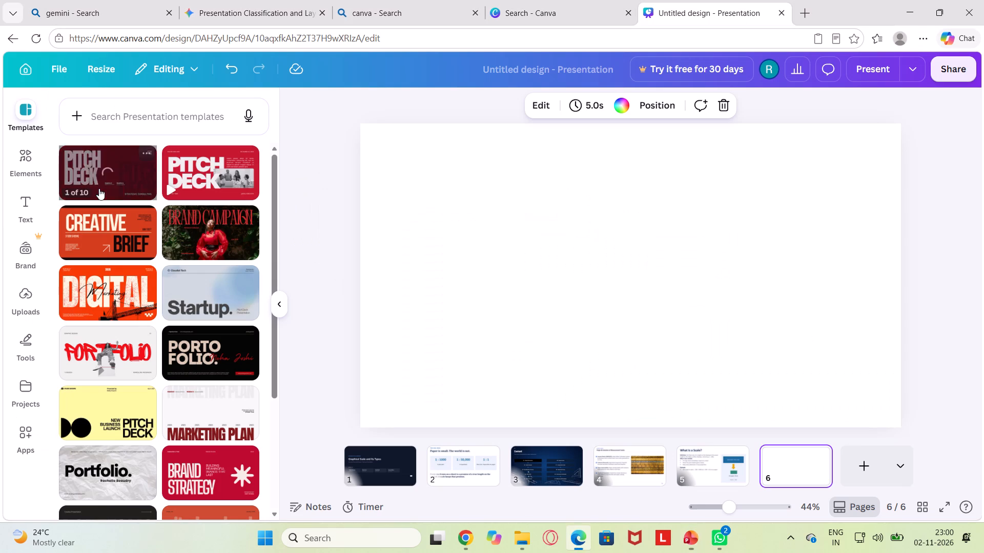
left_click(484, 279)
right_click(484, 279)
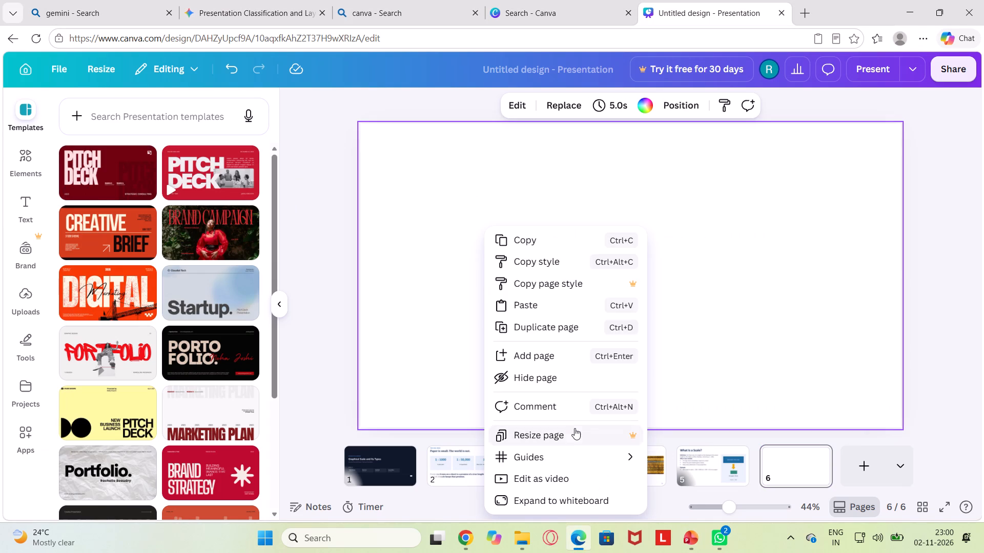
left_click(396, 263)
key("ctrl+v")
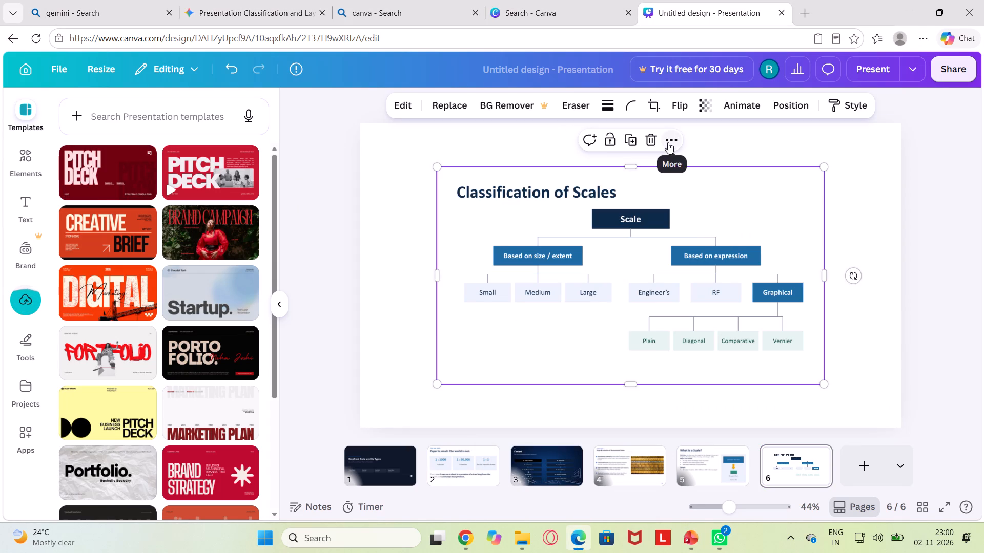
left_click(668, 142)
left_click(740, 478)
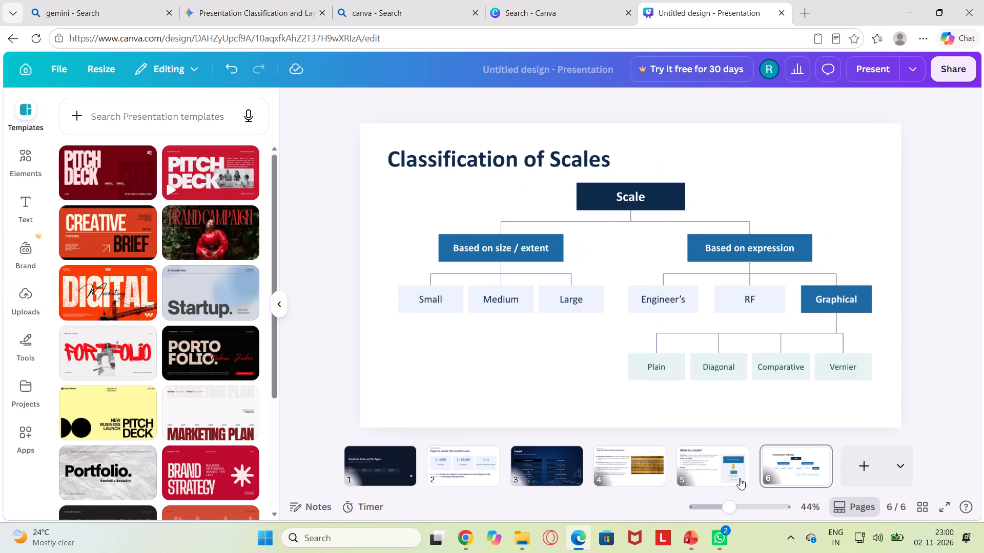
left_click(954, 343)
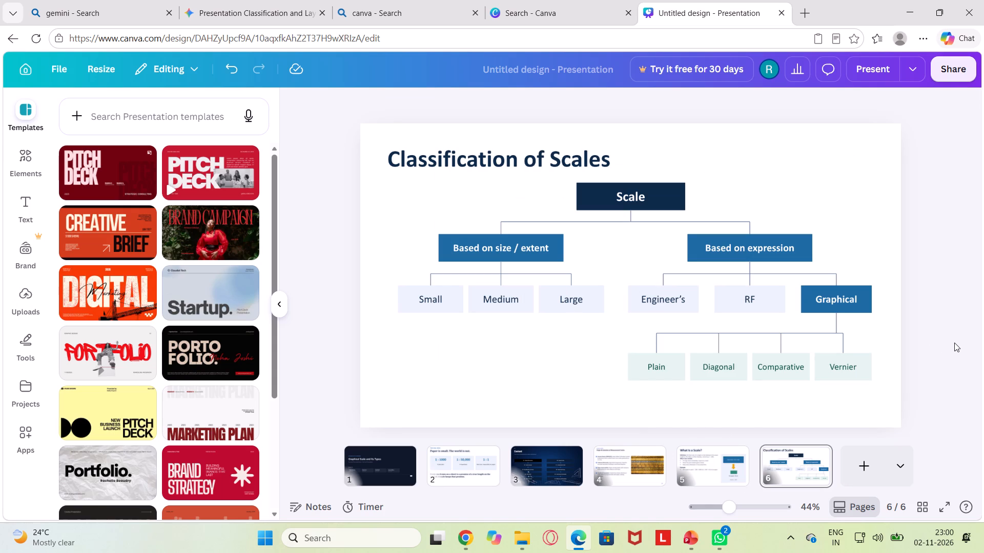
Review the transferred pages of the Canva presentation from page 6 back to page 1.
key("Return")
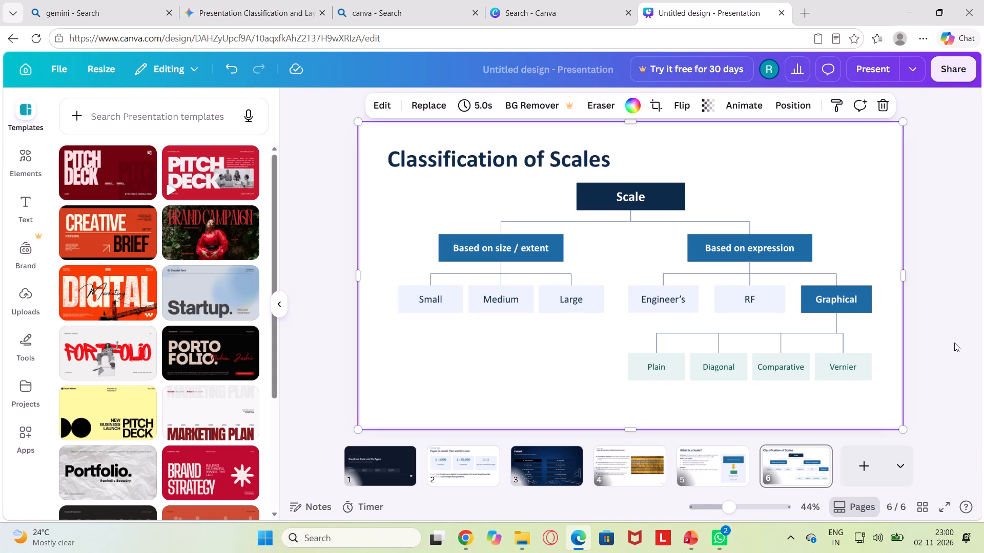
key("Right")
key("Left")
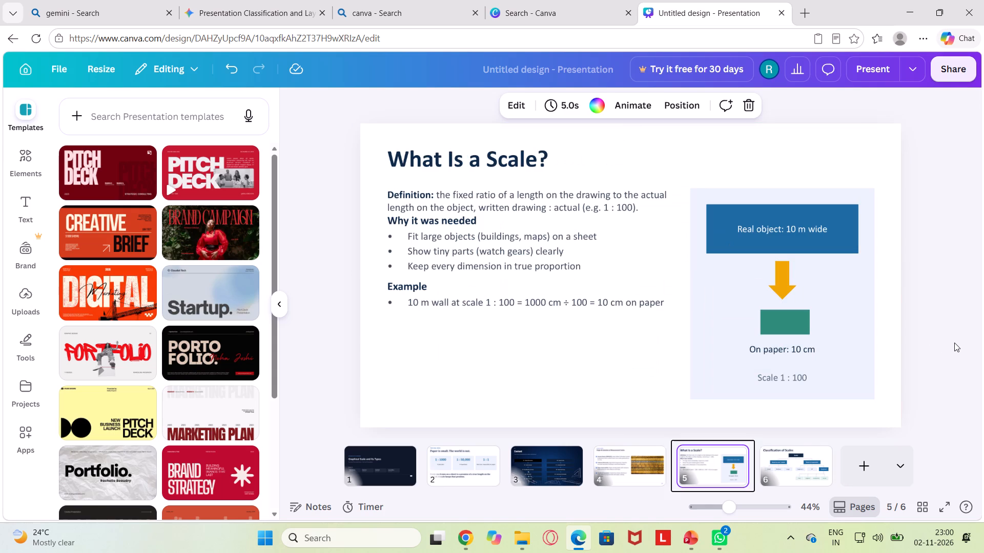
key("Left")
key("Left")
key("Left")
key("Left")
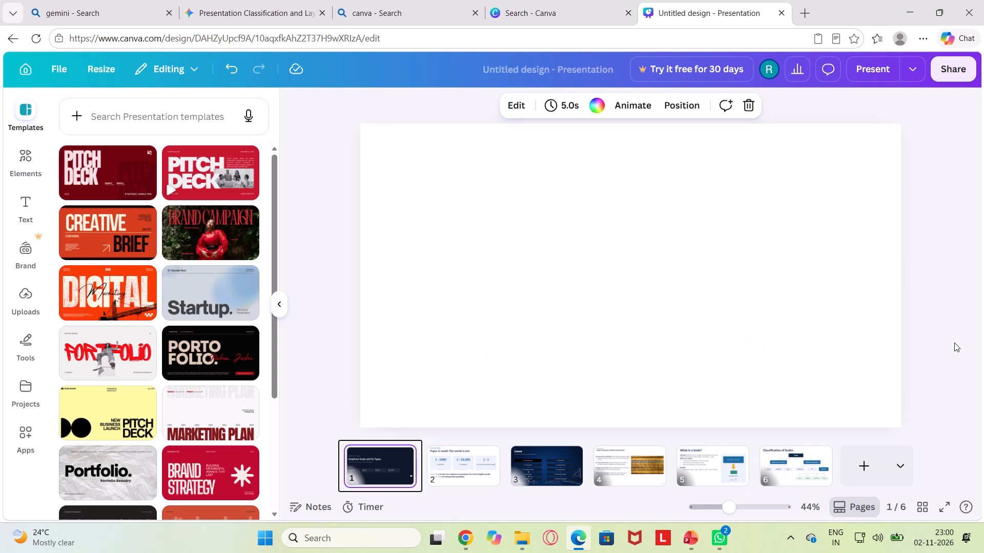
key("Left")
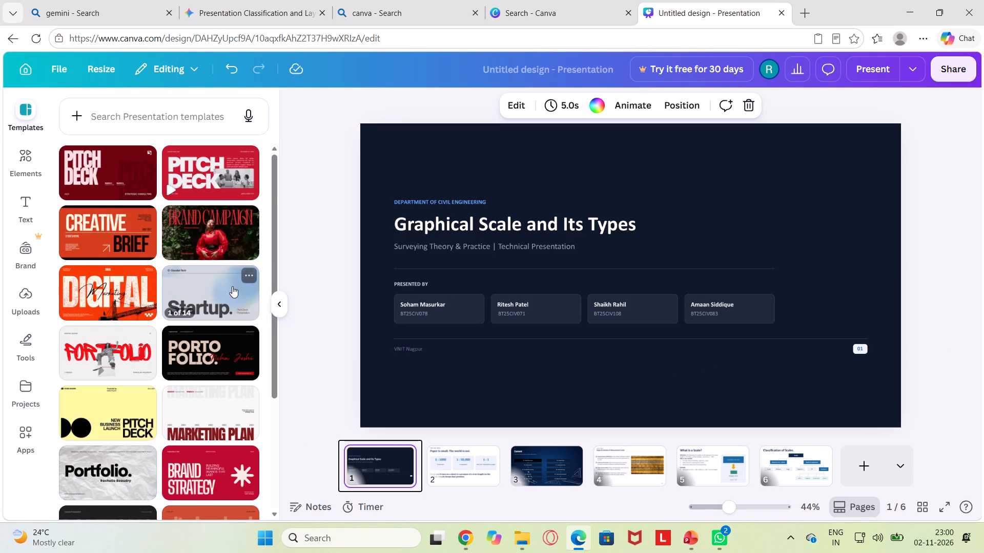
Browse the presentation templates and examine the page layouts of the blue and white modern startup pitch deck template.
scroll(232, 286, "down", 5)
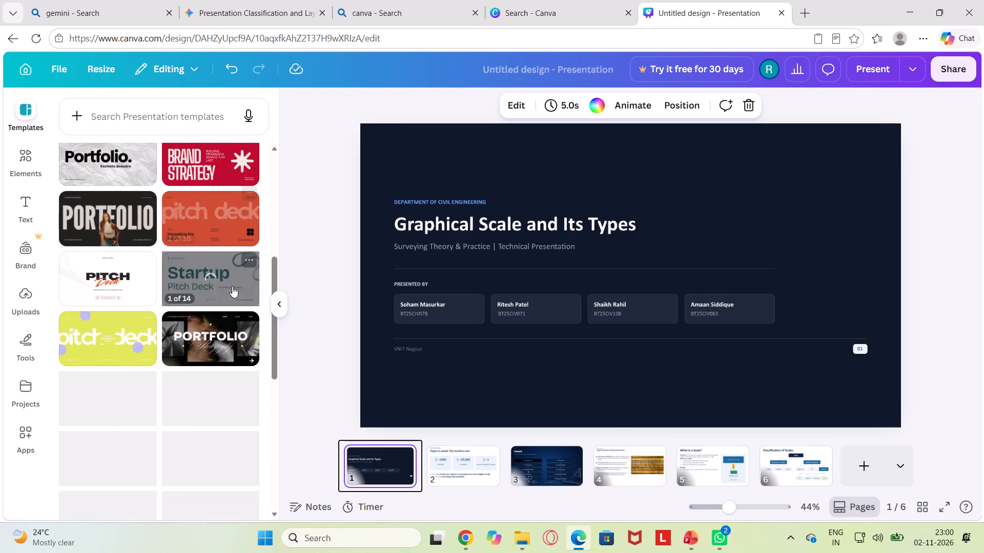
scroll(232, 286, "down", 1)
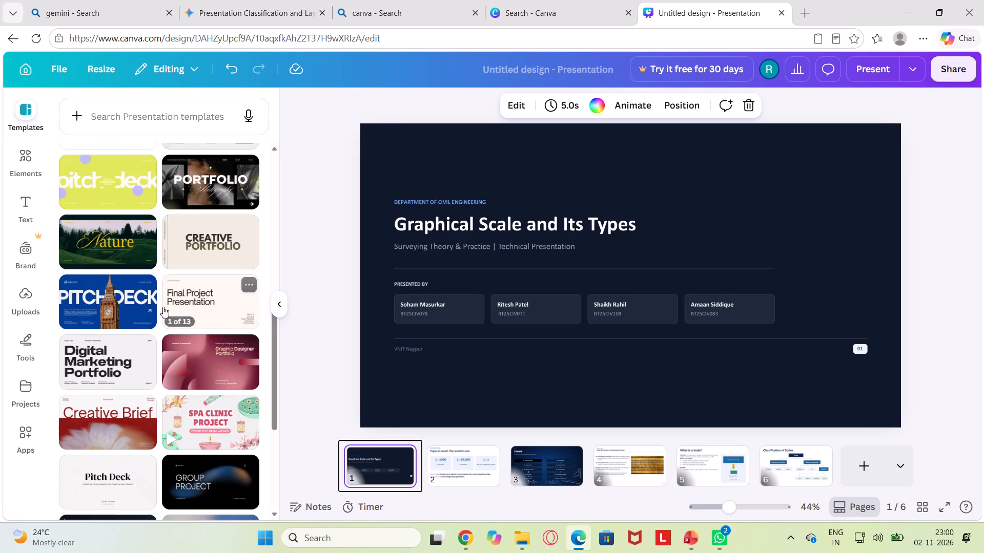
left_click(110, 310)
scroll(156, 329, "down", 1)
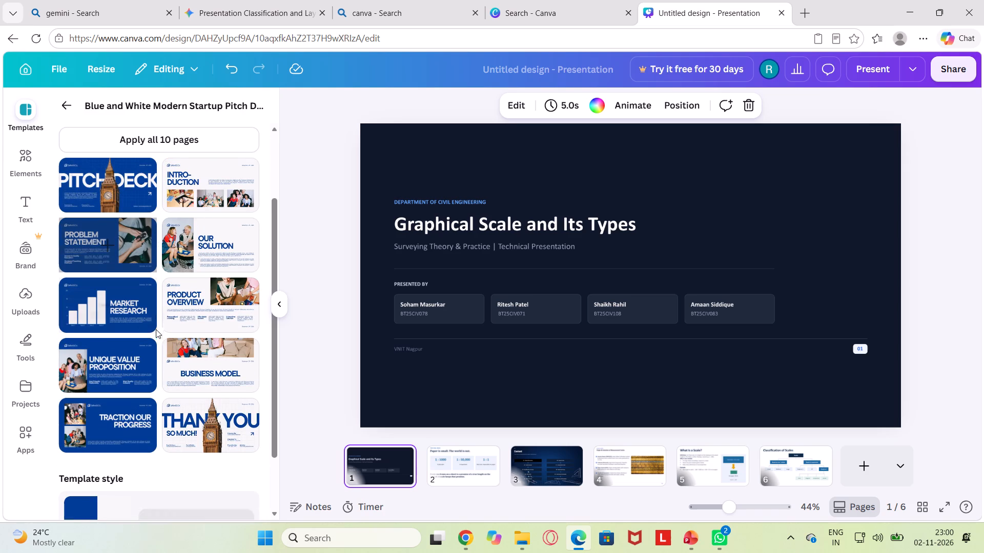
scroll(156, 329, "down", 1)
scroll(206, 345, "up", 1)
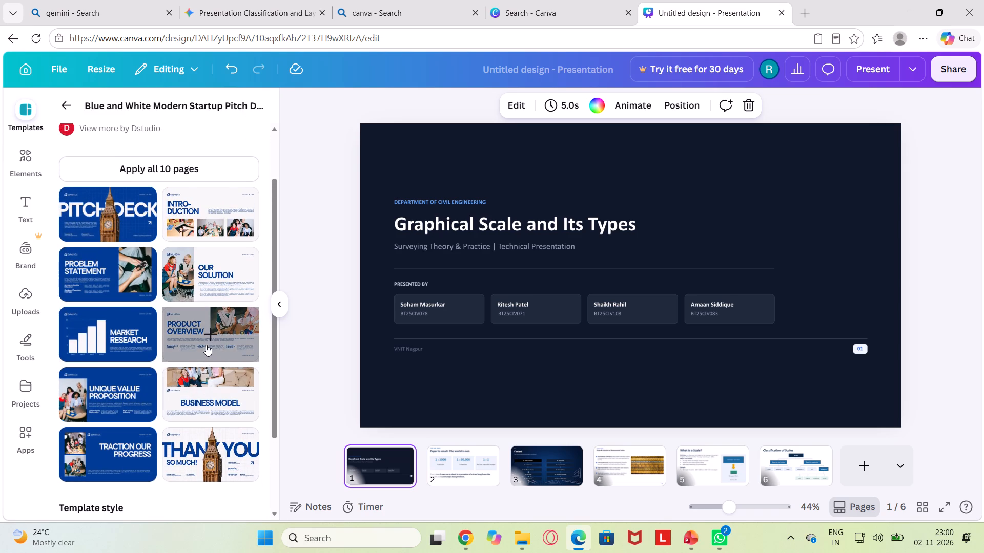
scroll(206, 345, "up", 1)
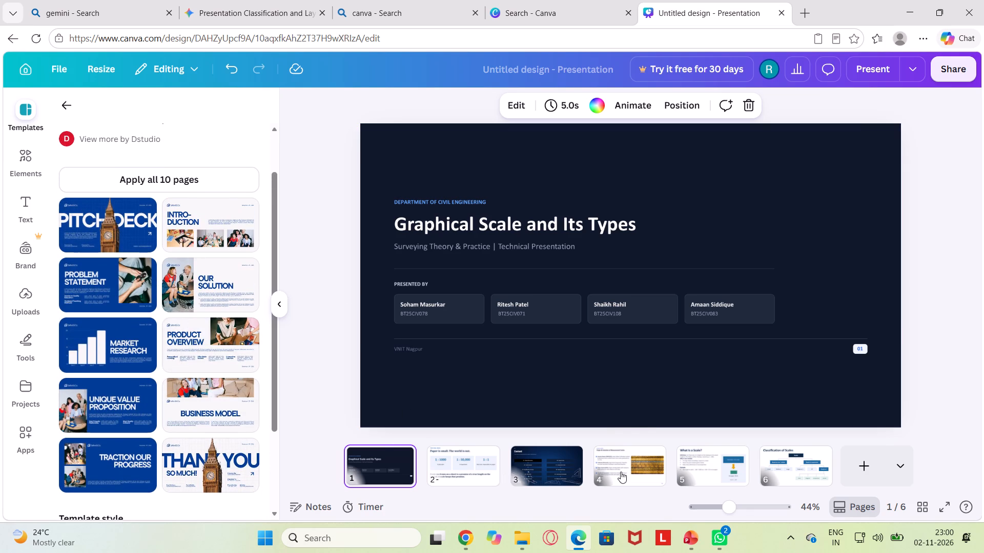
Add a blank seventh page at the end of the Canva presentation.
left_click(865, 460)
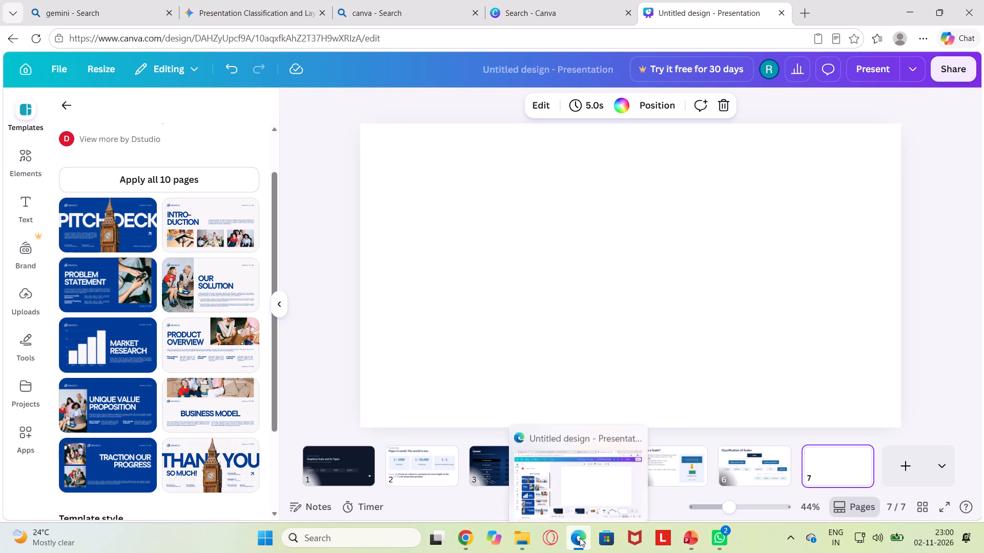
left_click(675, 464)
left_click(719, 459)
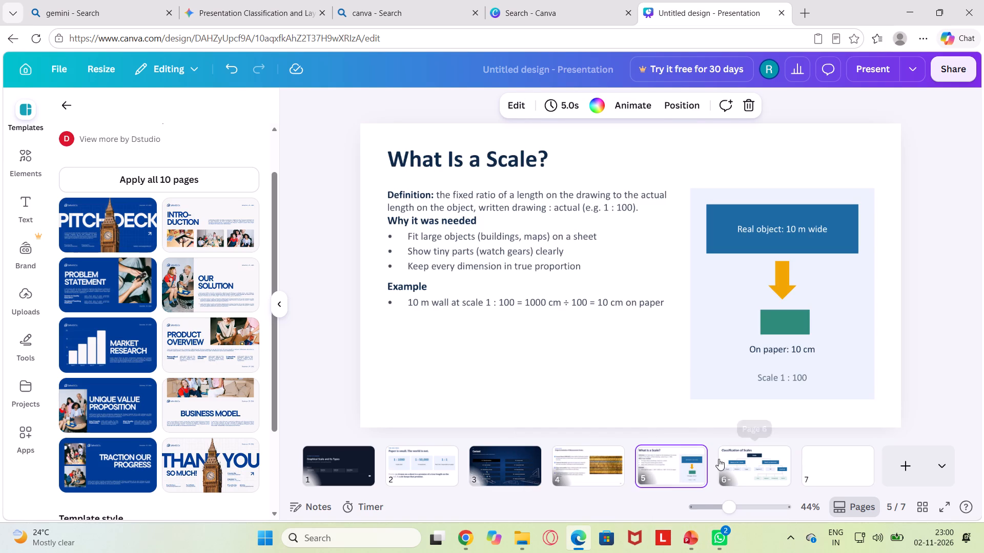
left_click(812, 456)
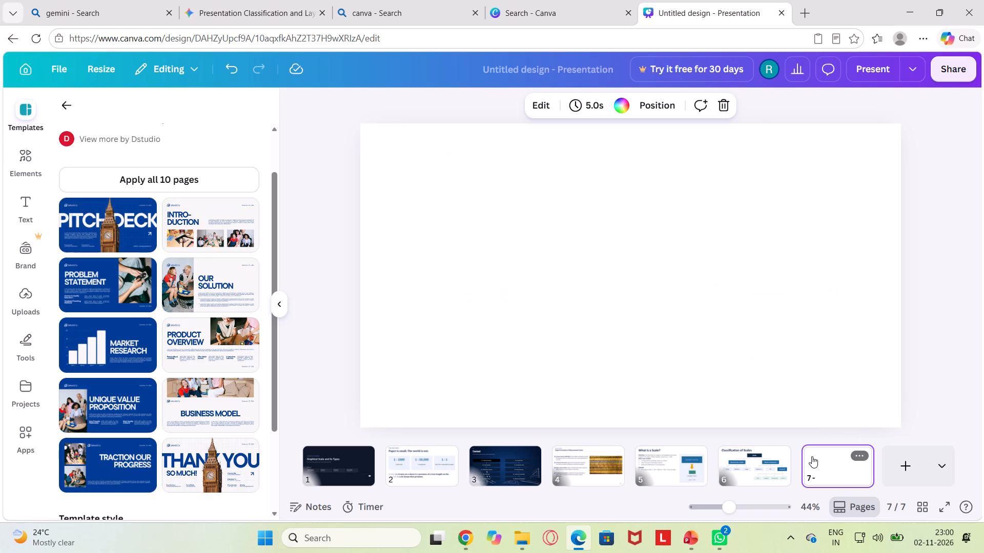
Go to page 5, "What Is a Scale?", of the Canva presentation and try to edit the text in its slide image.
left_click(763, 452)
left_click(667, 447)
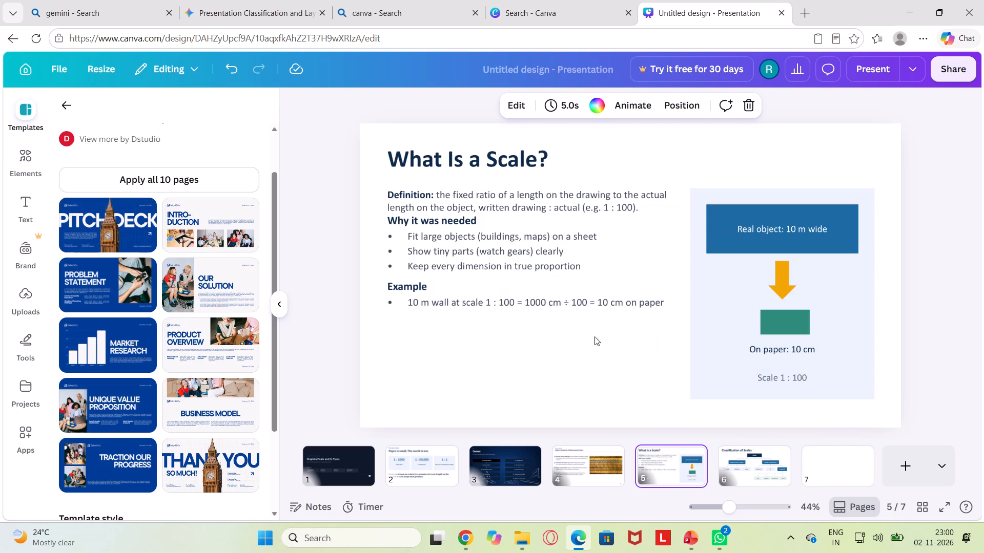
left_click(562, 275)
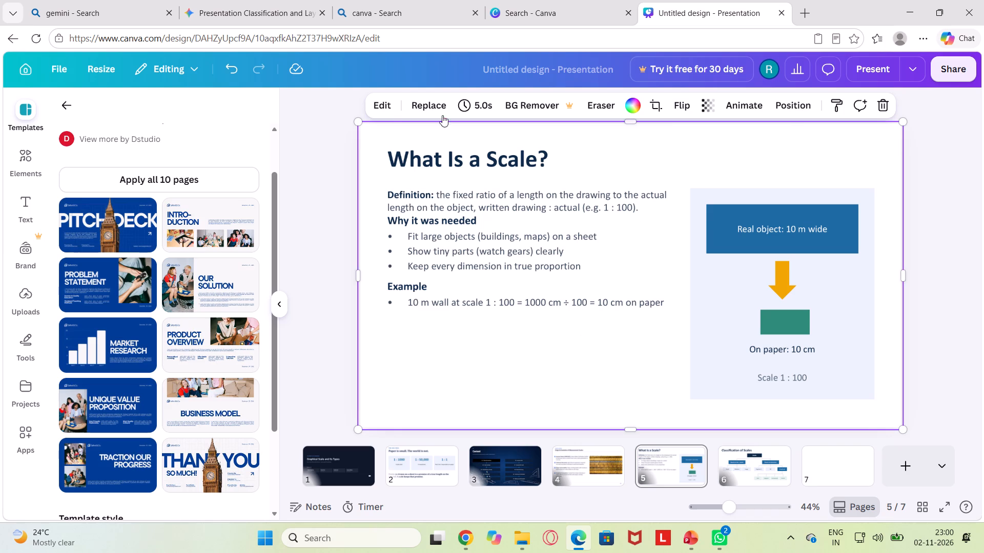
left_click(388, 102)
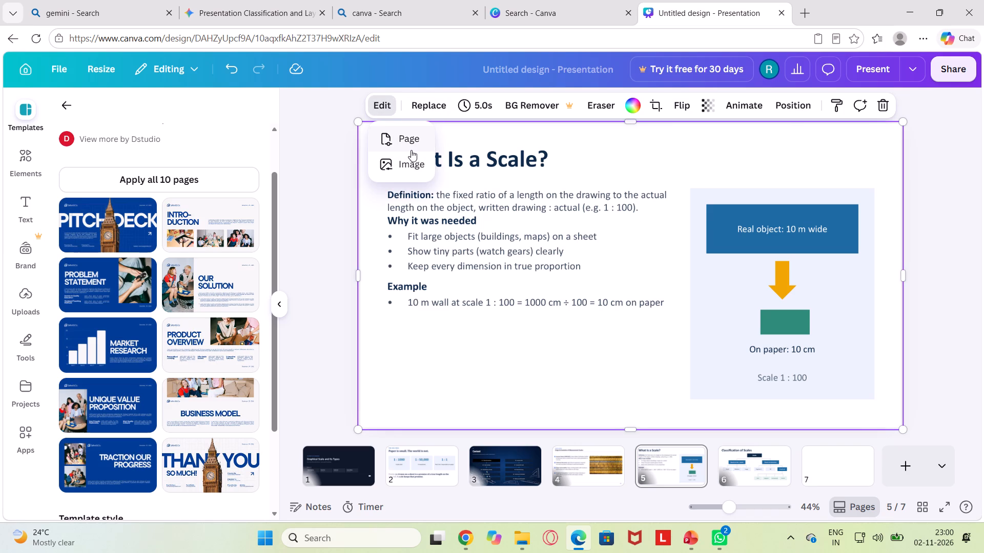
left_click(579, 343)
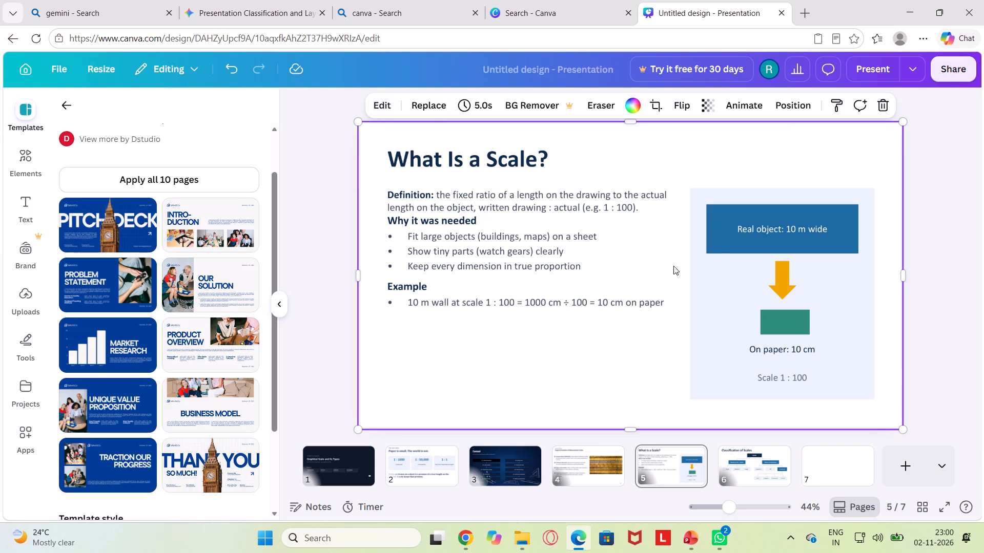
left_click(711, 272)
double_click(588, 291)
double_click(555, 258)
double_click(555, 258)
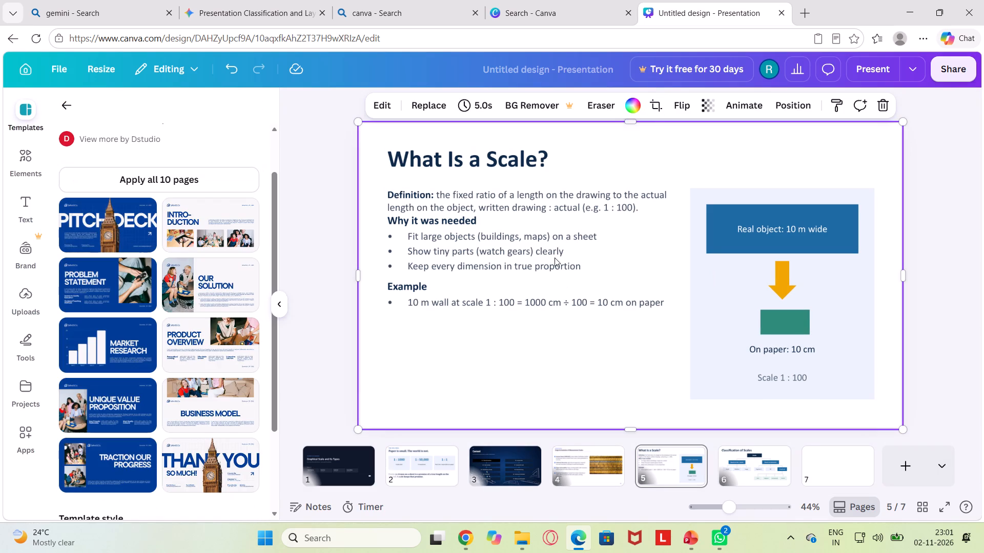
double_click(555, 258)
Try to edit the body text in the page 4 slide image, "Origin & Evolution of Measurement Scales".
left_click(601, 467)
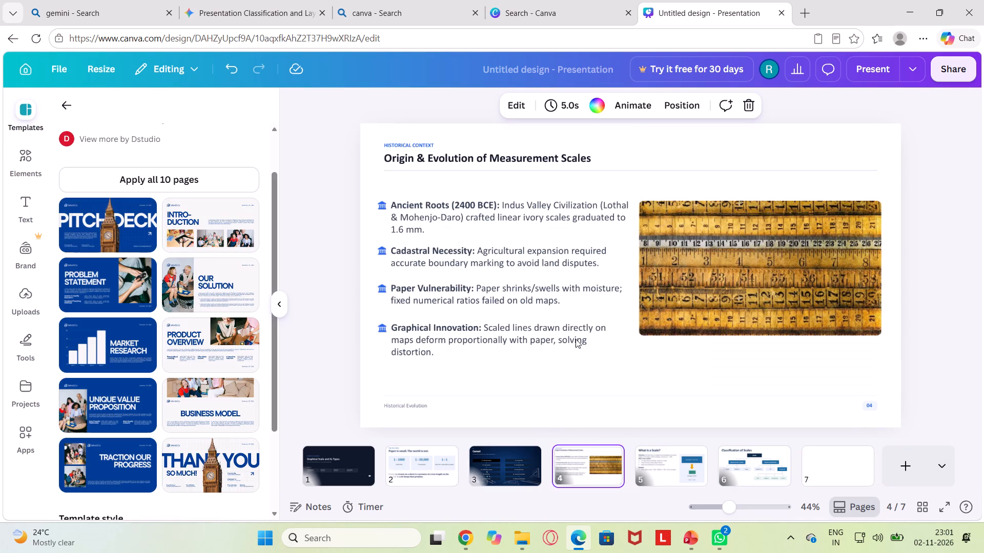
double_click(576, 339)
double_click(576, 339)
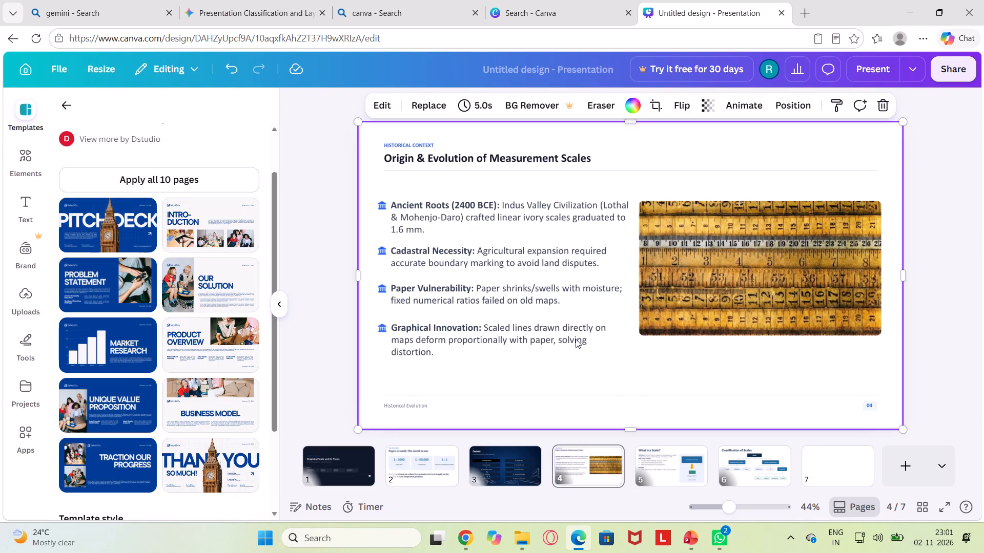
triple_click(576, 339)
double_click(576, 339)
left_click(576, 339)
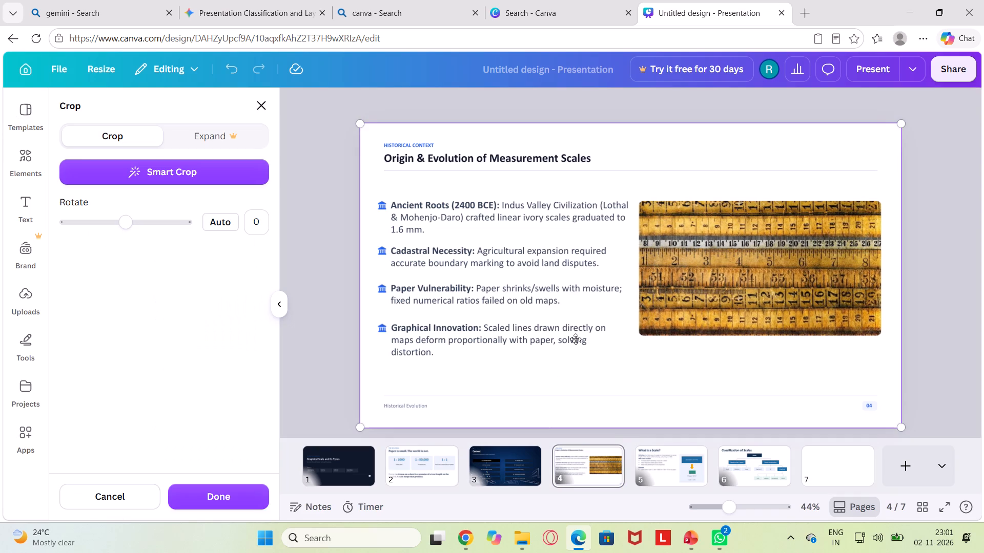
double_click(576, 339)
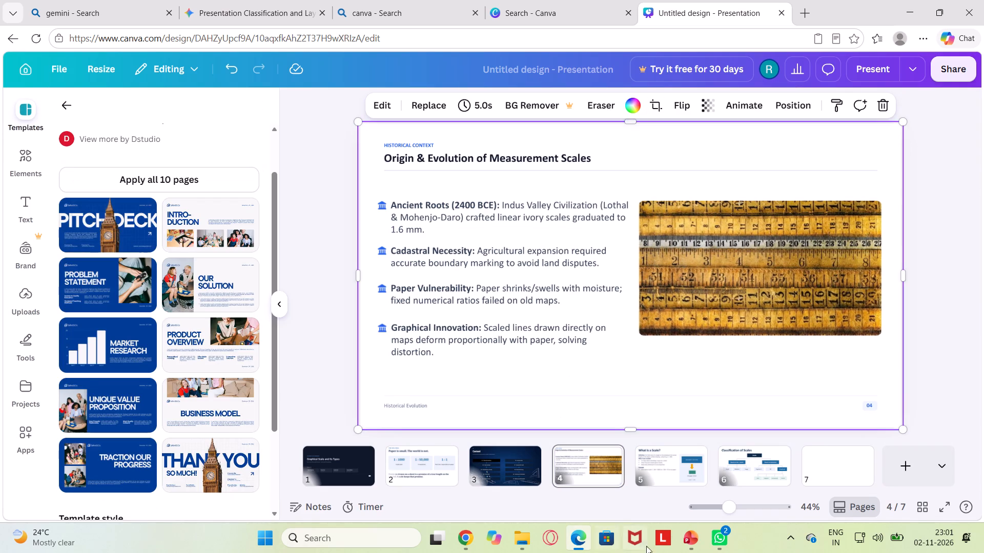
Switch to the Graphical Scales presentation in PowerPoint, inspect slide 4's text and page-number elements, and look through the other slides.
left_click(690, 545)
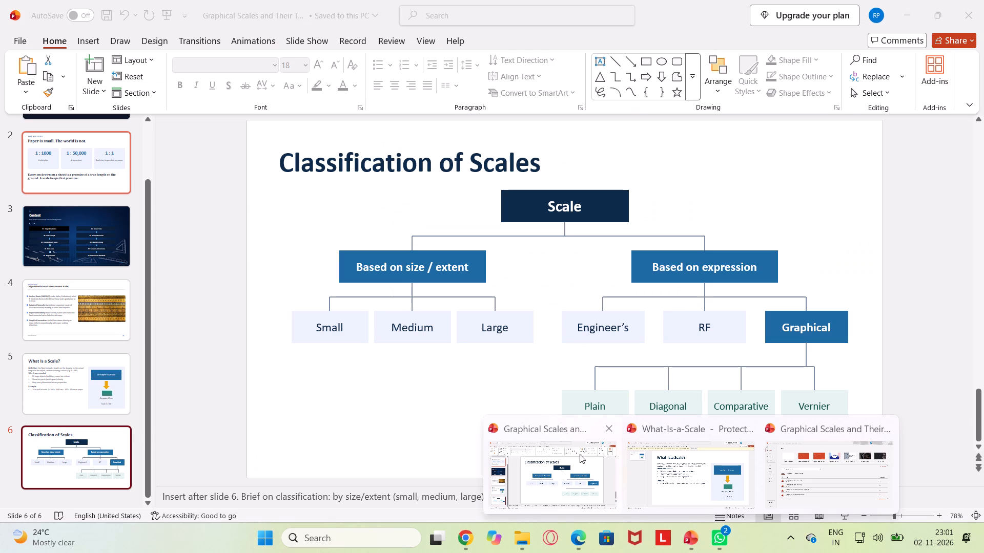
left_click(580, 454)
left_click(90, 313)
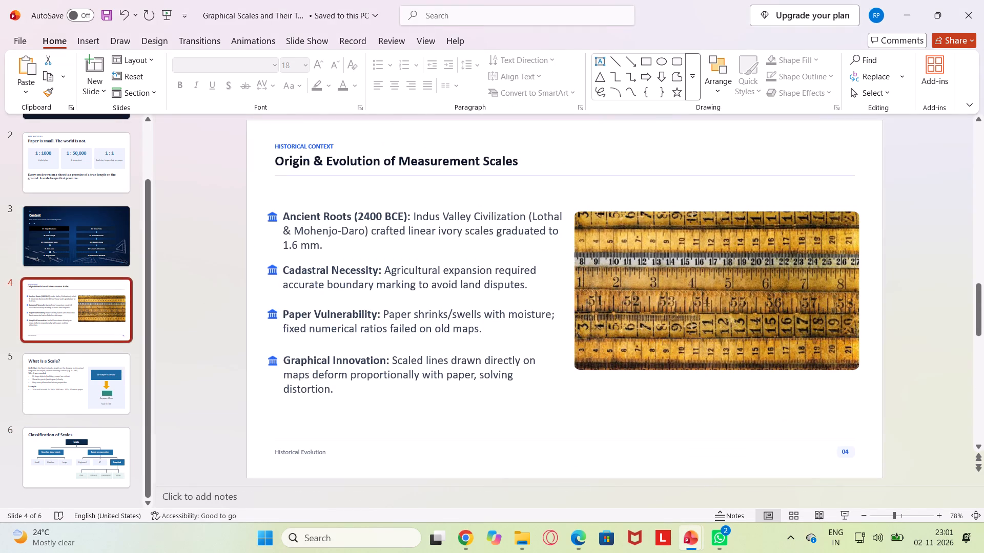
right_click(424, 337)
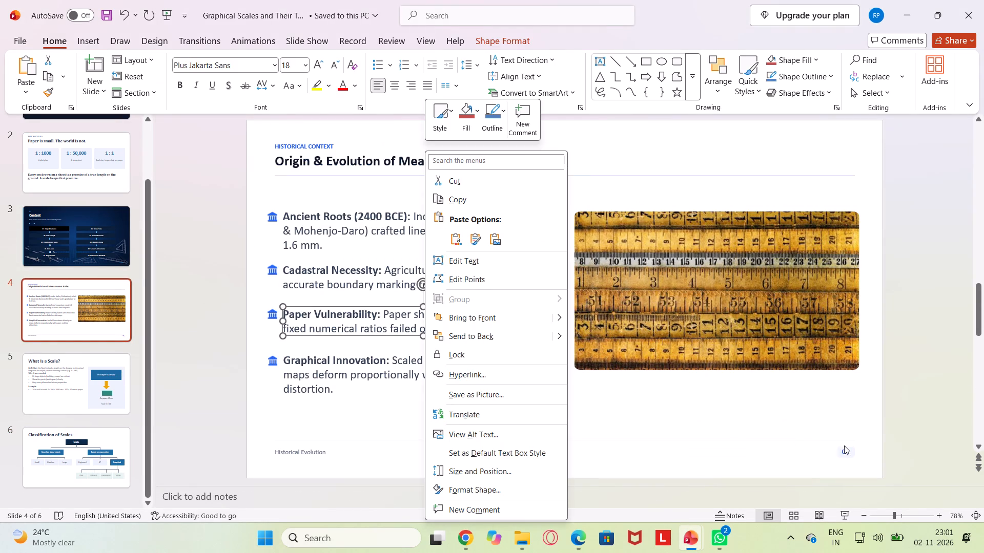
left_click(844, 445)
left_click(849, 455)
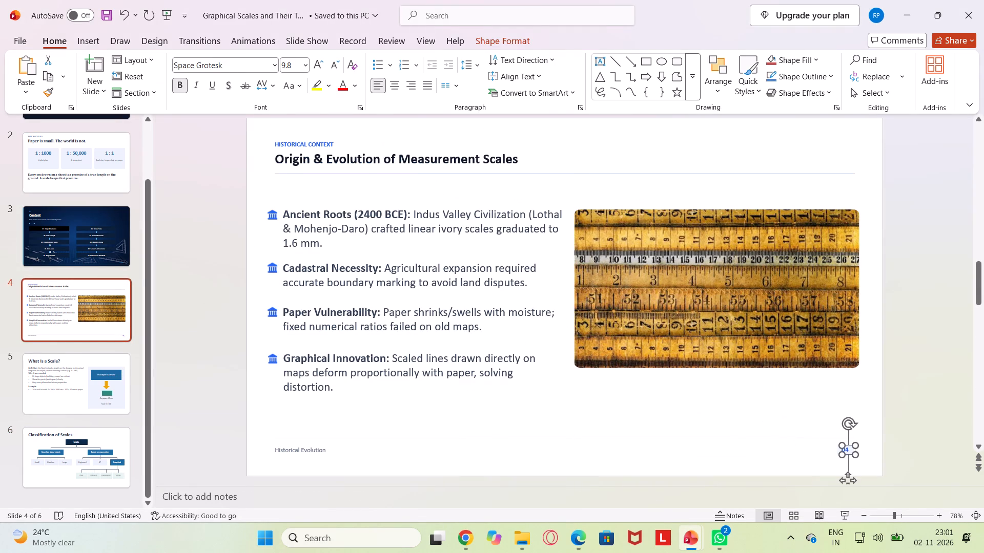
left_click(319, 447)
scroll(431, 214, "up", 1)
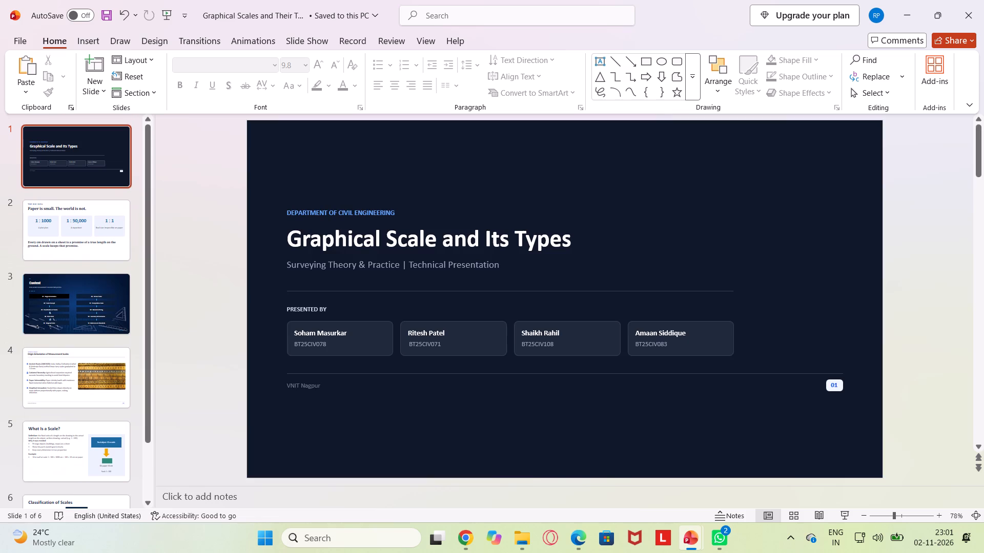
scroll(431, 214, "down", 3)
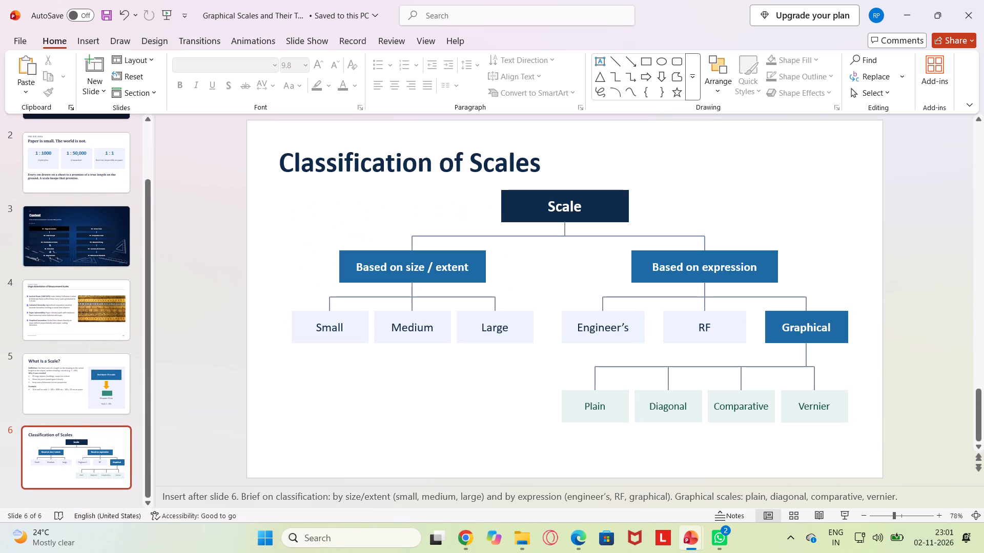
scroll(431, 214, "down", 2)
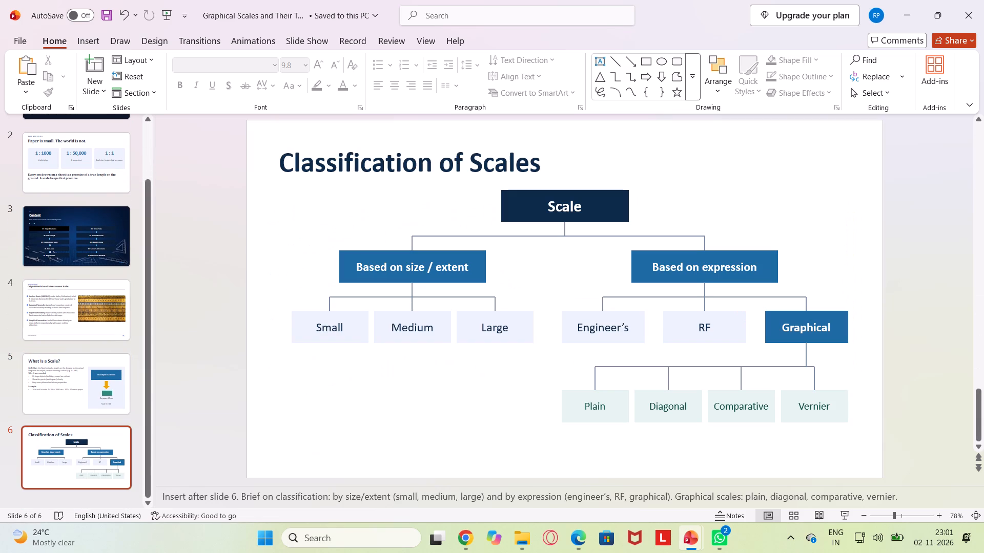
scroll(431, 214, "down", 2)
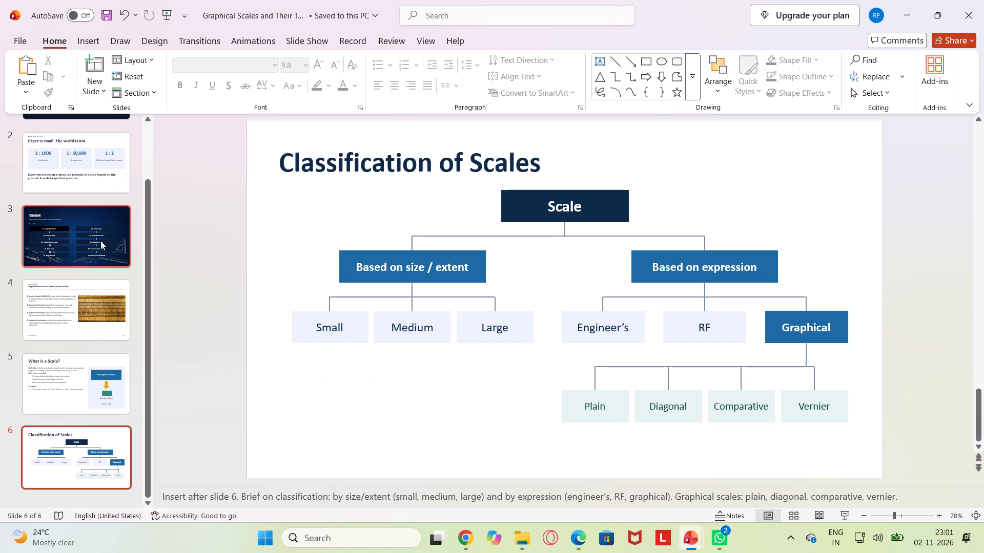
scroll(100, 241, "up", 1)
left_click(99, 241)
scroll(103, 258, "up", 1)
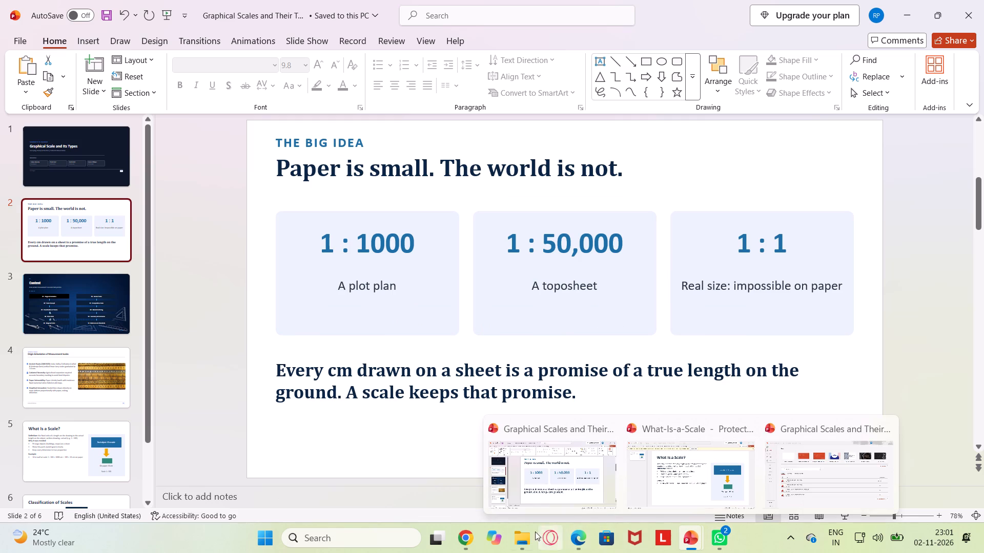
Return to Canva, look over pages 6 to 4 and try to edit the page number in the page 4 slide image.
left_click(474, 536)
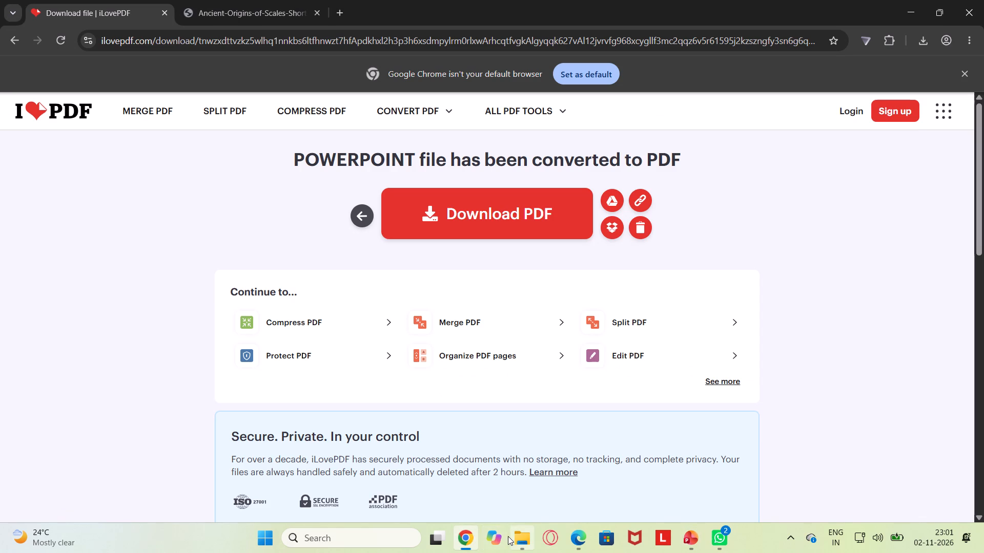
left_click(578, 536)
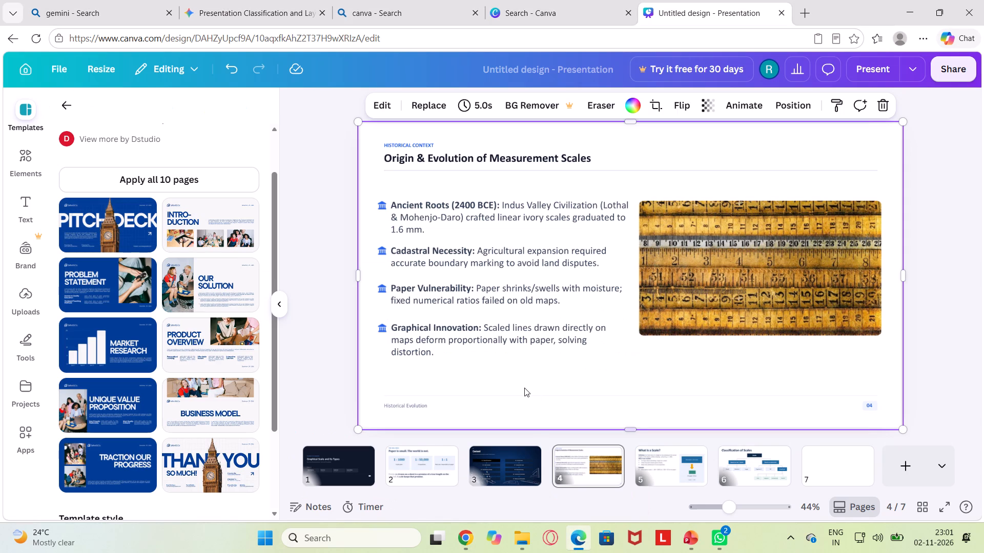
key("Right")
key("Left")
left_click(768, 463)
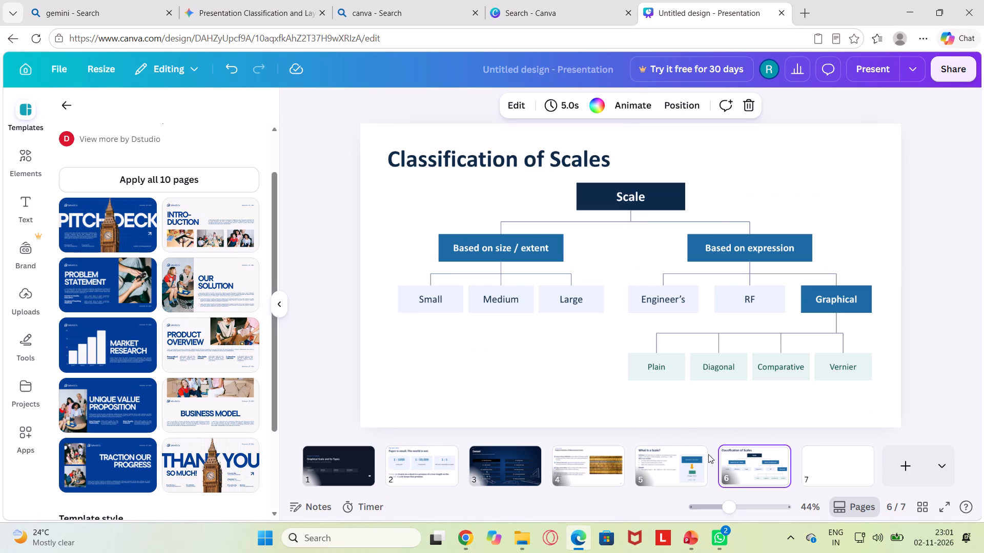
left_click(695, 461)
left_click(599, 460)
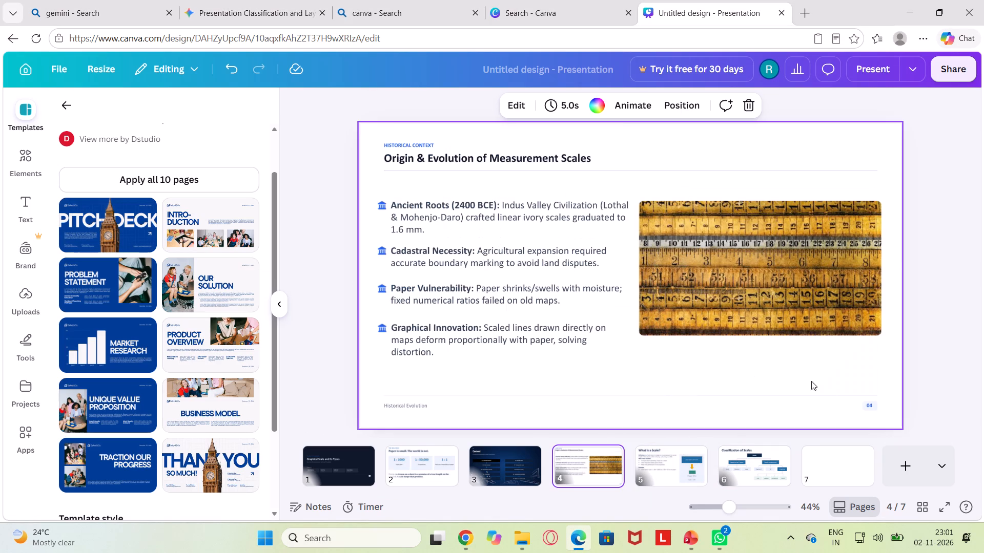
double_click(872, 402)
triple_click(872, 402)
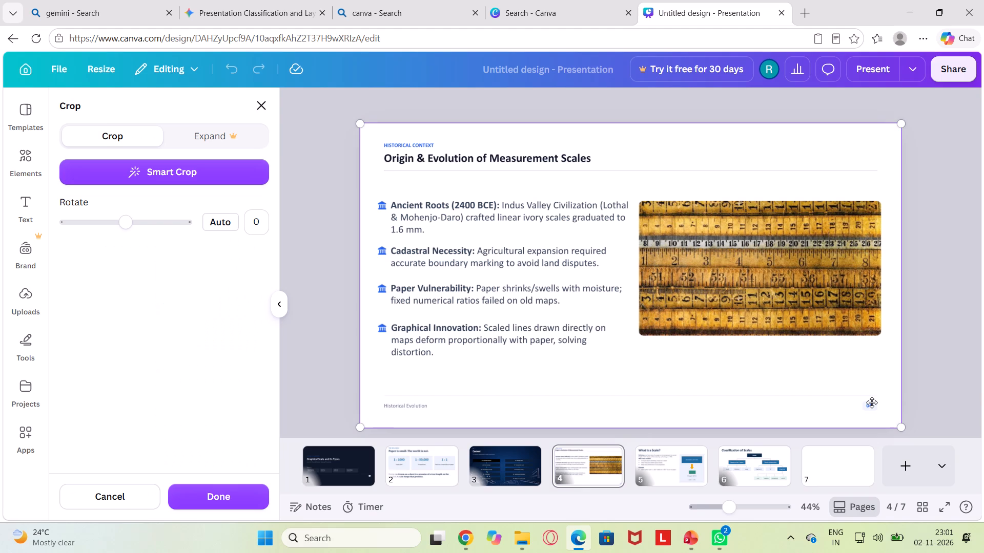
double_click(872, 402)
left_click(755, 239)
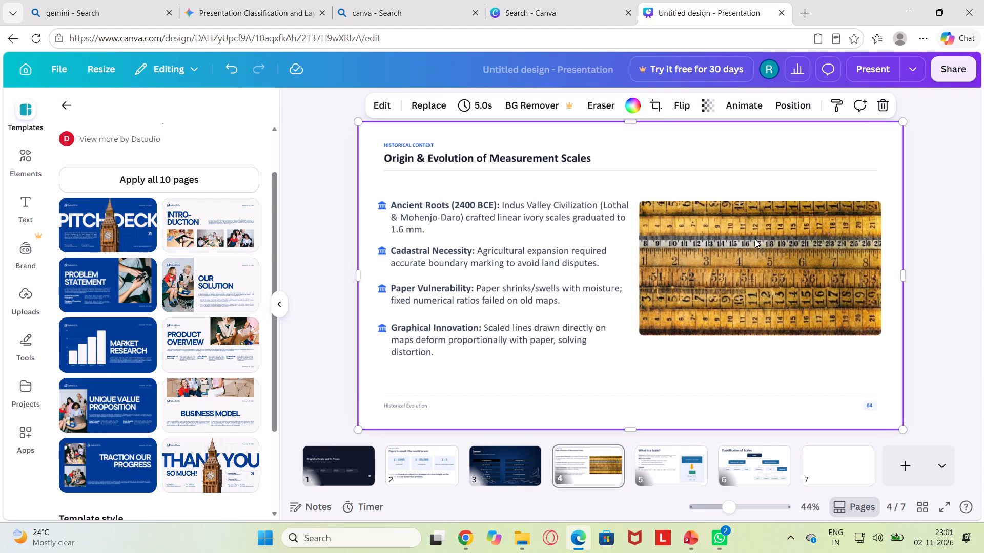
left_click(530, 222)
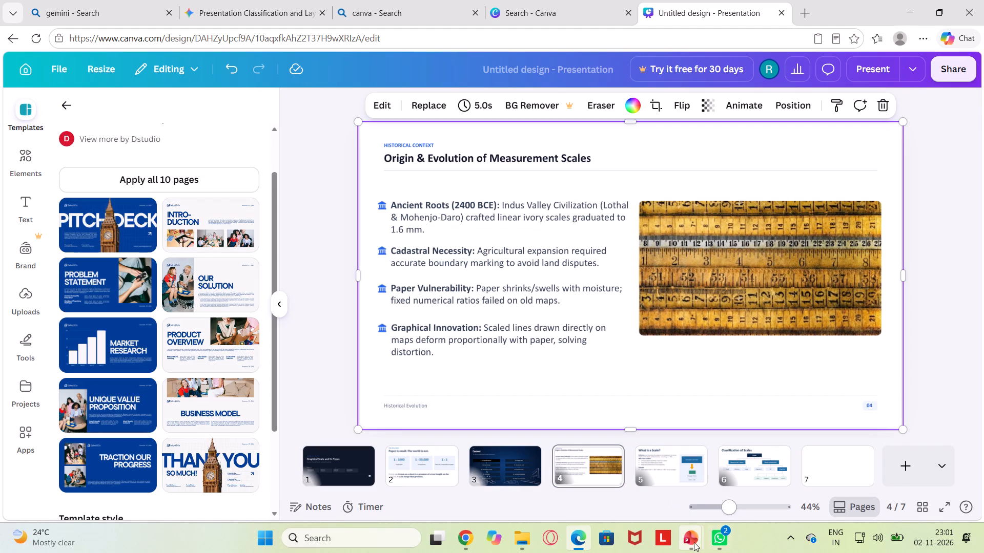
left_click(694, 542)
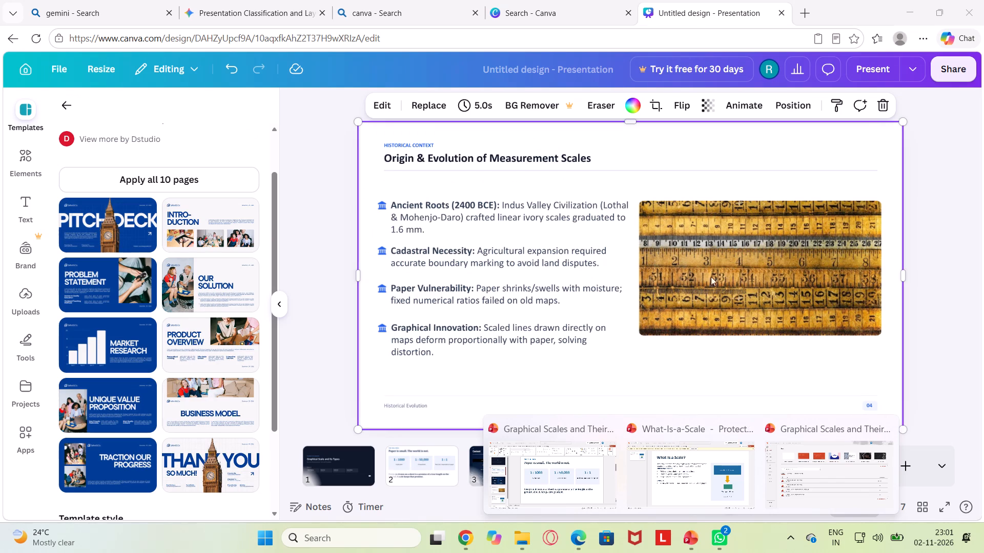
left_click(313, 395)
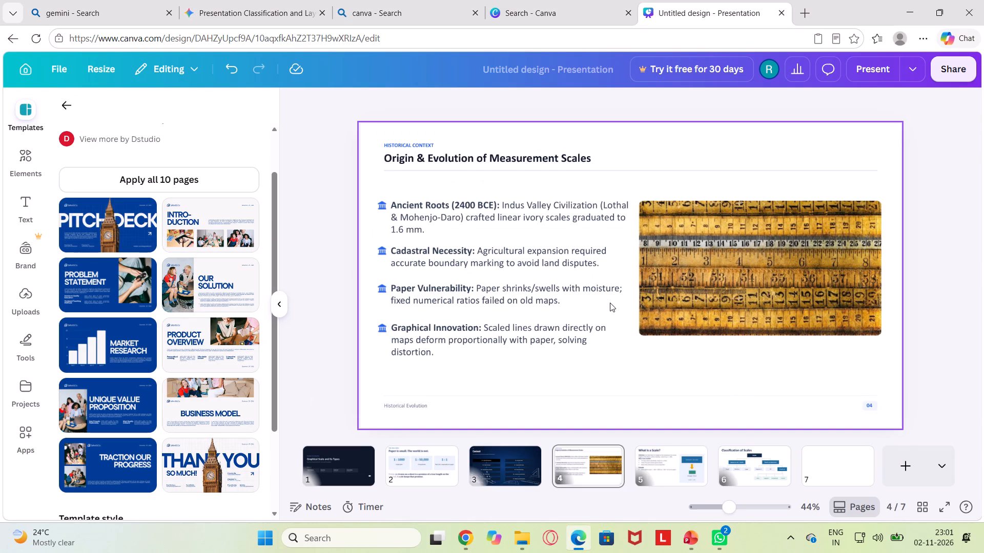
Download all pages of the Canva presentation as a PDF with the Digital preset.
left_click(954, 76)
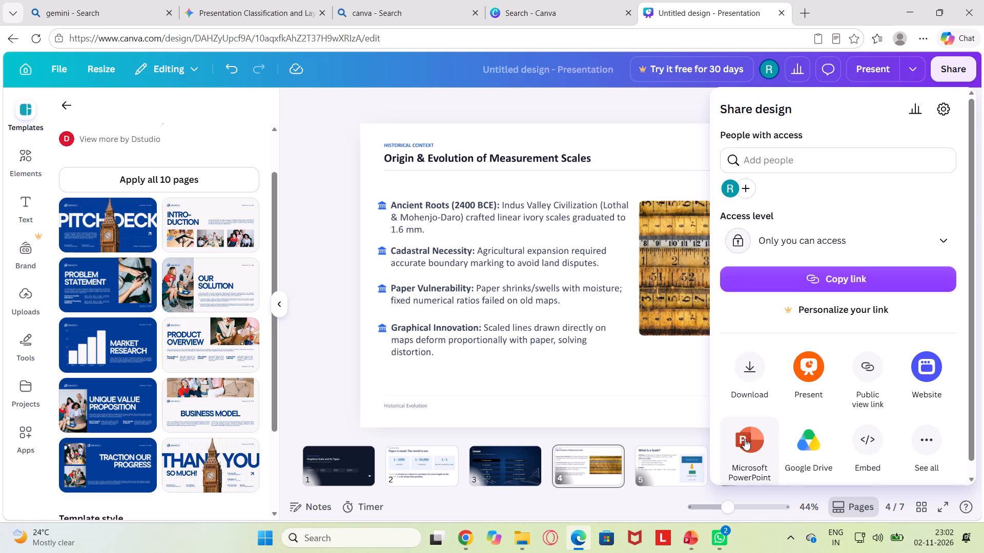
left_click(829, 243)
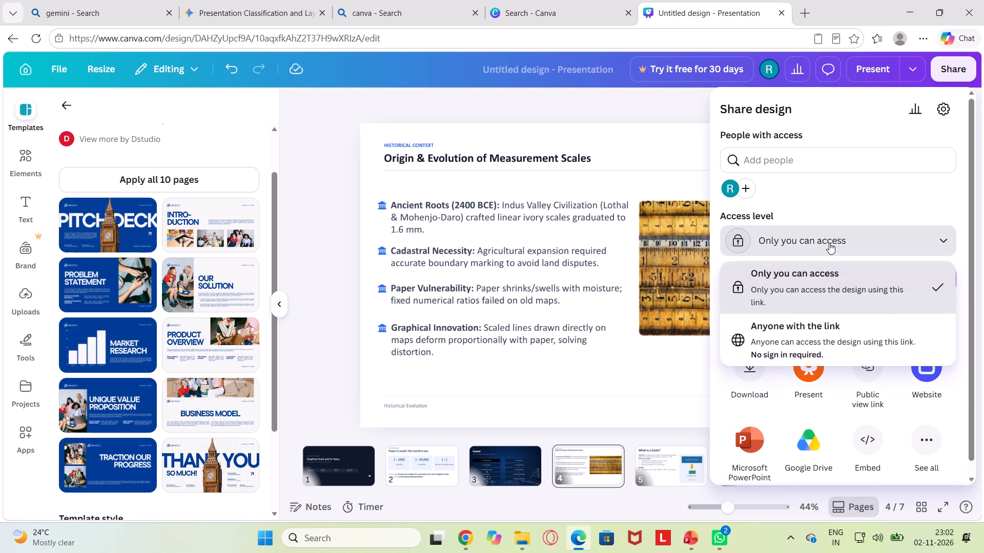
left_click(820, 195)
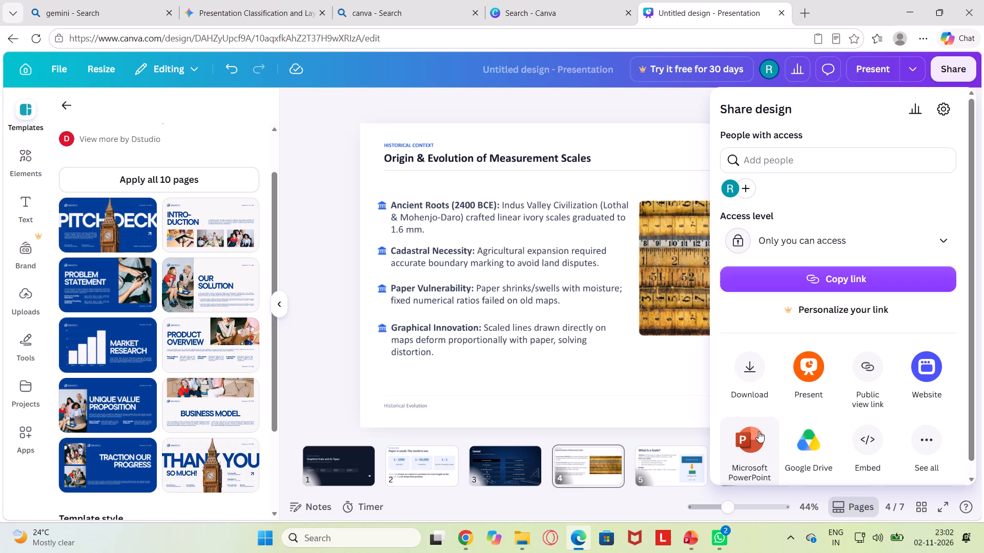
left_click(751, 379)
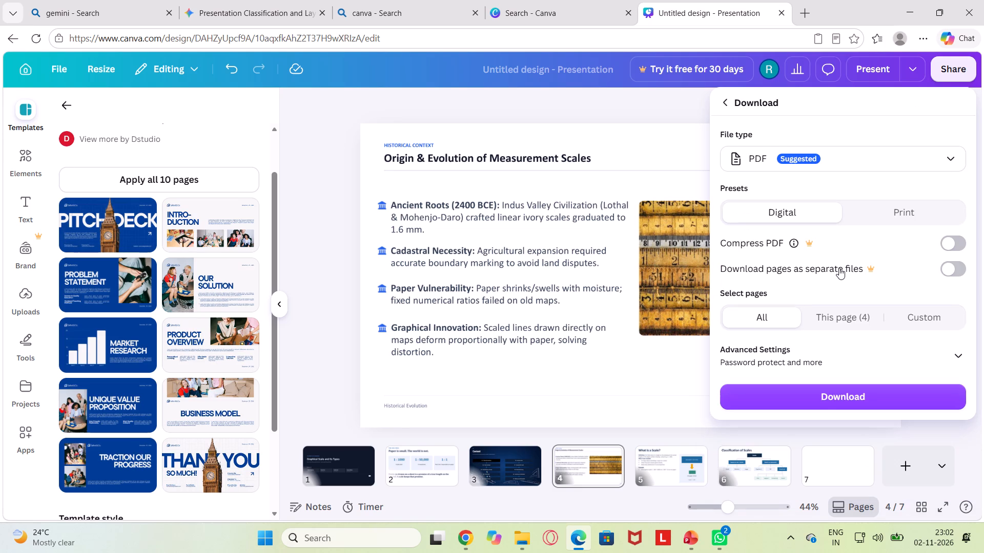
left_click(886, 164)
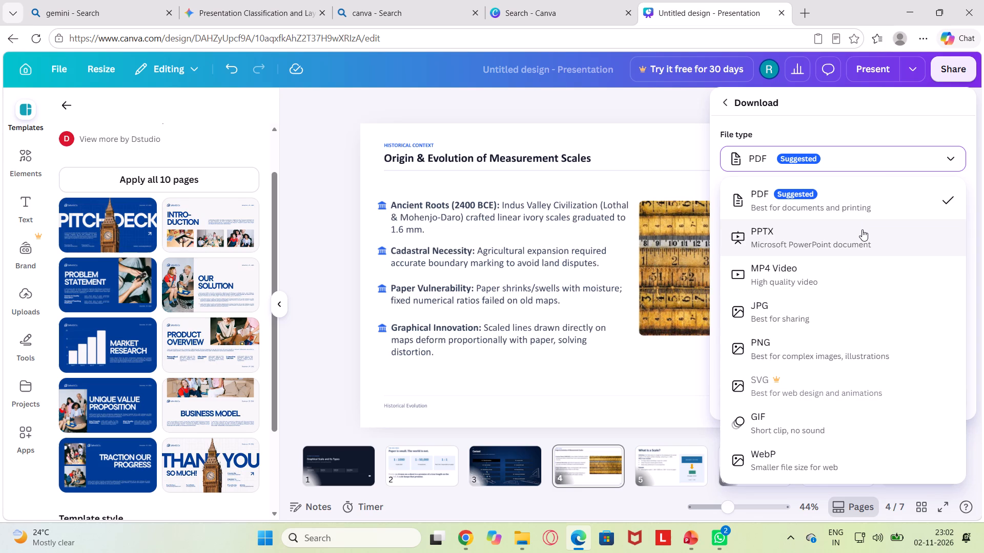
left_click(862, 229)
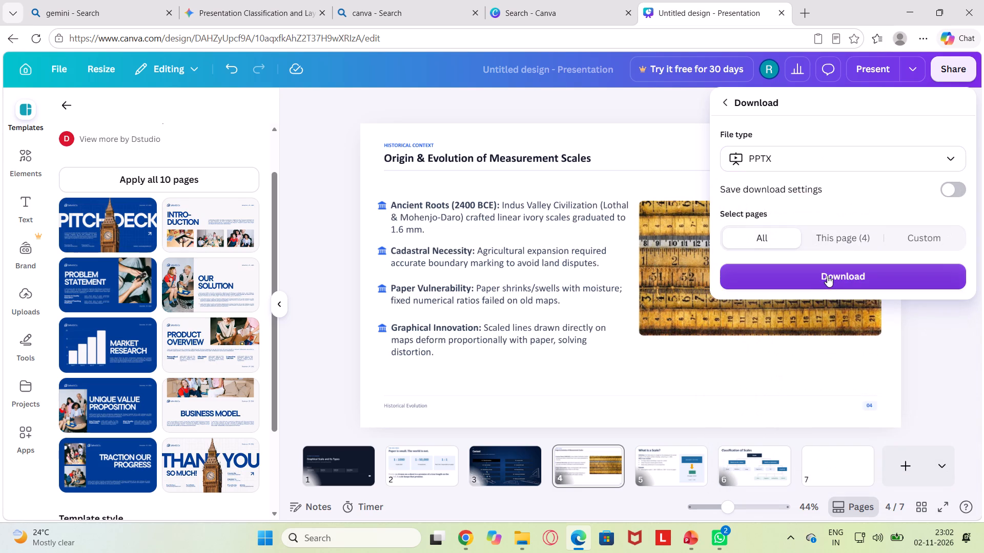
left_click(897, 154)
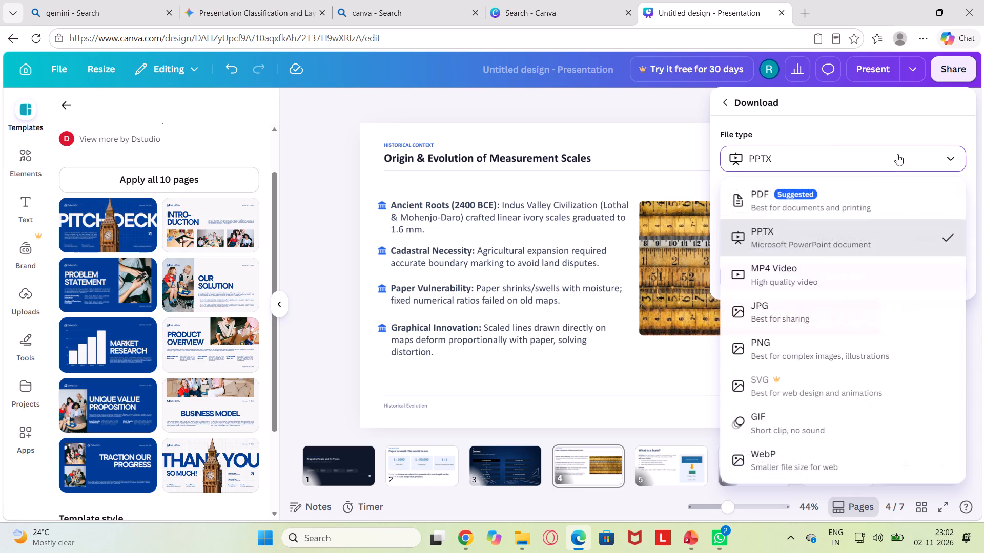
left_click(840, 200)
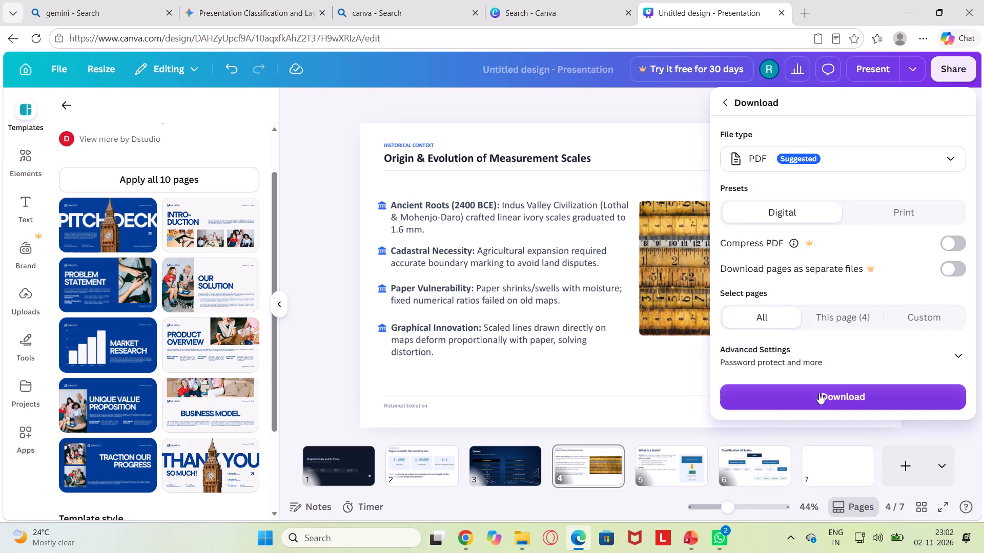
left_click(840, 397)
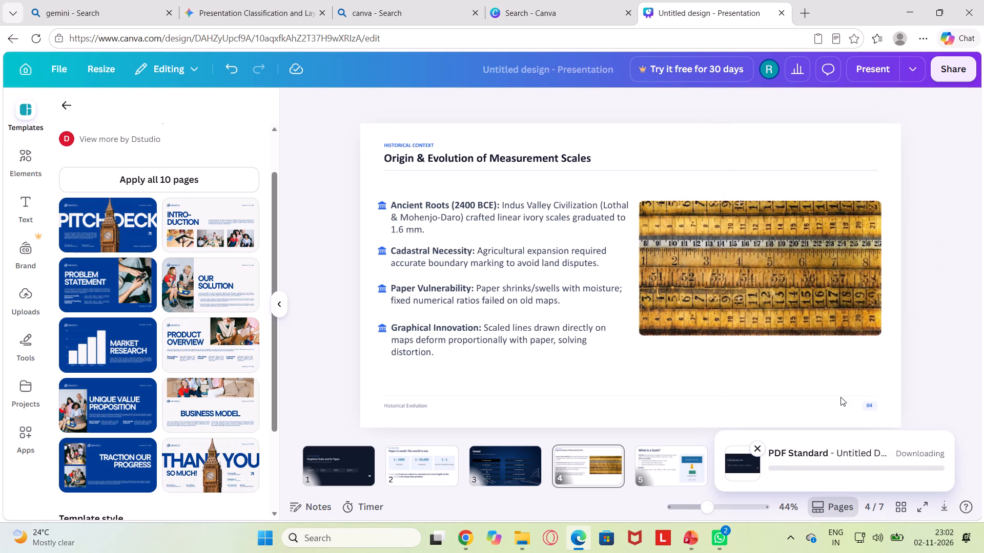
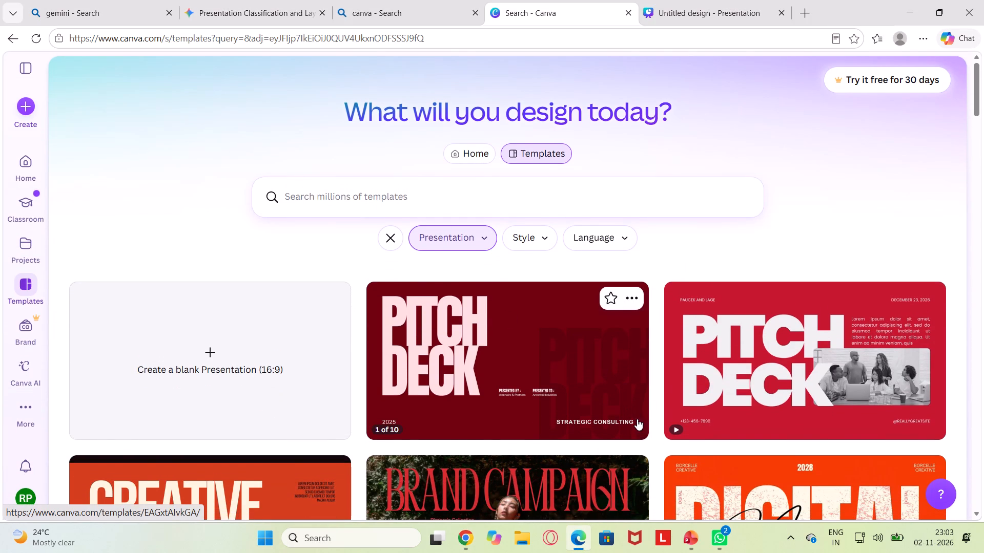
left_click(709, 0)
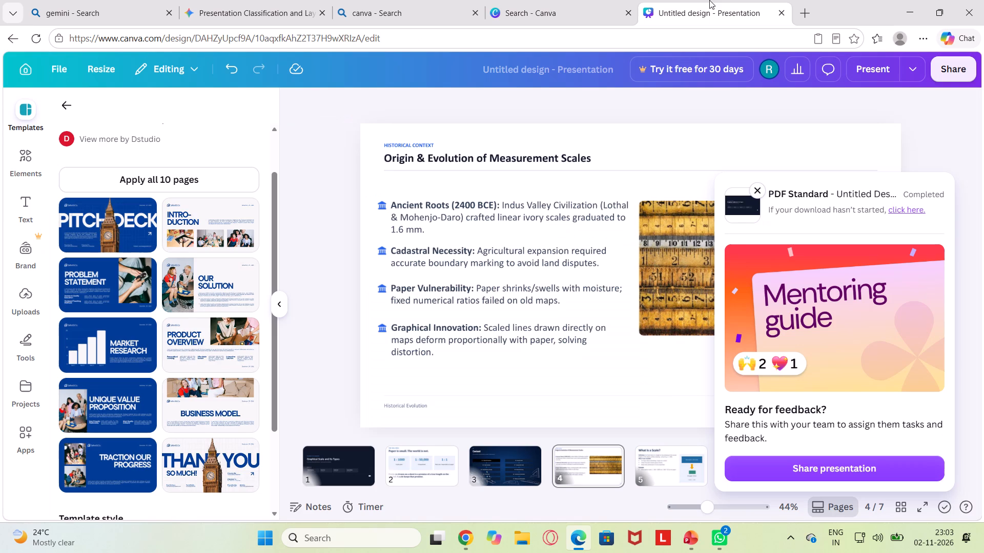
left_click(764, 188)
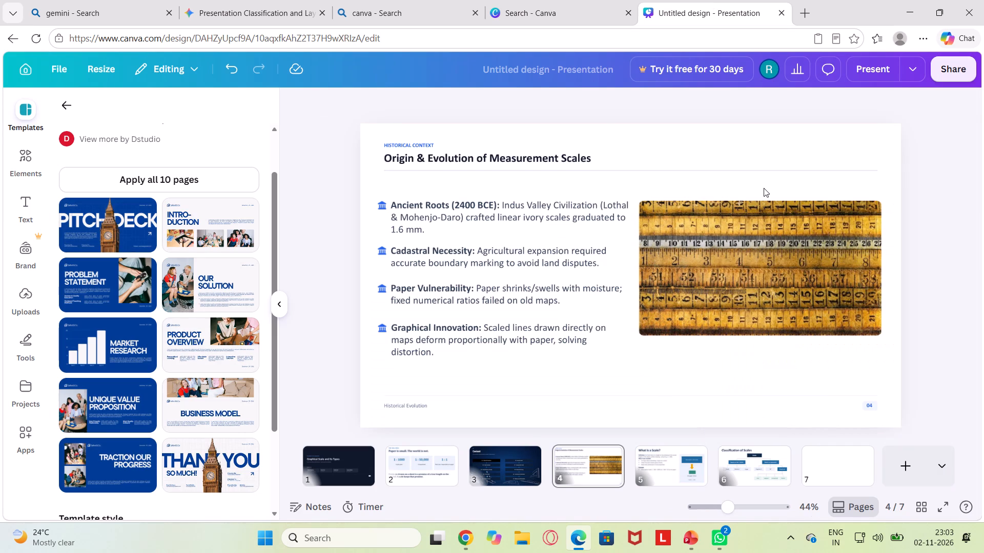
left_click(835, 474)
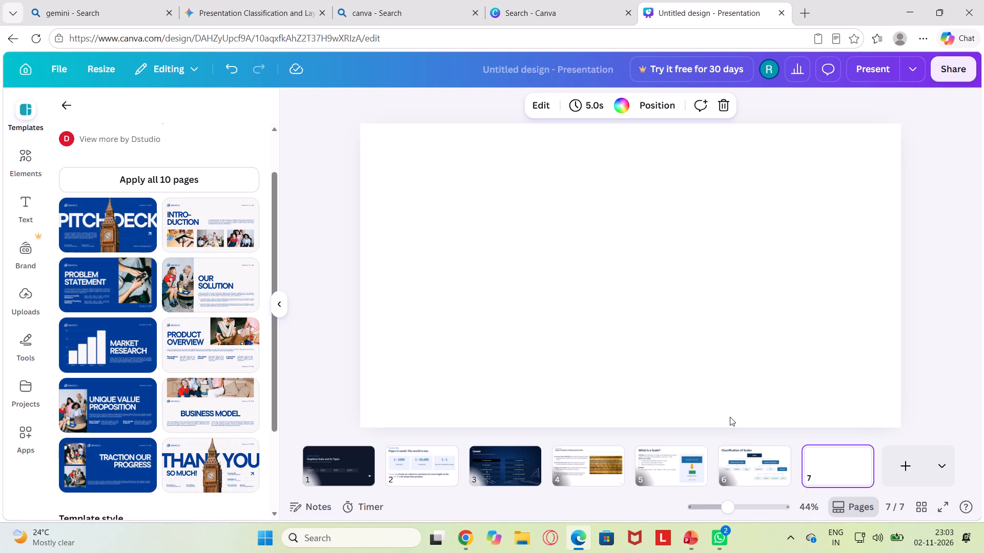
Switch to the six-slide Graphical Scales presentation in PowerPoint, look over its remaining slides and minimize it.
left_click(526, 442)
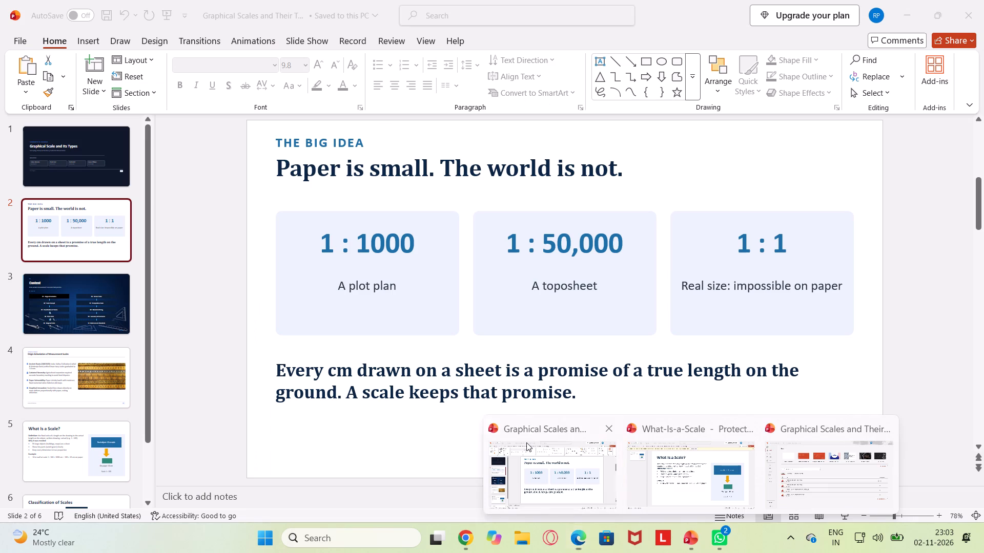
scroll(61, 329, "down", 3)
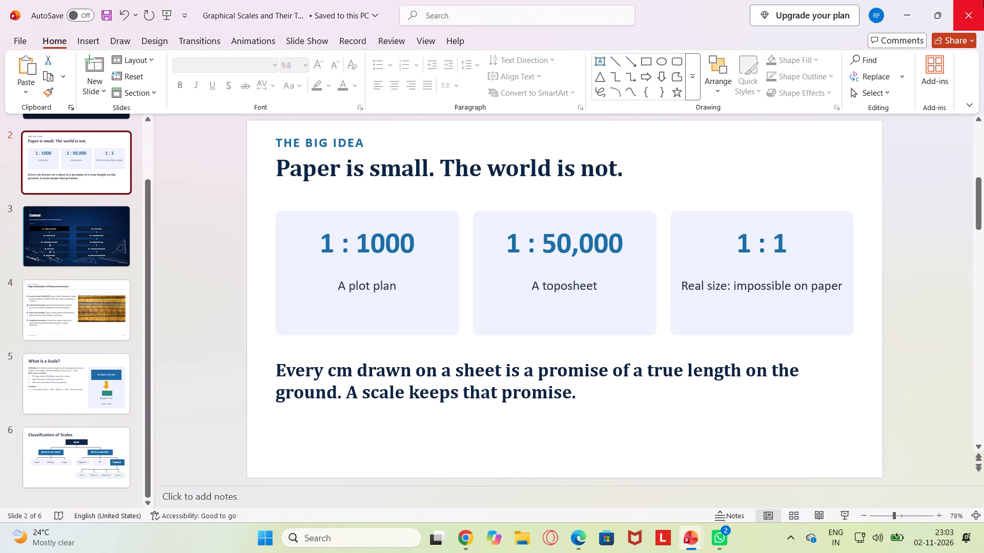
left_click(913, 0)
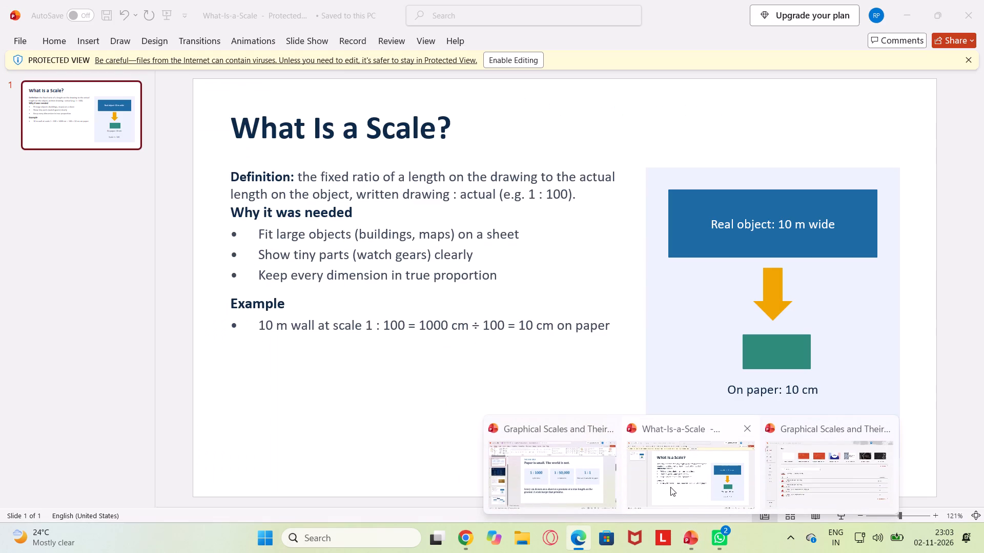
Bring up the What-Is-a-Scale presentation in PowerPoint and close it.
left_click(670, 487)
left_click(982, 0)
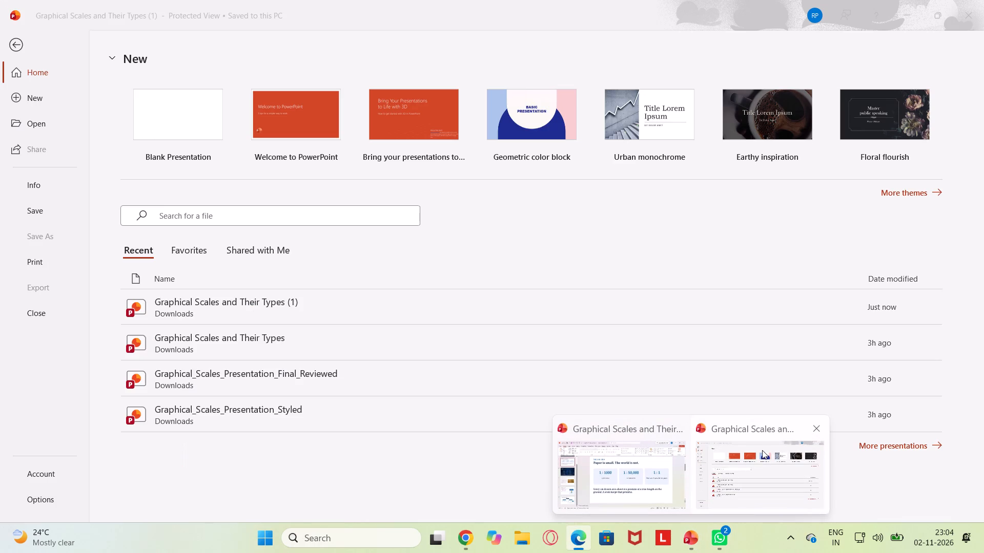
Open the recent file Graphical Scales and Their Types in PowerPoint, look through its slides and close it.
left_click(762, 450)
double_click(541, 332)
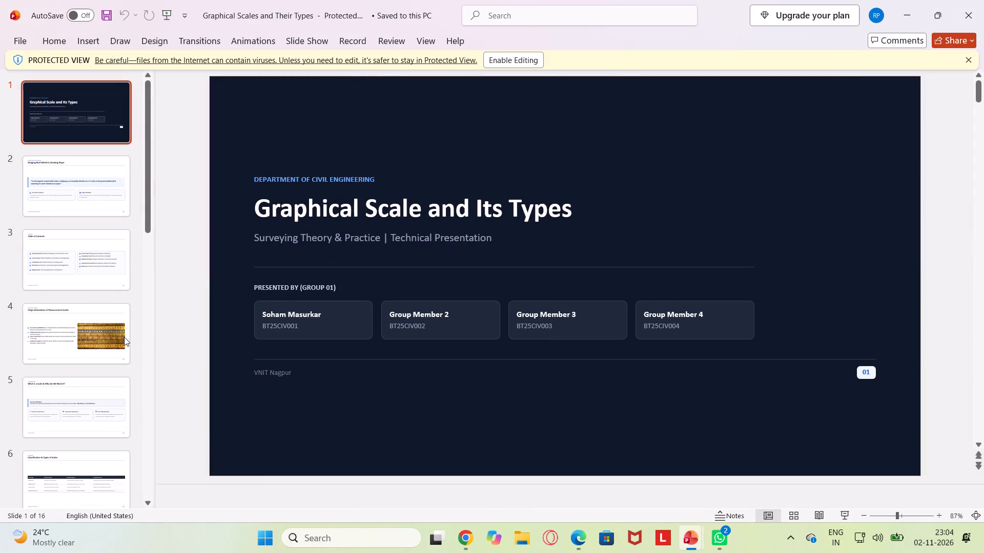
scroll(124, 337, "down", 5)
left_click(983, 0)
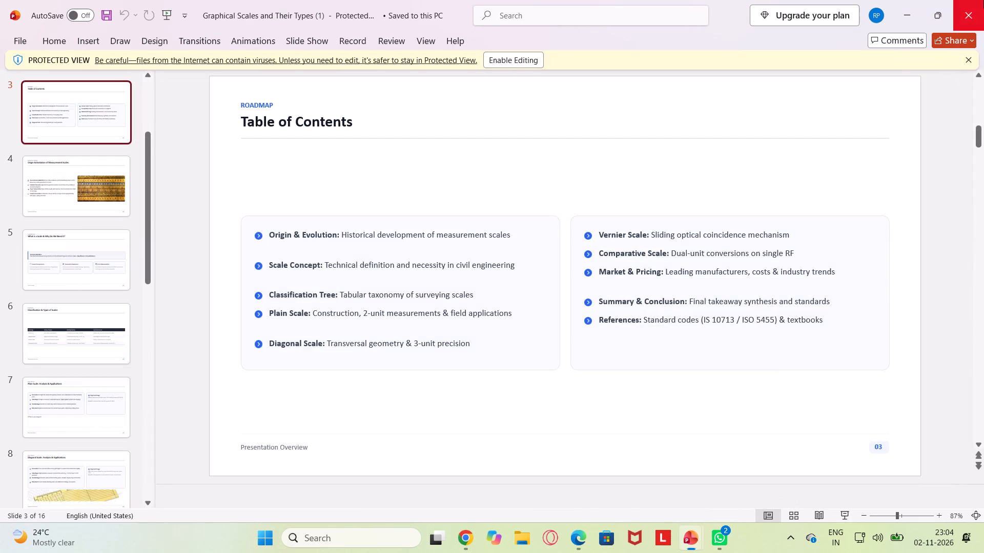
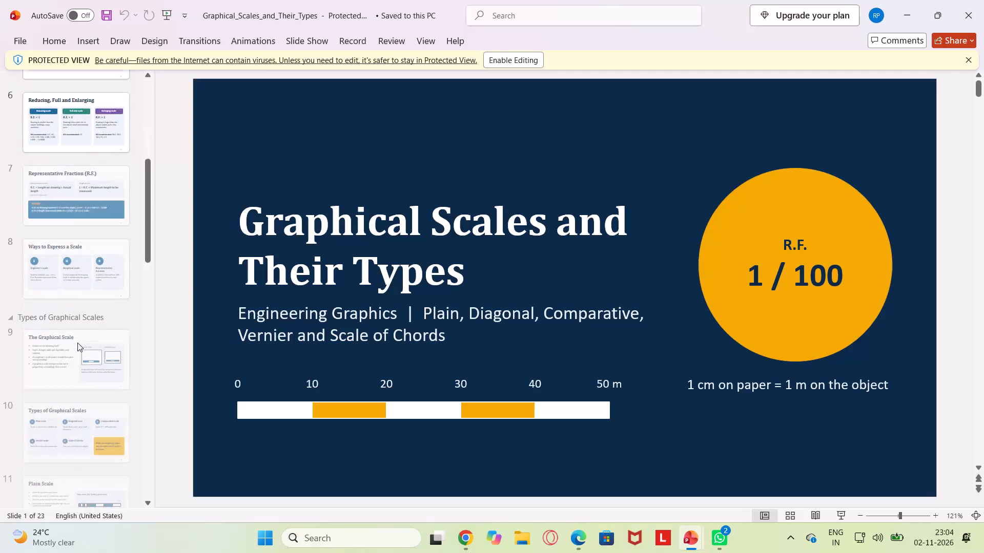
Open slide 9, The Graphical Scale, in the Graphical_Scales_and_Their_Types presentation and copy the slide.
left_click(88, 319)
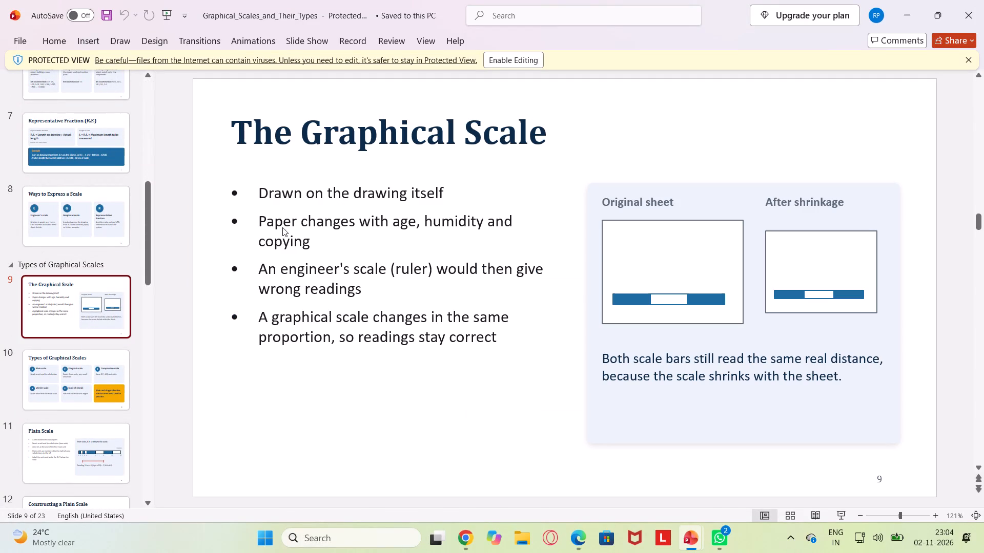
left_click(312, 160)
left_click(75, 303)
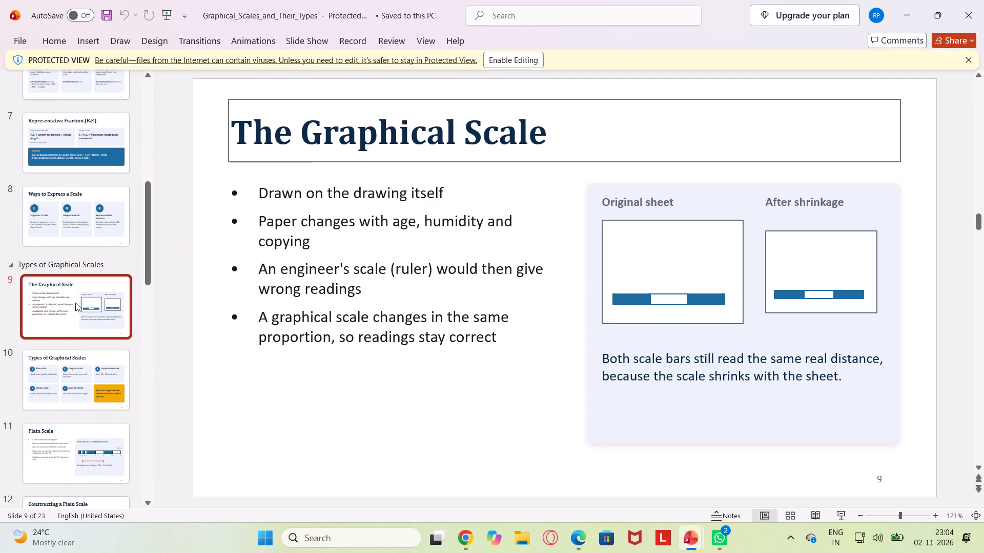
right_click(75, 303)
left_click(108, 244)
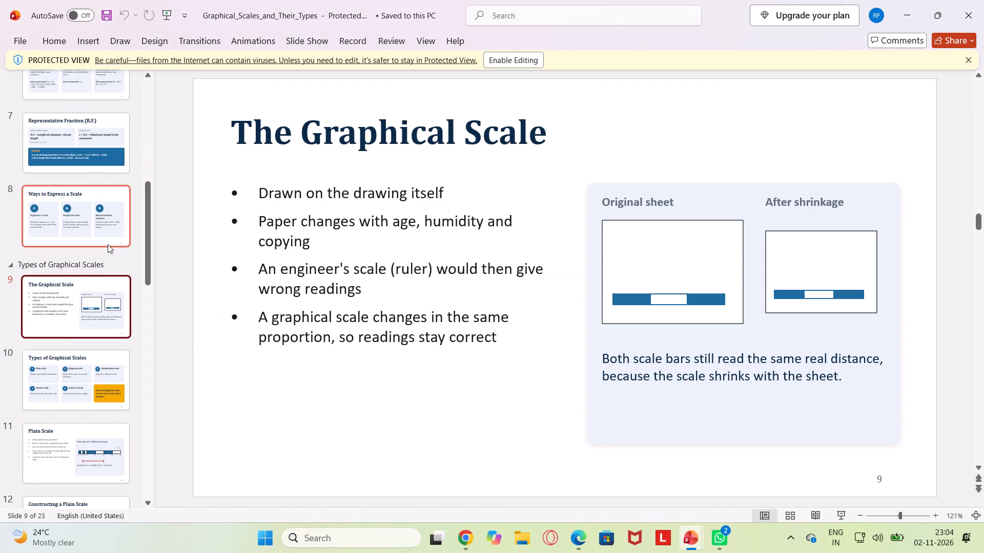
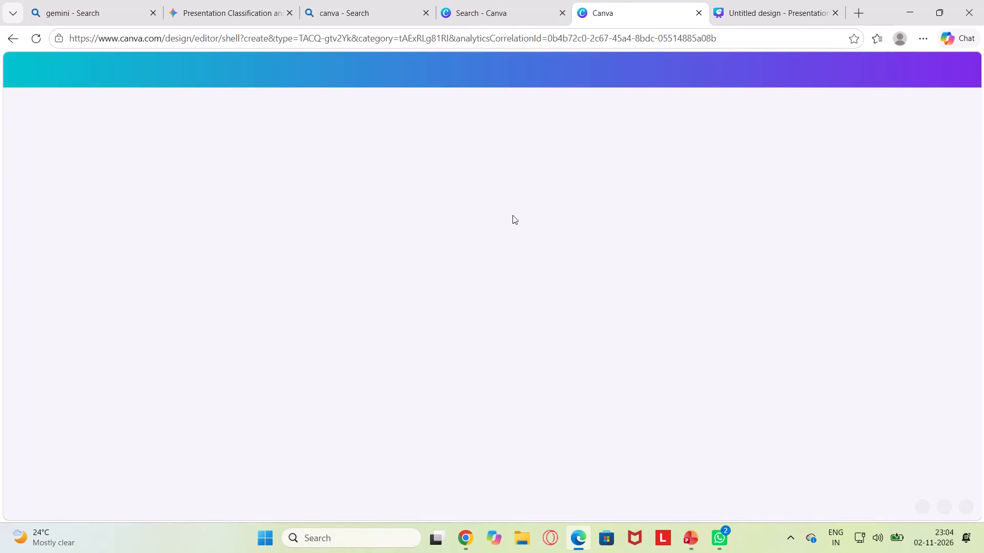
Close the extra blank one-page Canva design and return to the seven-page presentation.
left_click(520, 0)
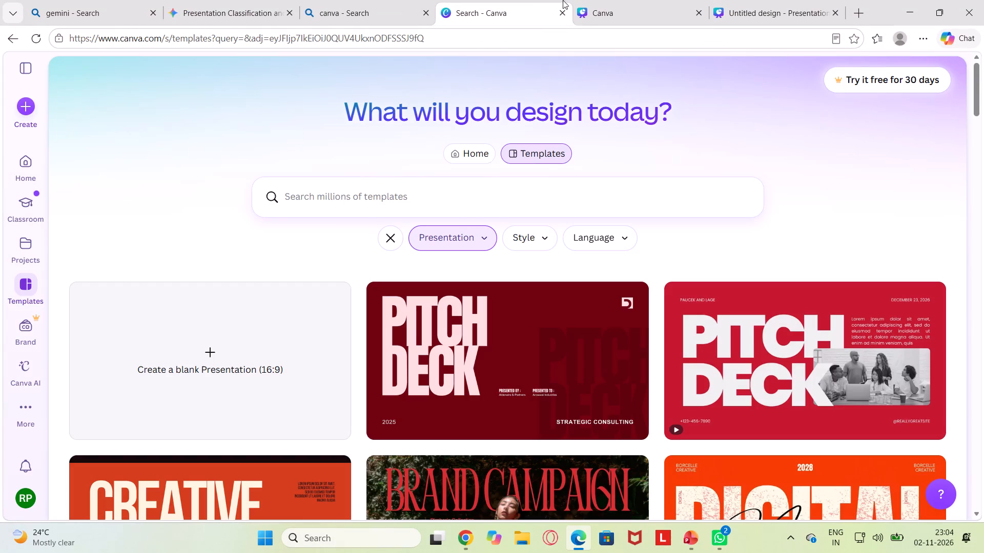
left_click(752, 0)
left_click(644, 1)
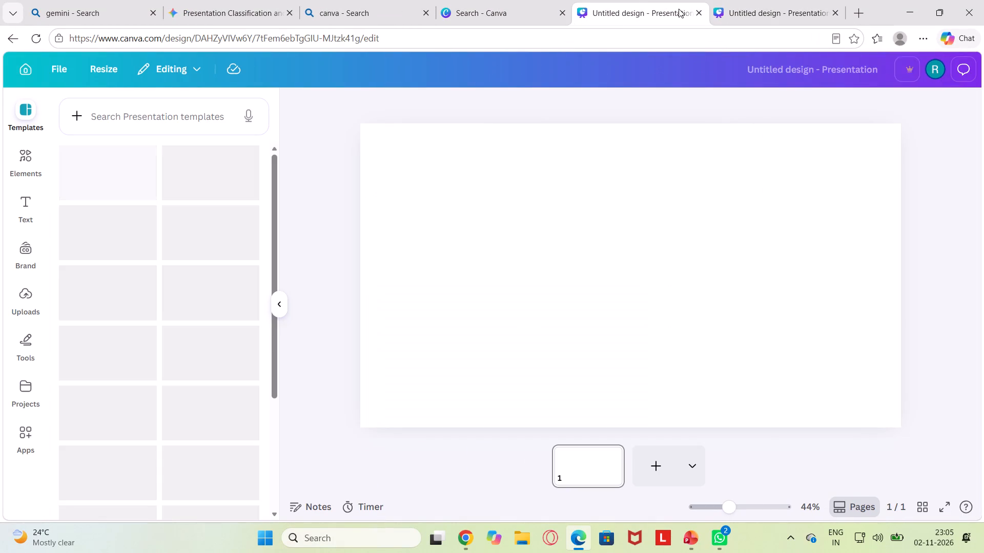
left_click(702, 16)
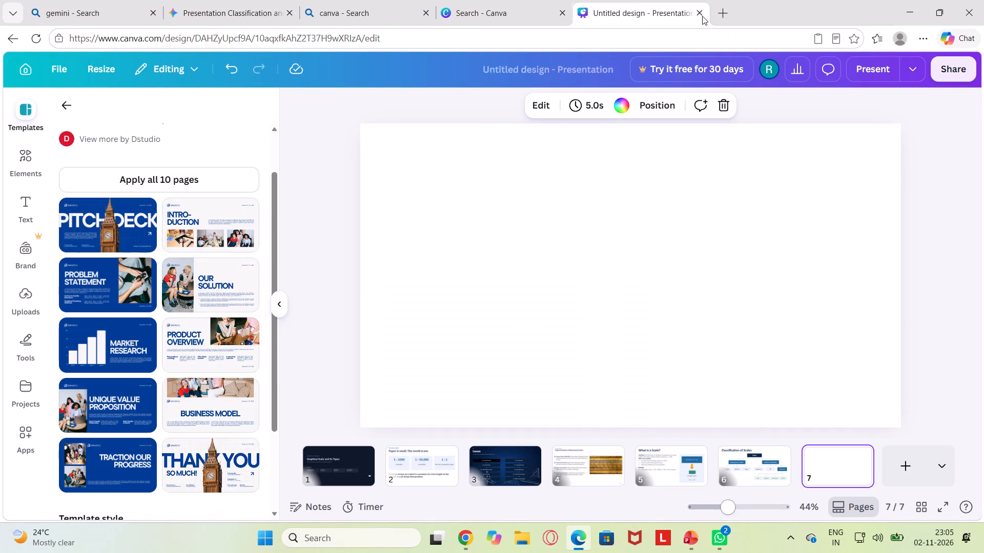
Paste the copied The Graphical Scale slide onto blank page 7 and set the image as the page background.
left_click(534, 310)
key("ctrl+v")
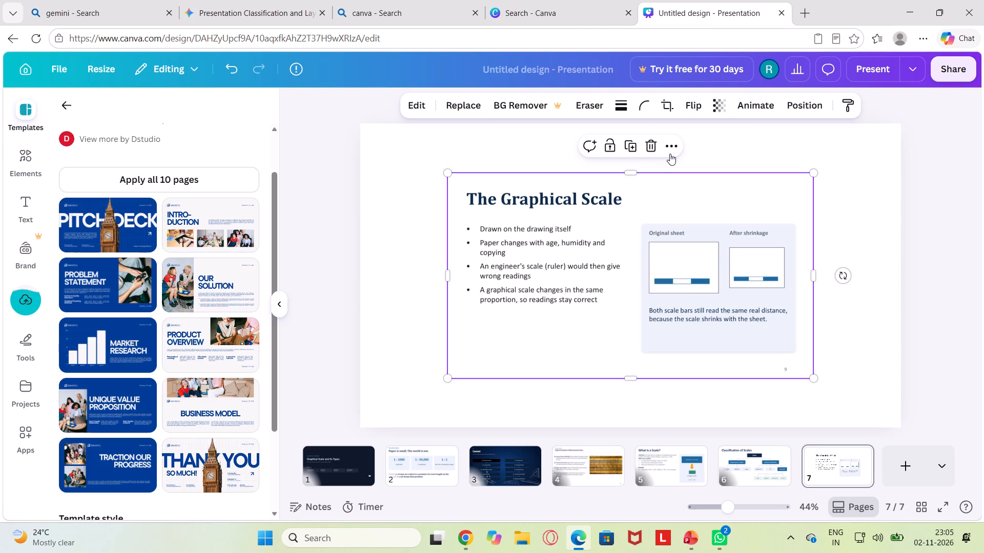
left_click(668, 151)
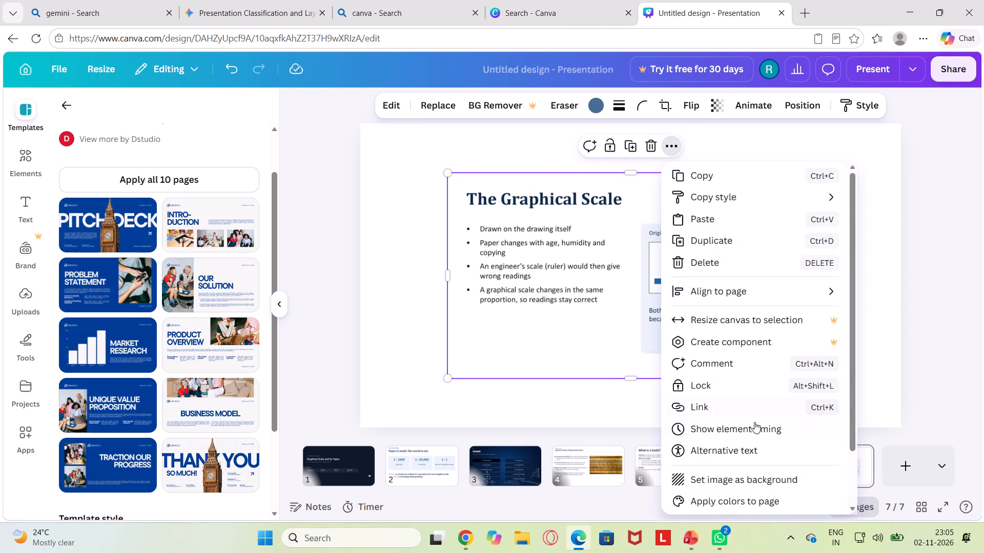
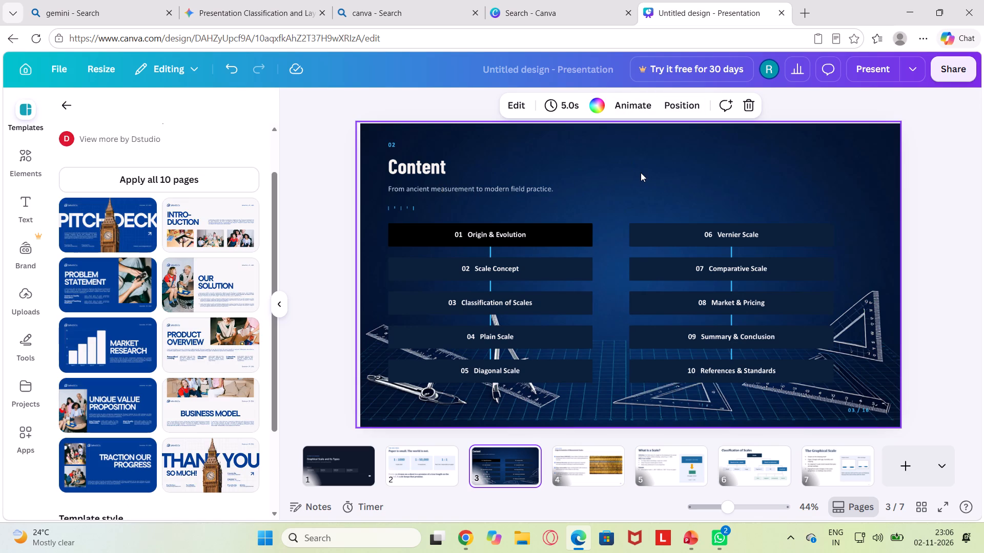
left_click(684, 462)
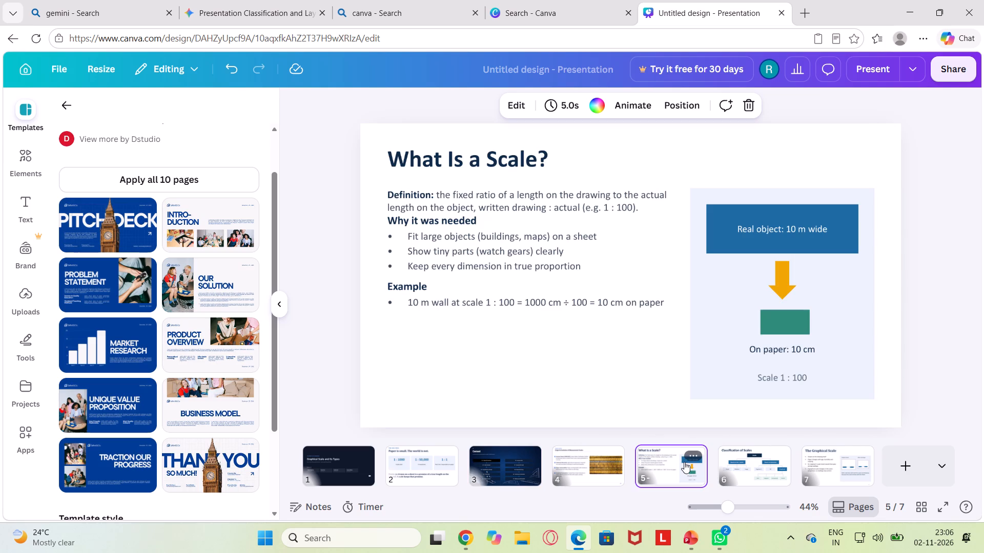
Add a new blank page 8 after The Graphical Scale page at the end of the presentation.
left_click(824, 460)
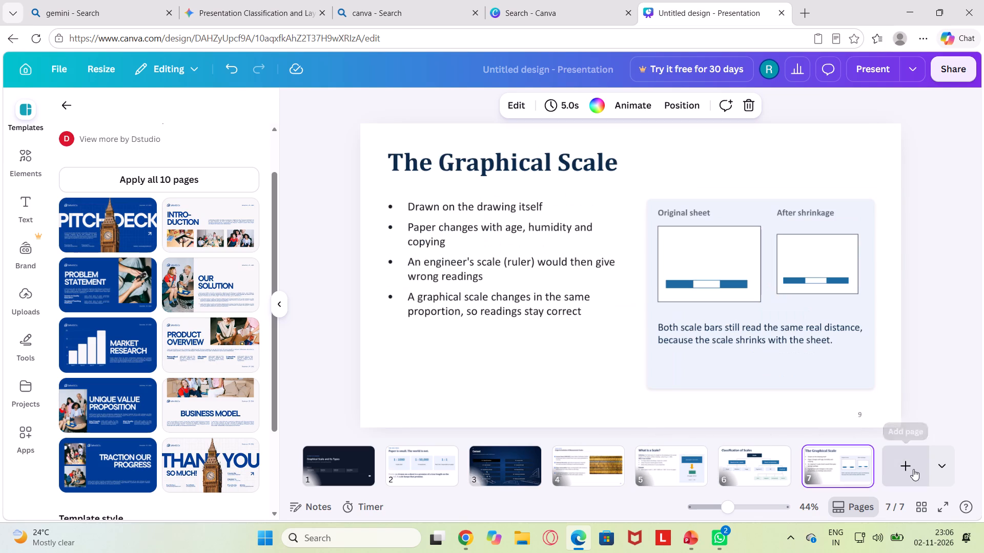
left_click(915, 468)
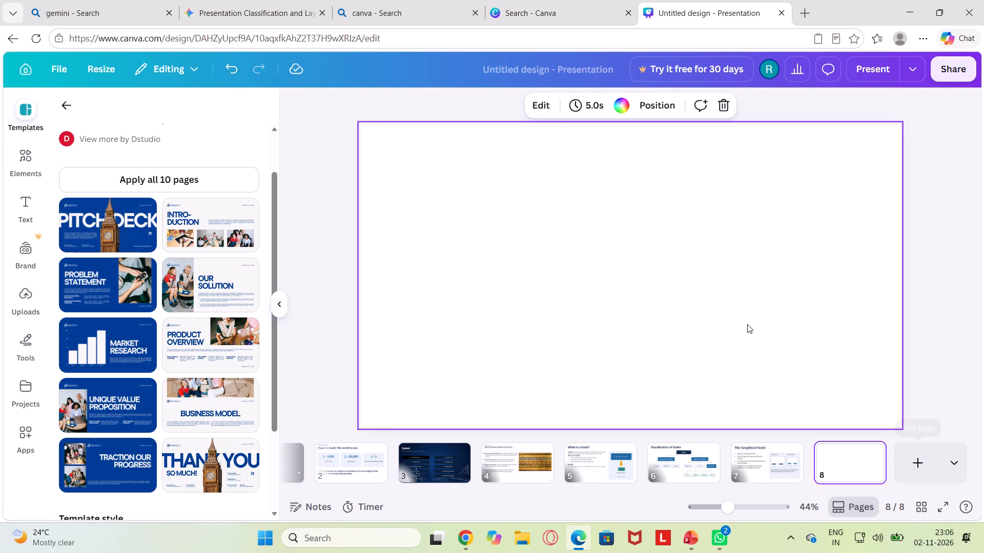
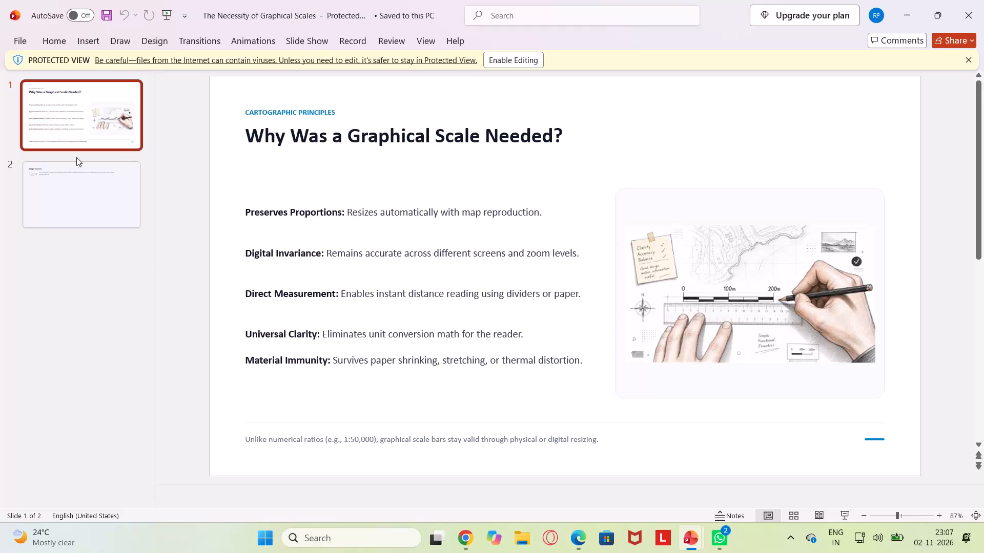
Copy the "Why Was a Graphical Scale Needed?" slide from The Necessity of Graphical Scales presentation in PowerPoint.
left_click(73, 174)
left_click(96, 111)
right_click(96, 111)
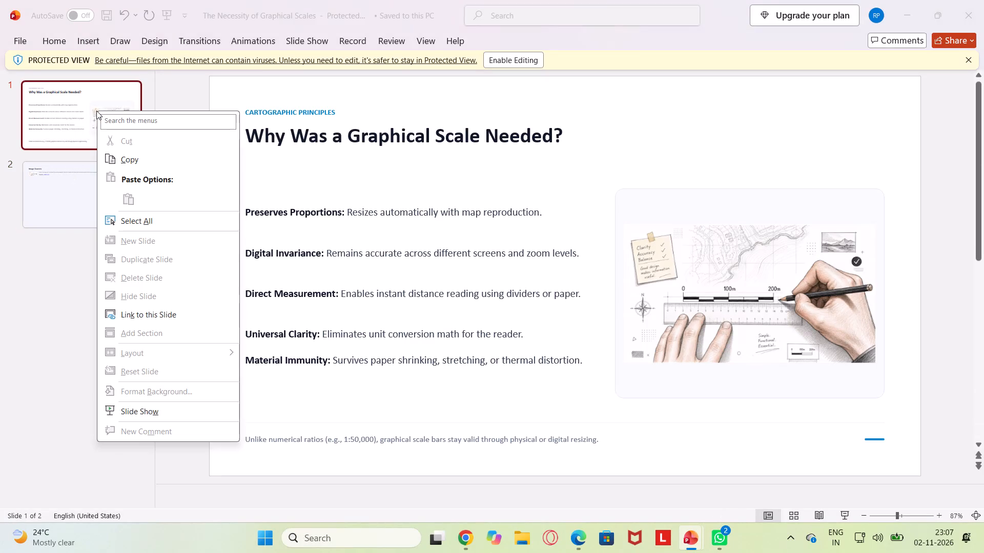
left_click(122, 152)
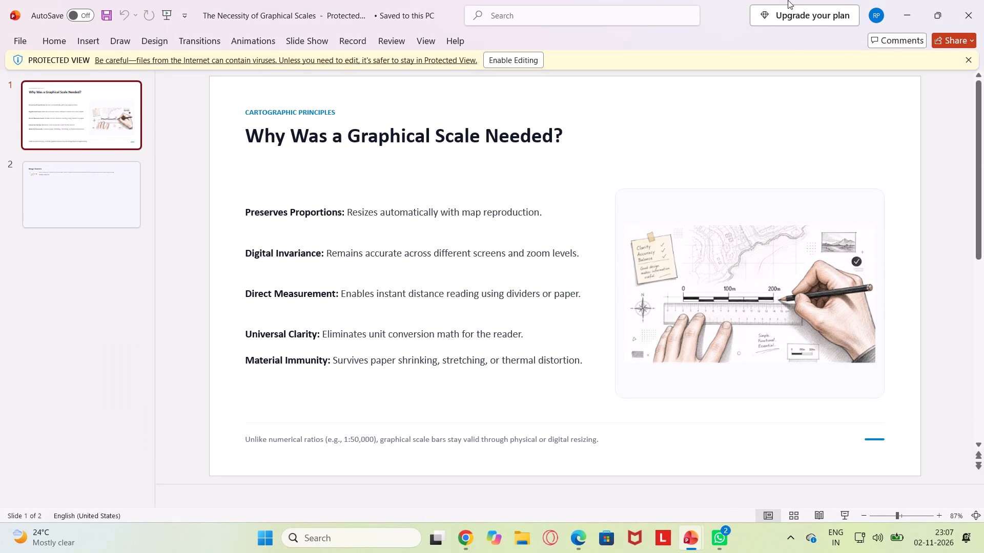
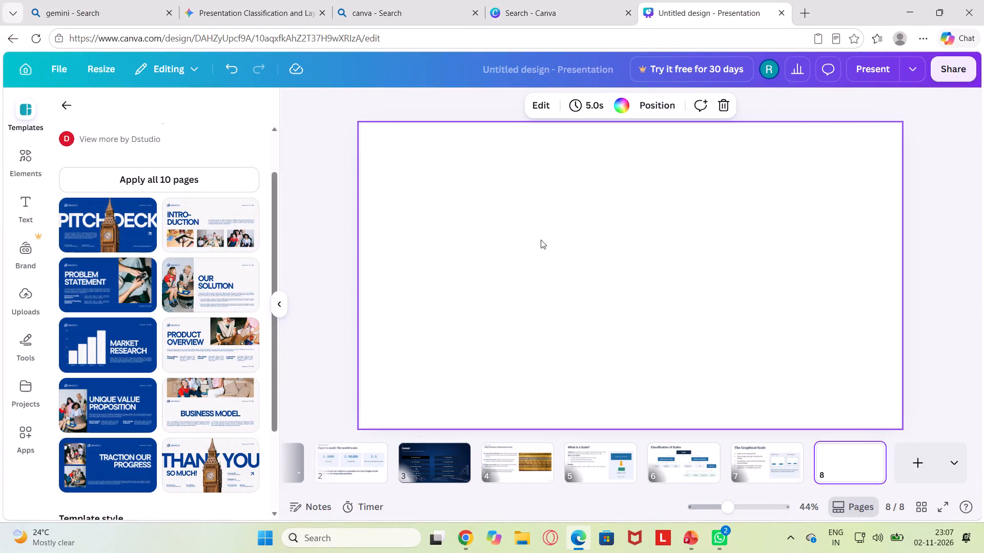
Paste the copied "Why Was a Graphical Scale Needed?" slide onto blank page 8 in Canva and set it as the page background.
left_click(564, 264)
key("ctrl+v")
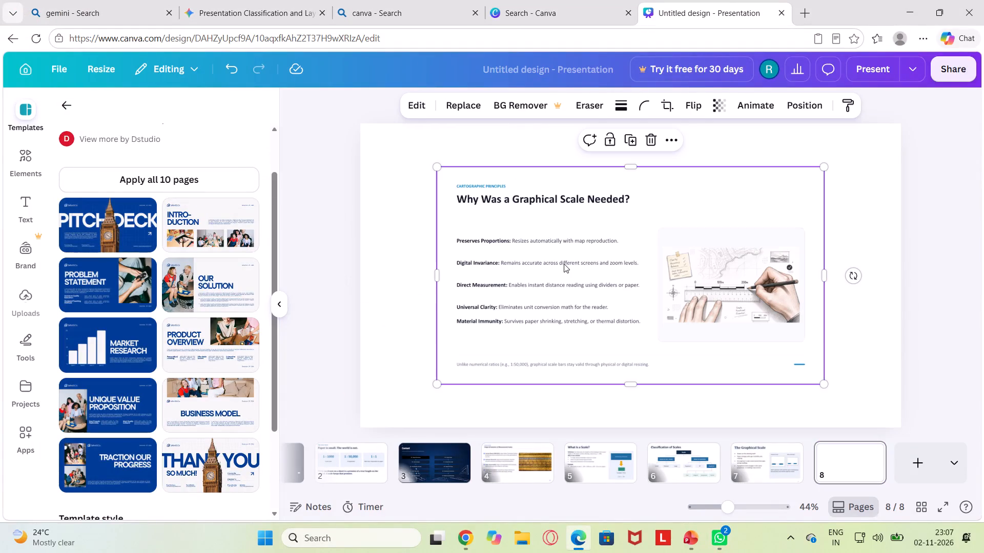
left_click(668, 139)
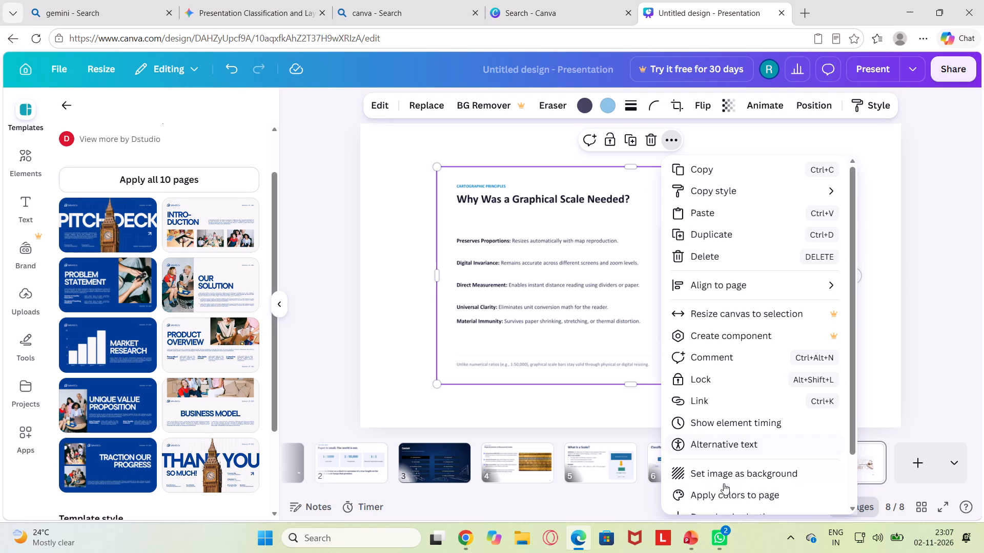
left_click(728, 473)
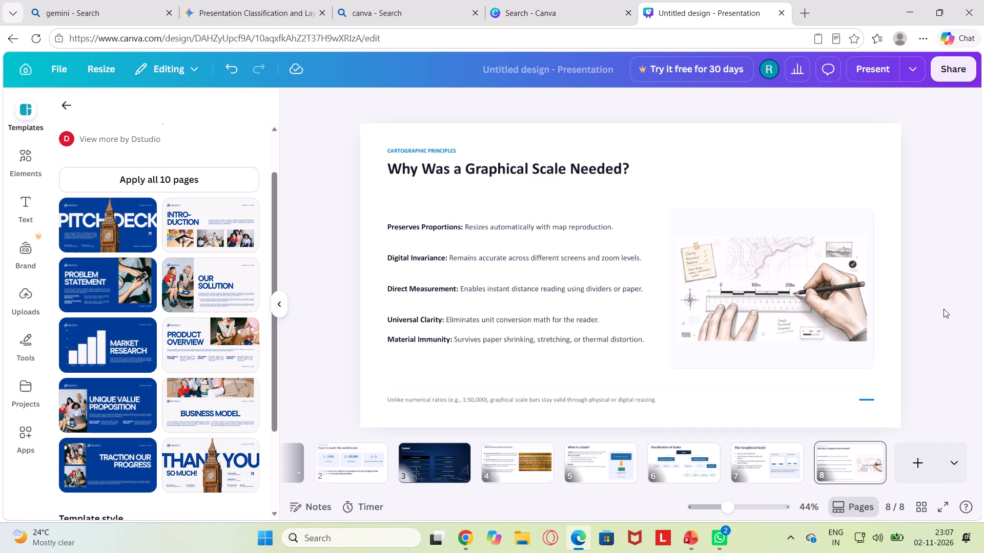
Review the presentation pages in order from page 1 to page 8, comparing "The Graphical Scale" page with the newly added last page.
left_click(332, 448)
left_click(293, 454)
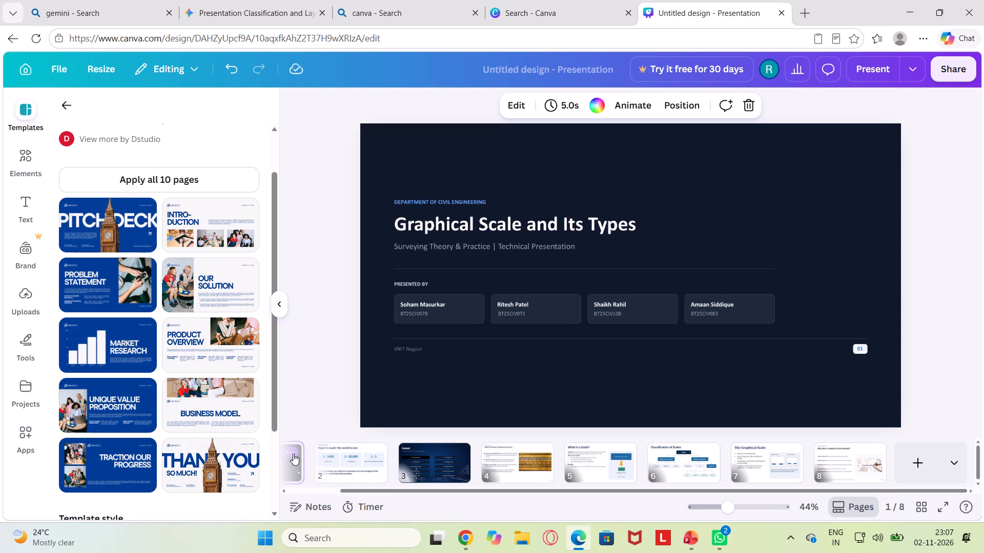
key("Right")
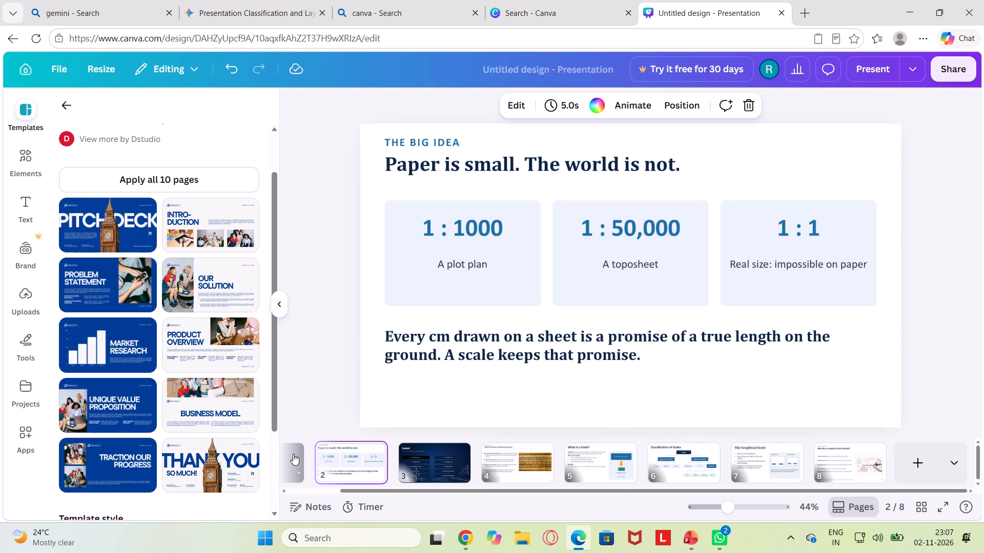
key("Right")
key("Right")
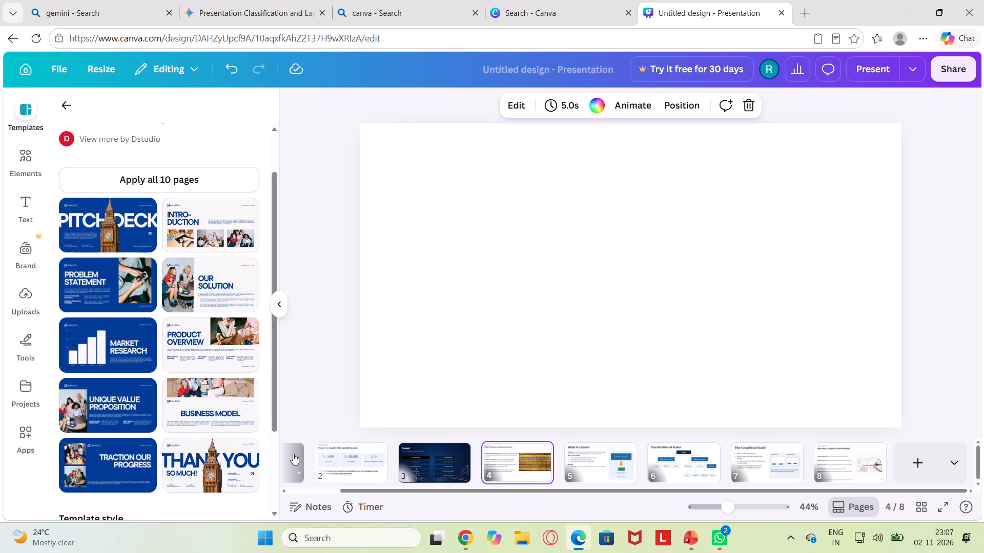
key("Right")
key("Right")
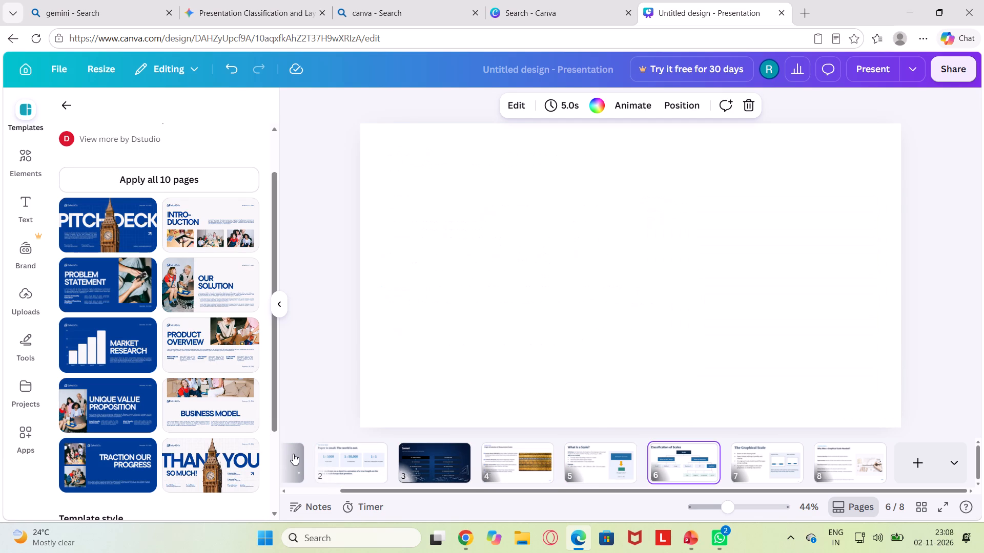
key("Right")
key("Right")
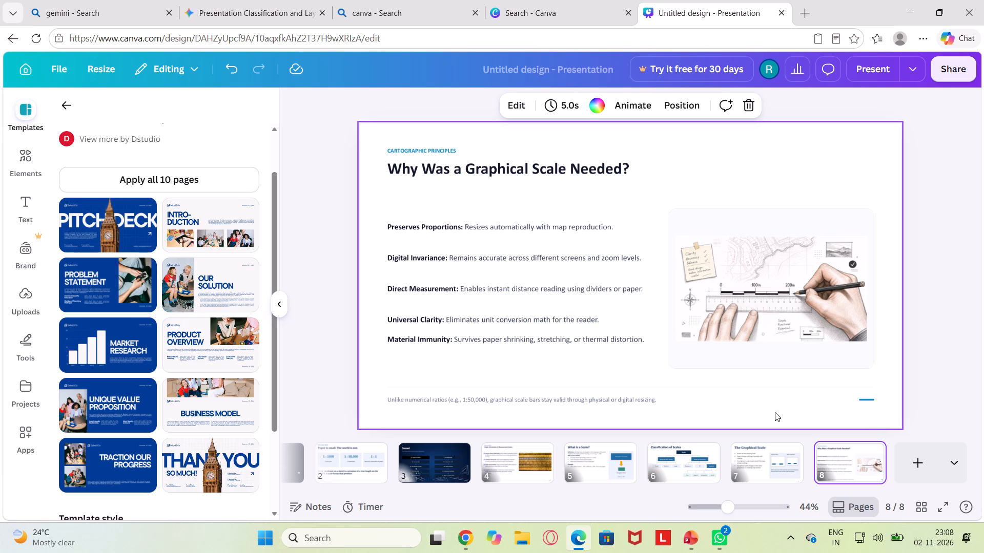
key("Left")
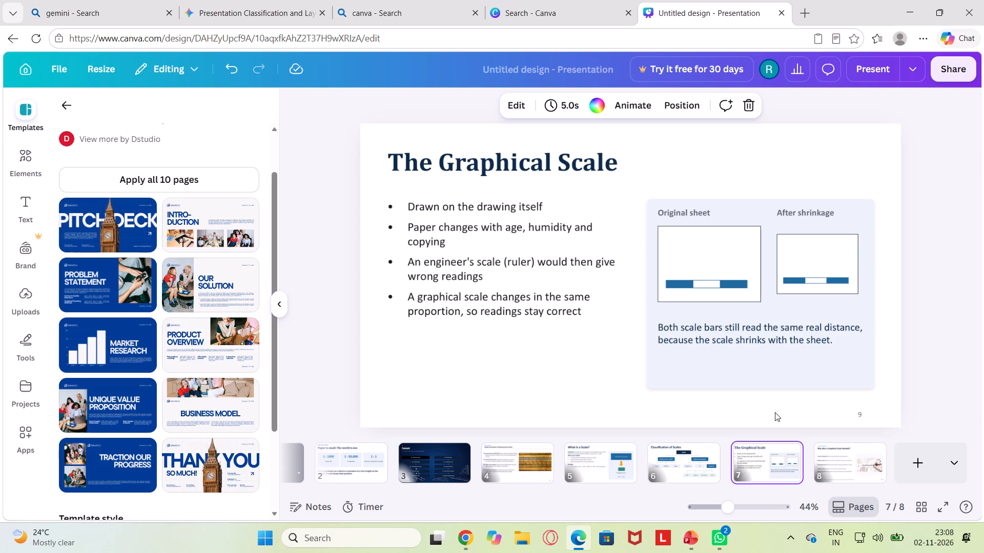
key("Left")
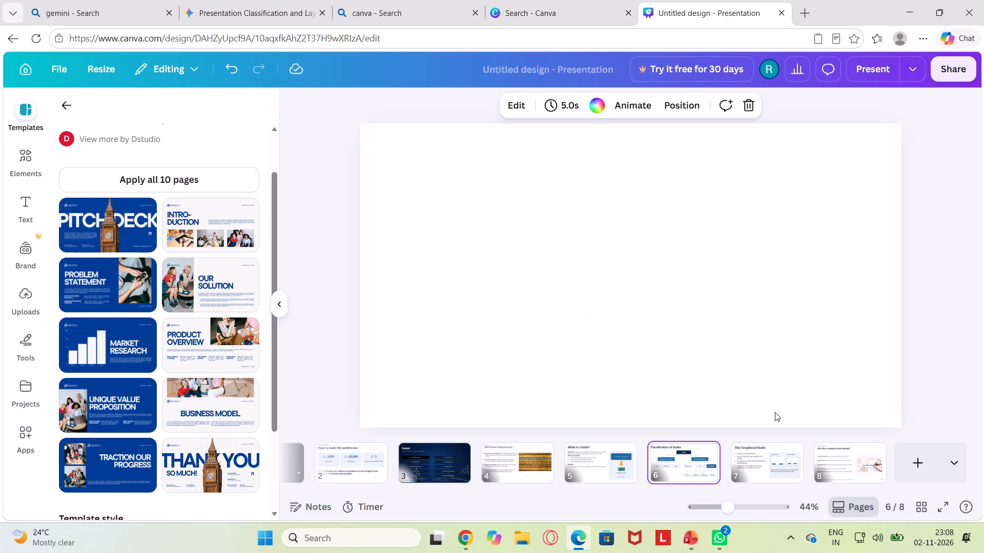
key("Right")
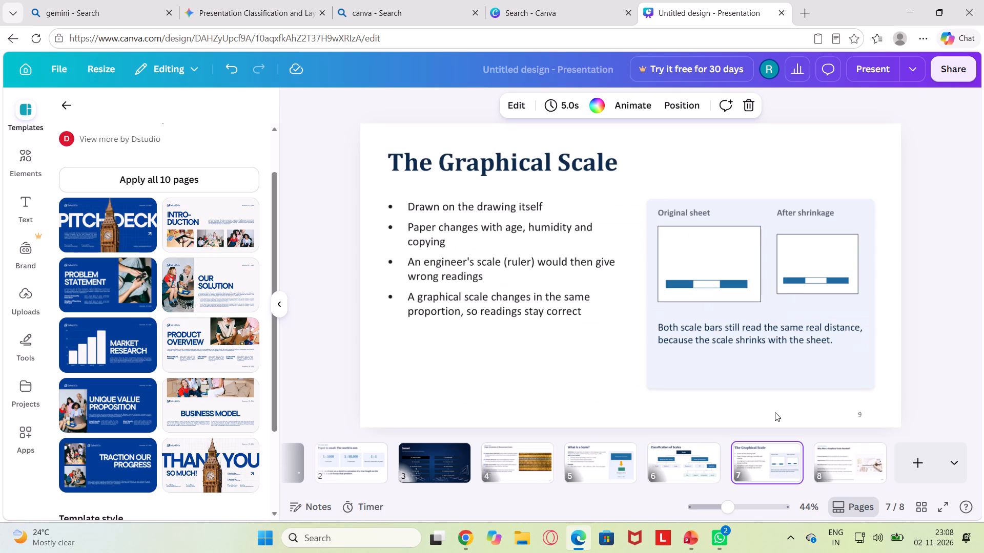
key("Right")
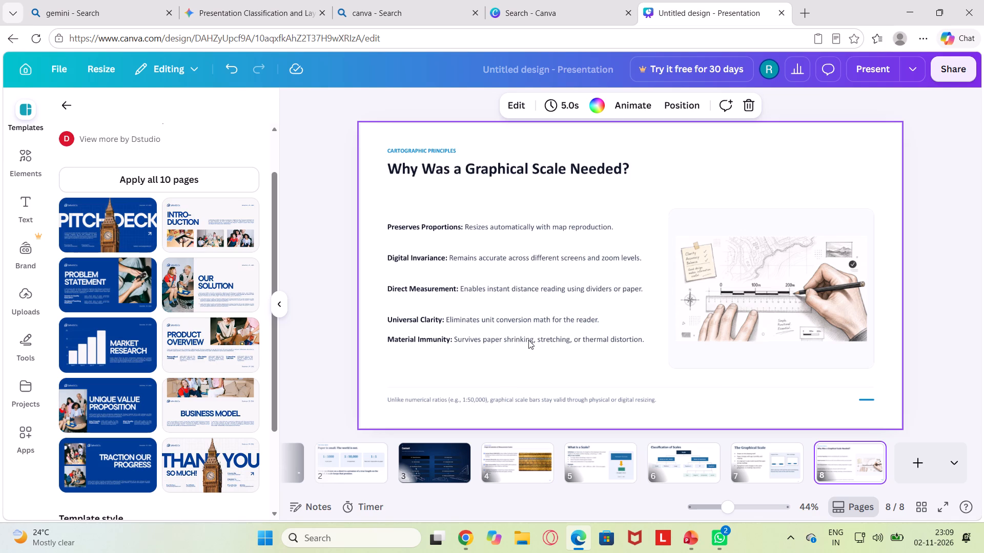
left_click(785, 459)
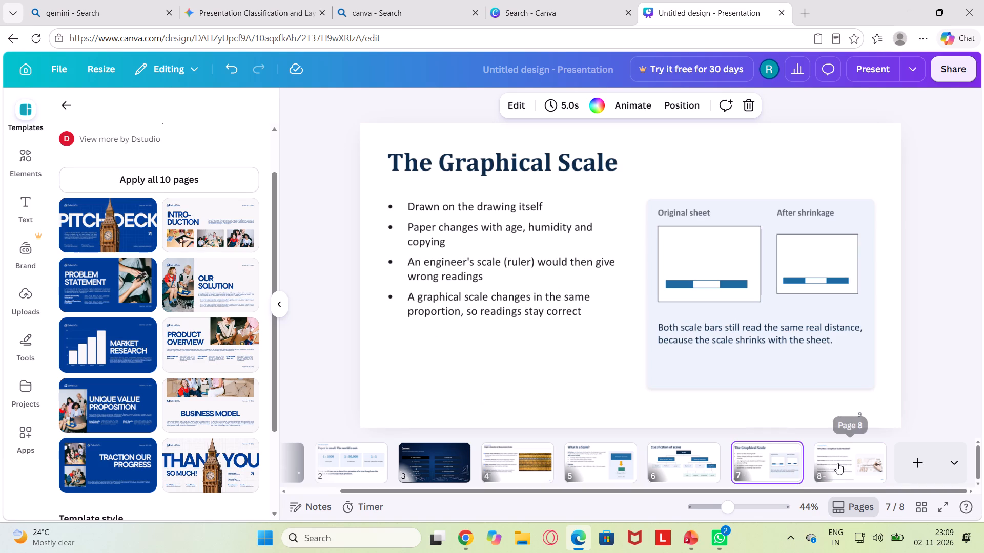
left_click(837, 463)
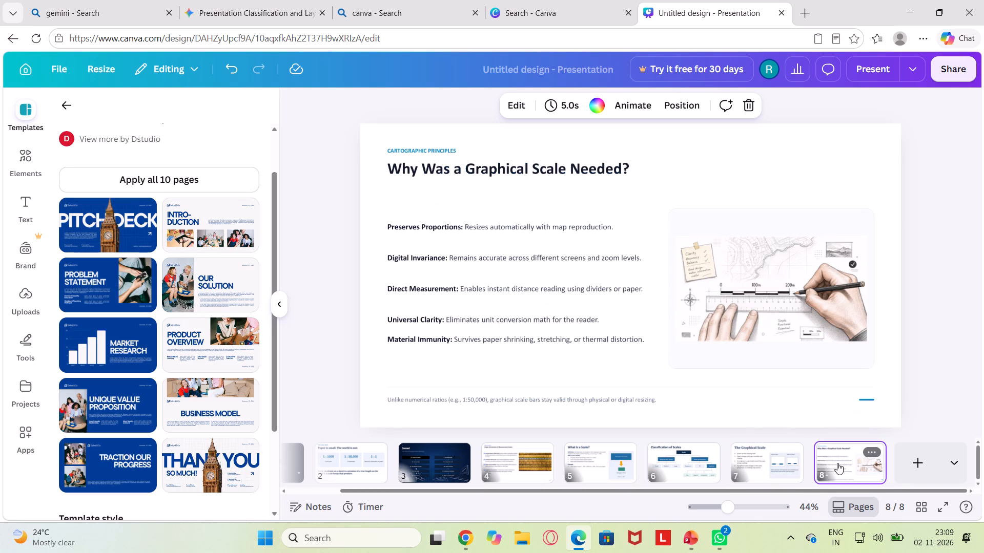
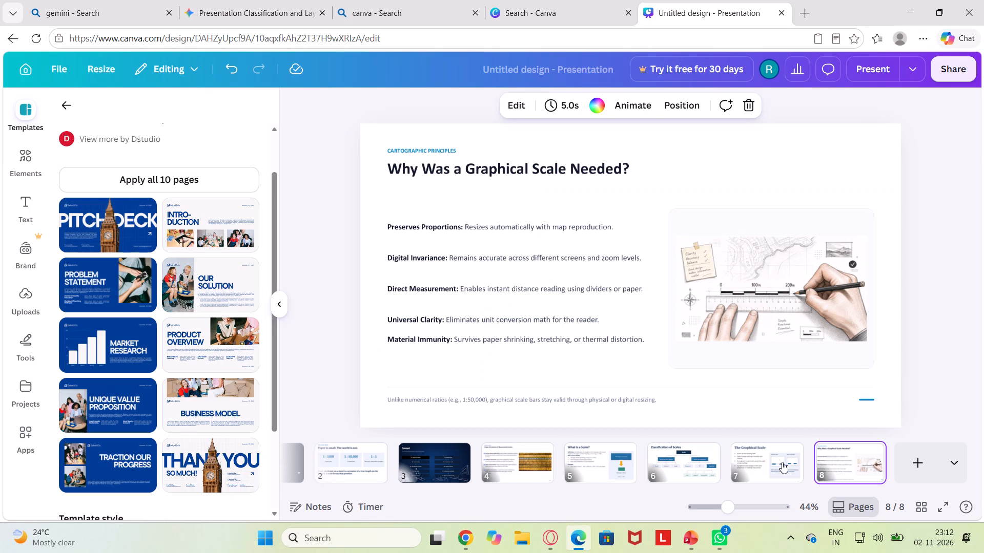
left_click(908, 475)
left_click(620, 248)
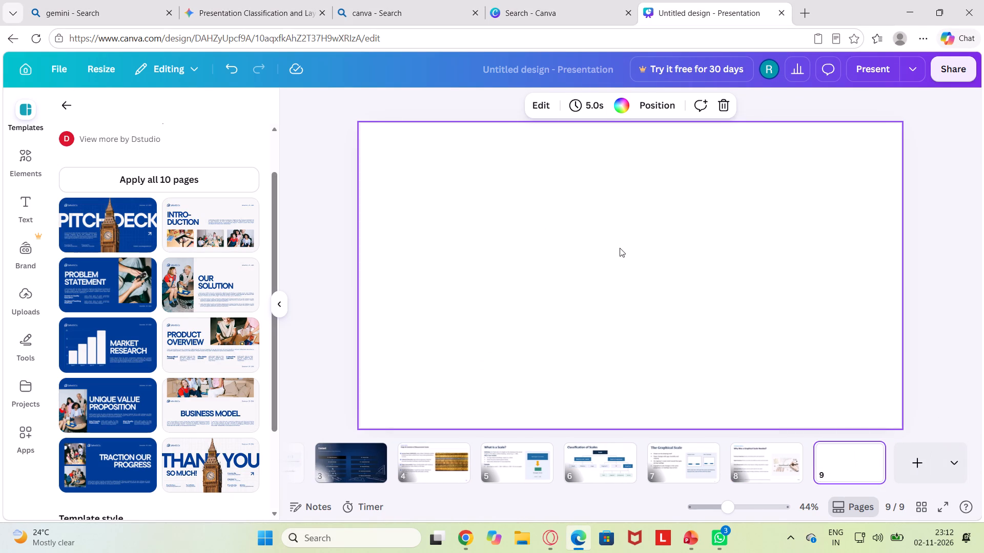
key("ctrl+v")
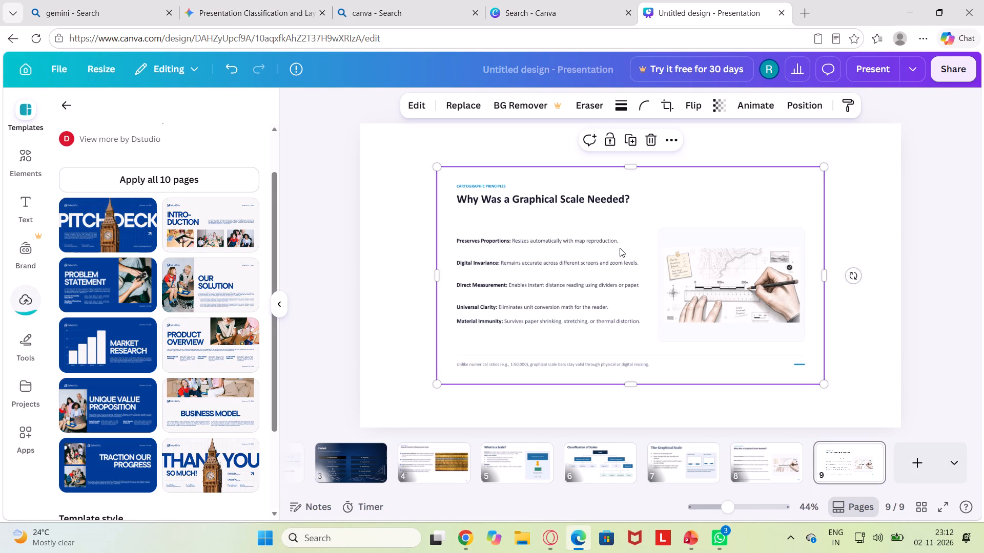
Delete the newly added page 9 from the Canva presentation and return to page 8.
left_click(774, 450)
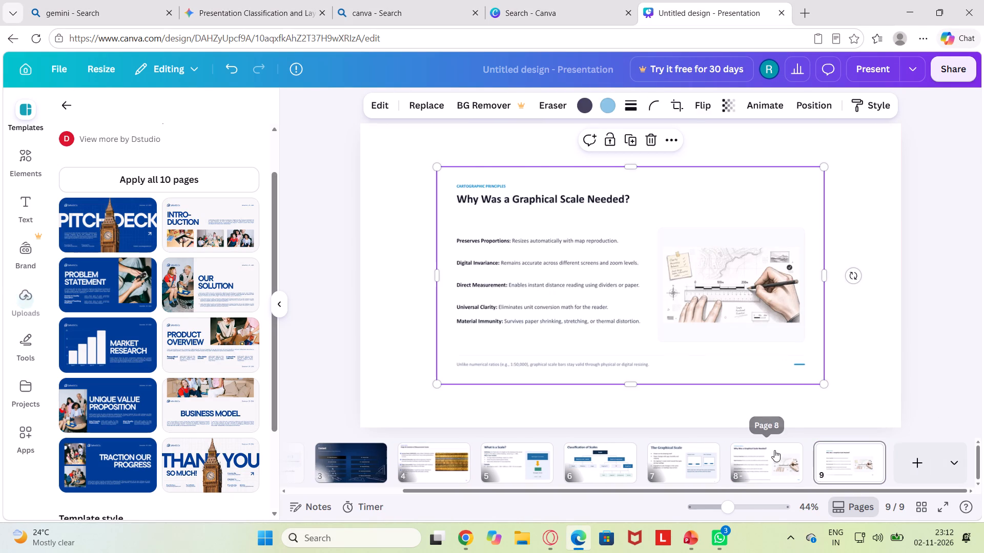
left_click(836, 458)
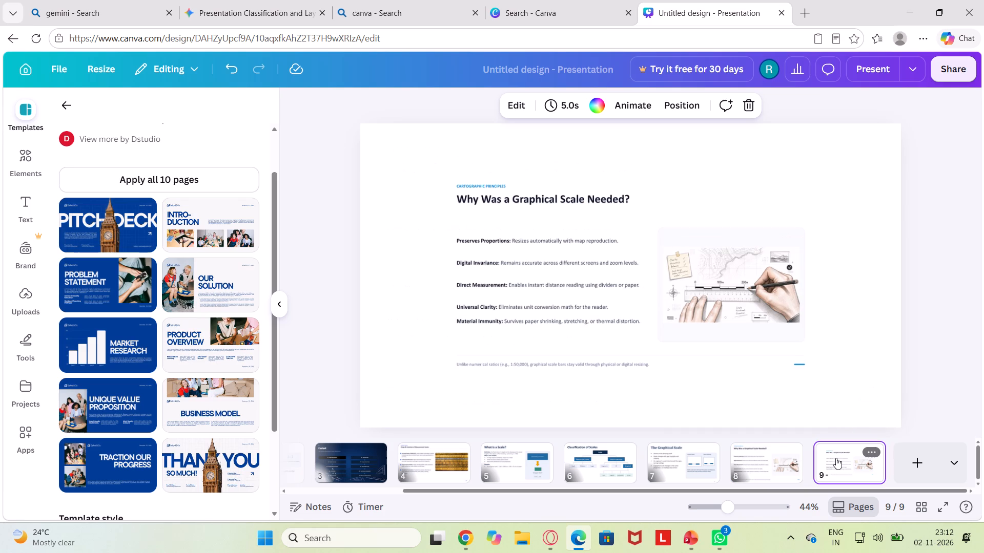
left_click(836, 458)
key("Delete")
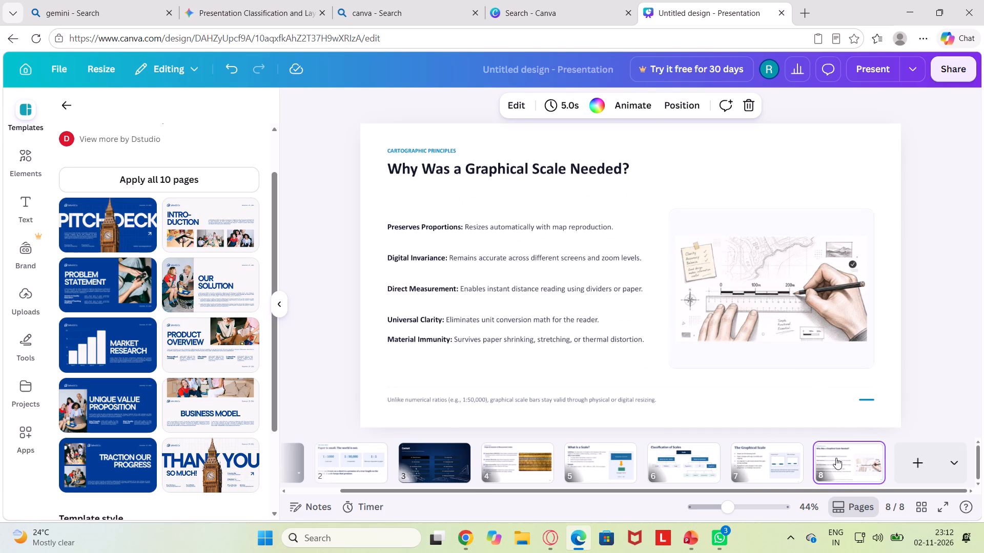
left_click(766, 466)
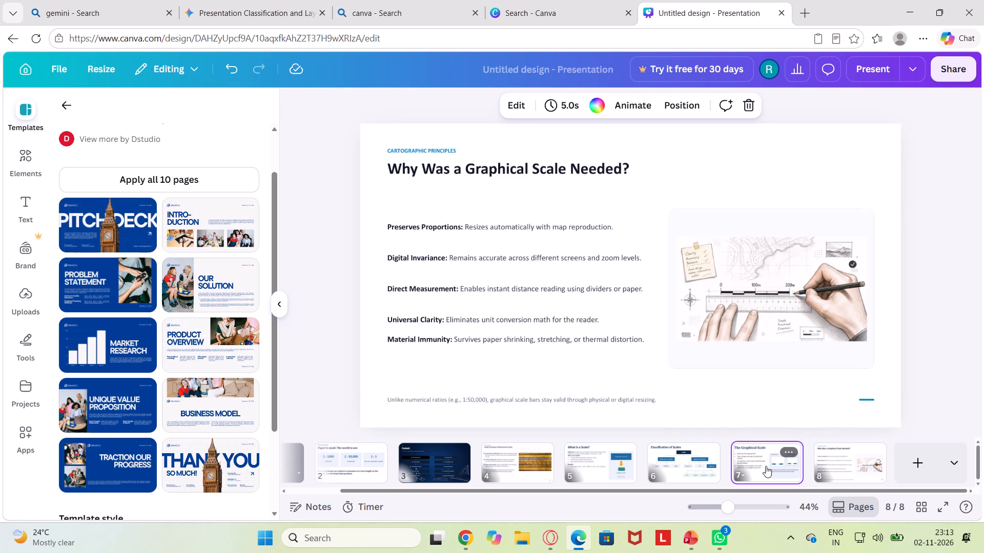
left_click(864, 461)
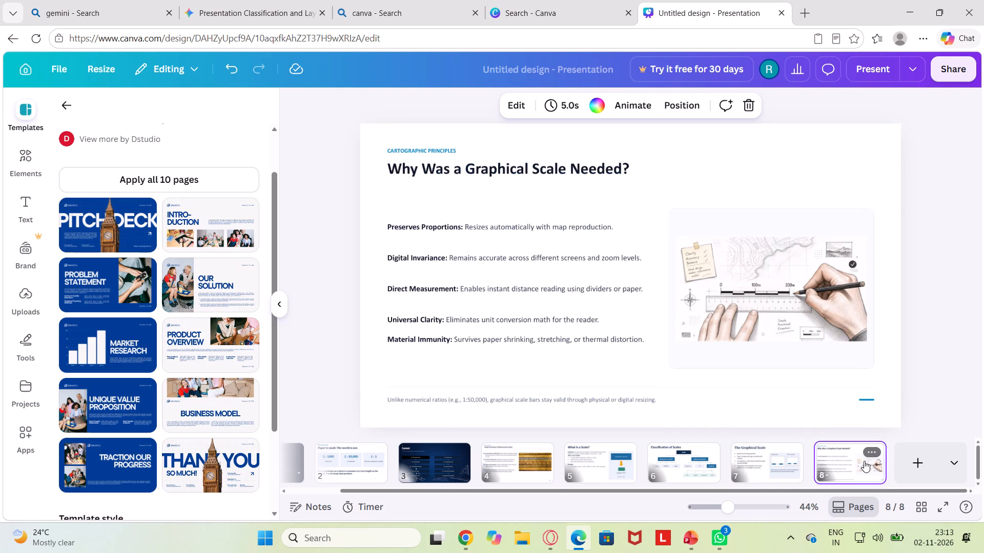